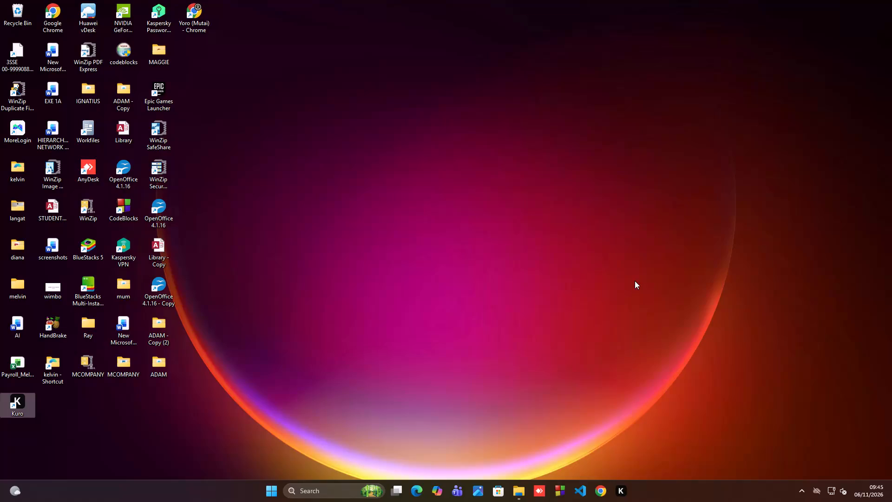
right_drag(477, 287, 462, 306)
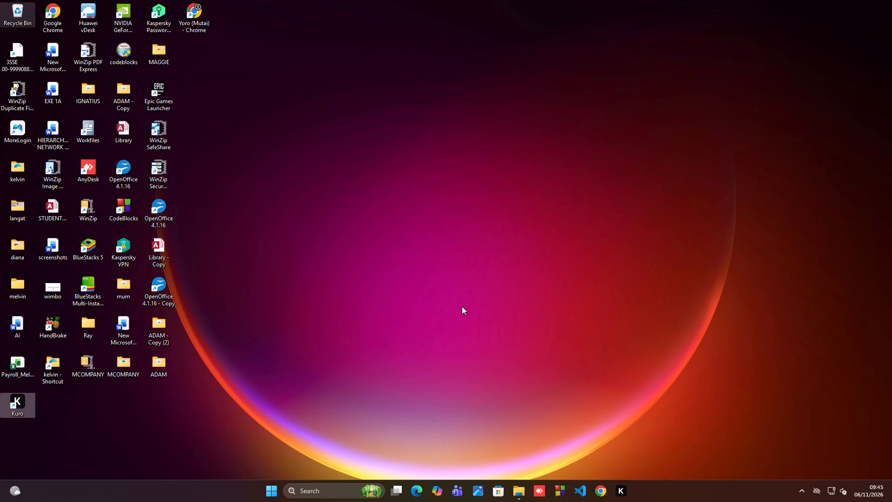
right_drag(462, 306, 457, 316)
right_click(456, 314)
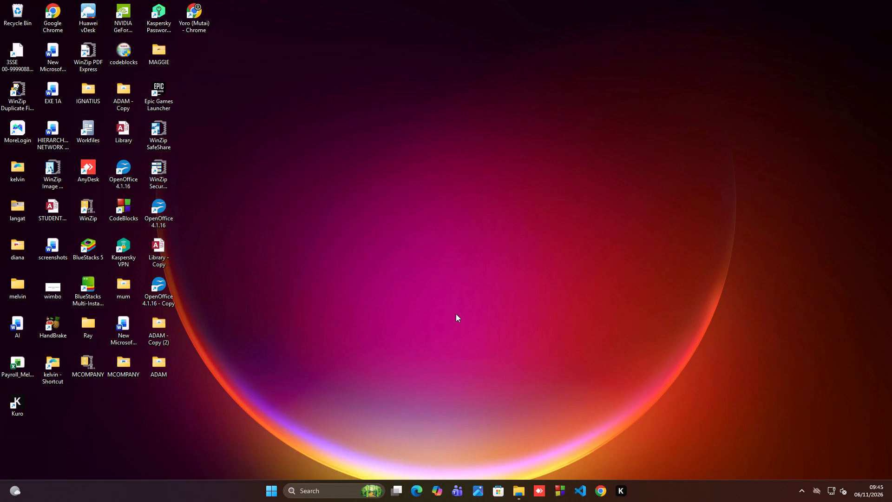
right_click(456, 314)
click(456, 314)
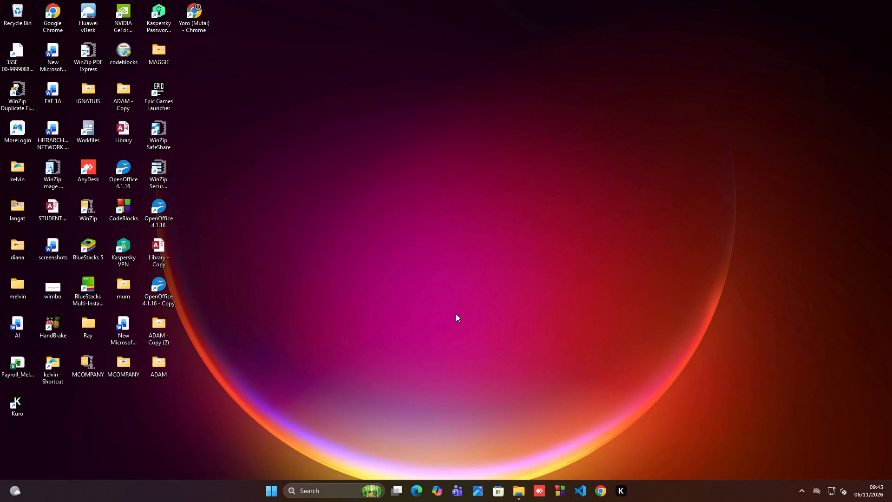
Create a new folder in the desktop's empty area and name it with the person's full name.
right_click(456, 314)
right_click(456, 314)
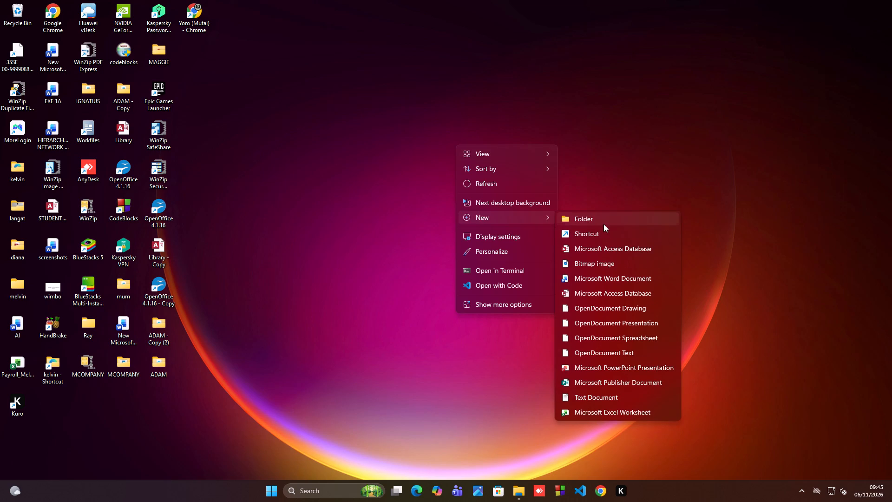
click(581, 219)
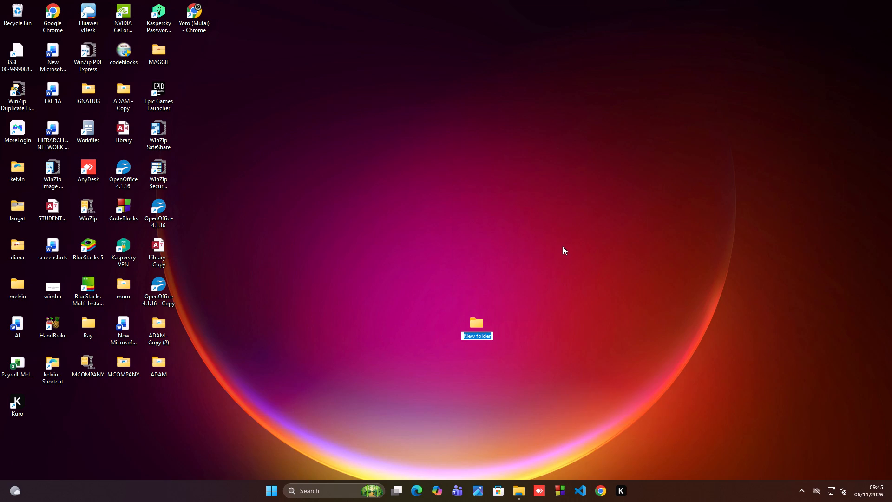
key(BackSpace)
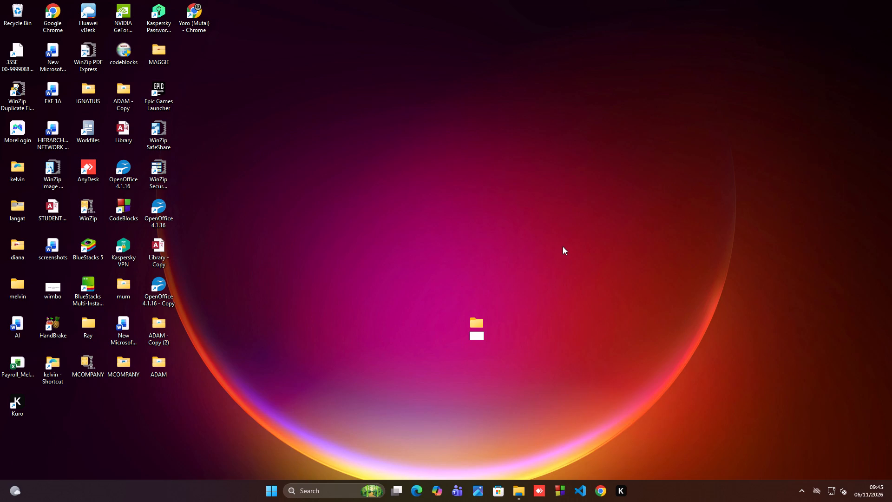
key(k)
key(BackSpace)
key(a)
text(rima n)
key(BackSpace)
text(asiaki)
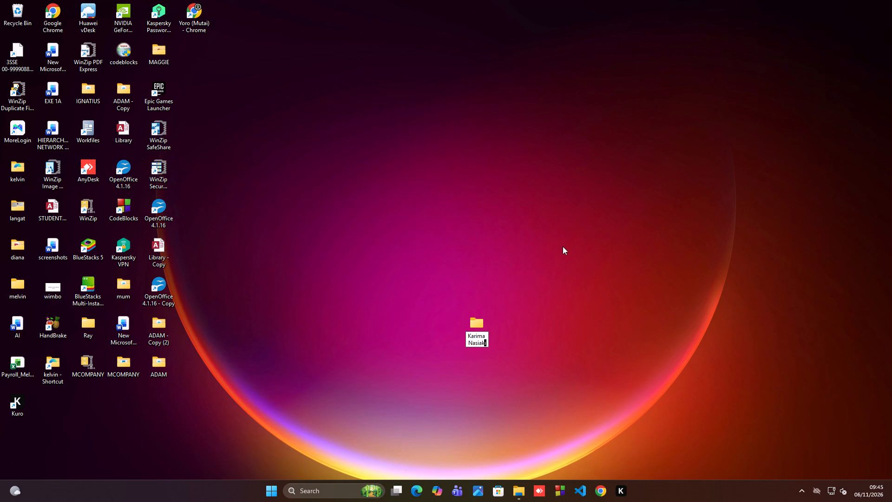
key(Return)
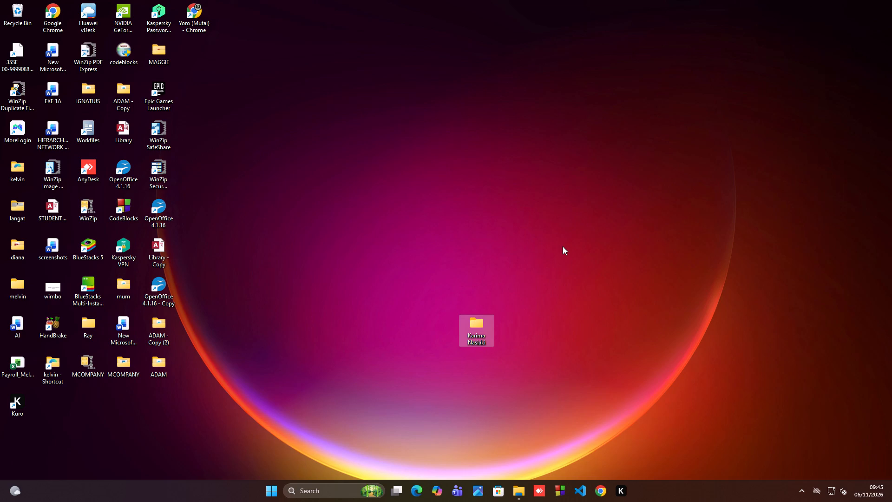
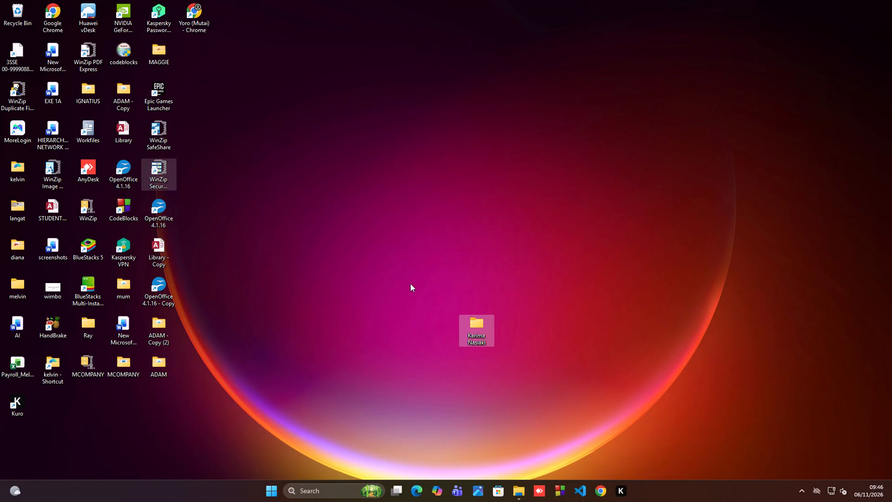
Open the newly created, person-named folder on the desktop.
click(483, 338)
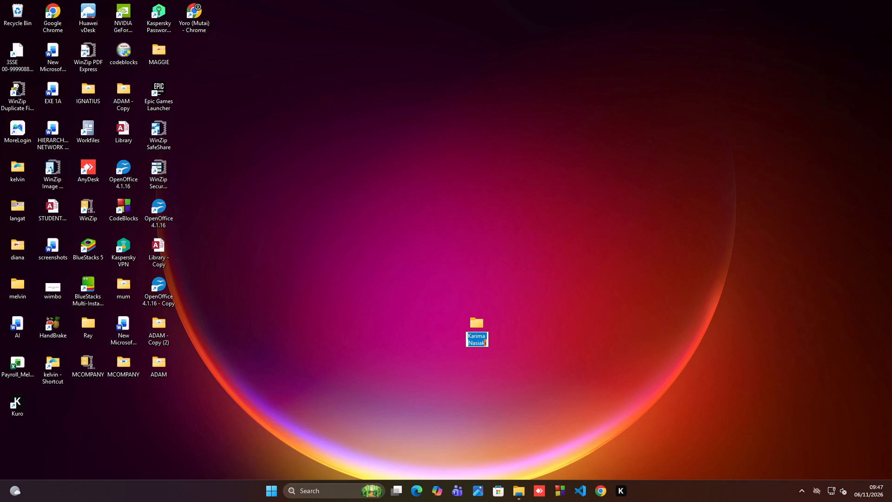
double_click(480, 340)
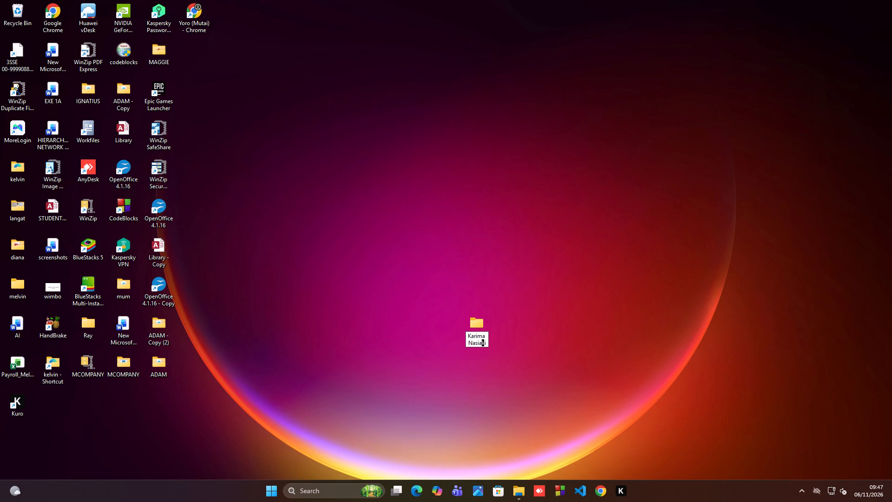
double_click(485, 339)
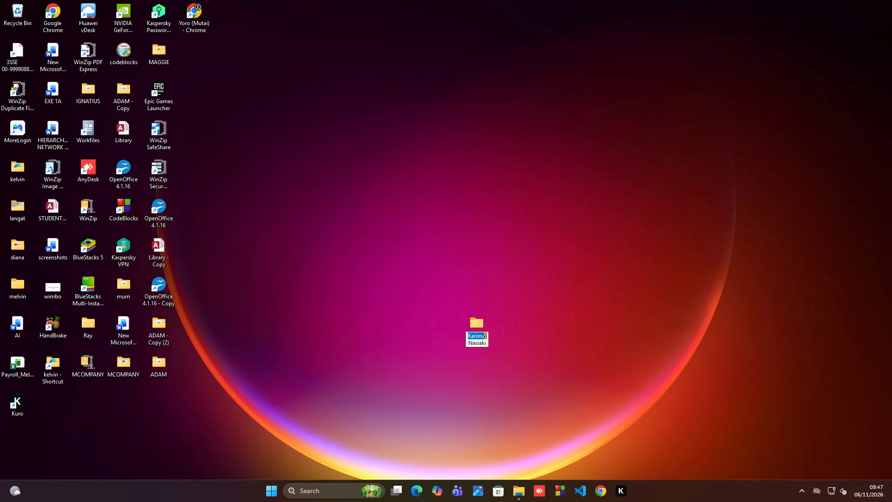
click(494, 341)
double_click(487, 341)
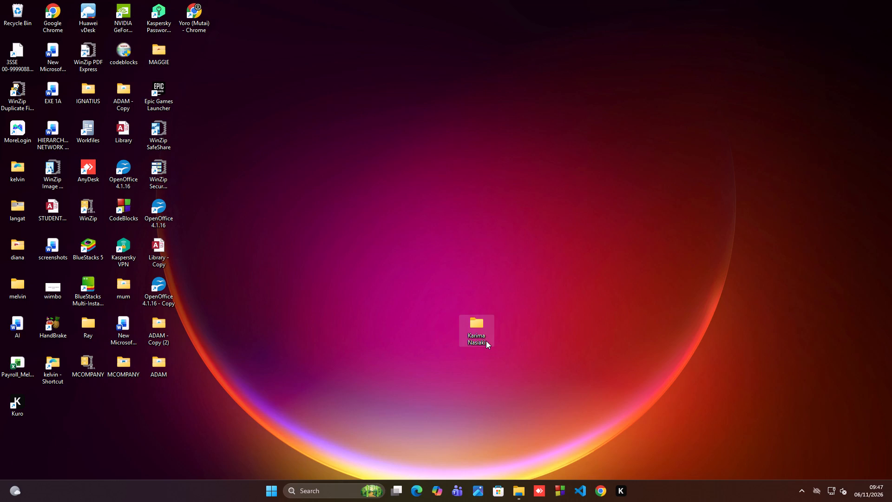
double_click(483, 333)
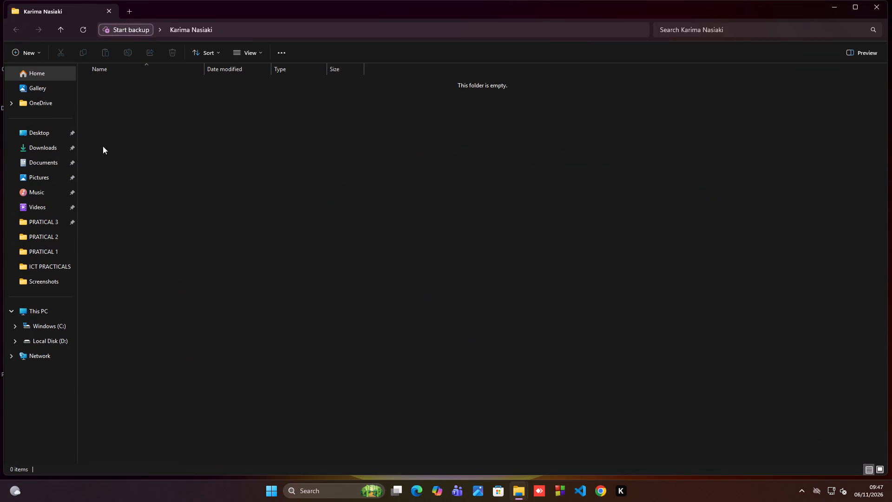
Create a new Microsoft Word document in the empty folder and name it "Information System".
click(45, 52)
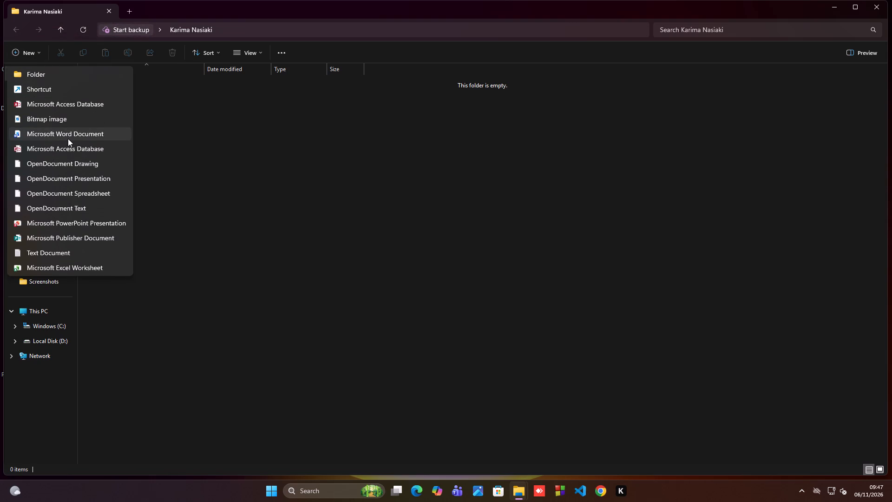
drag(82, 132, 90, 132)
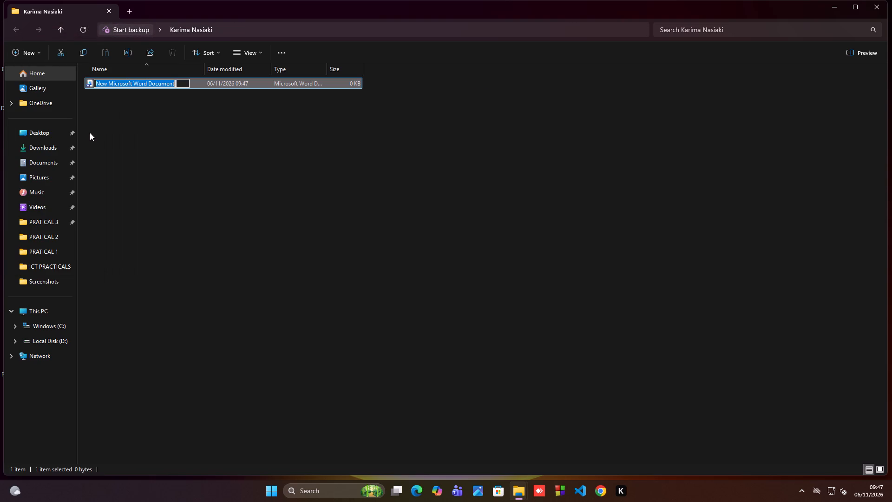
key(BackSpace)
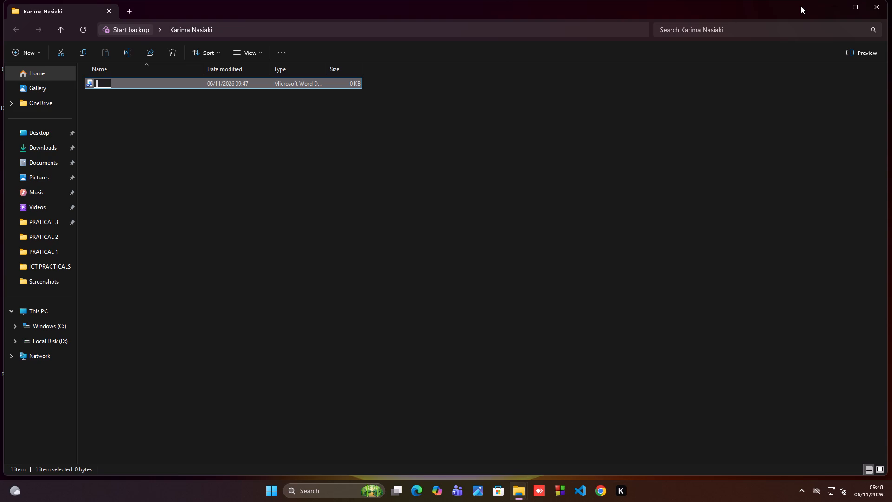
key(i)
text(nform)
text(atio)
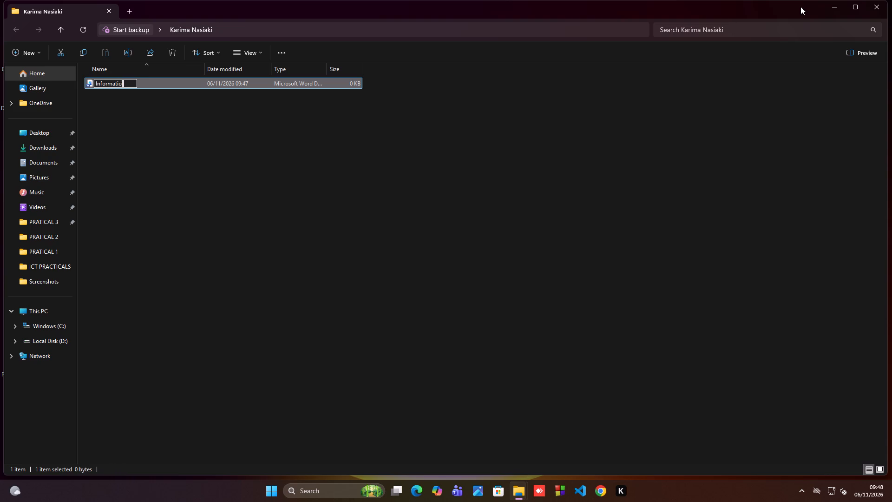
key(n)
key(space)
text(yste)
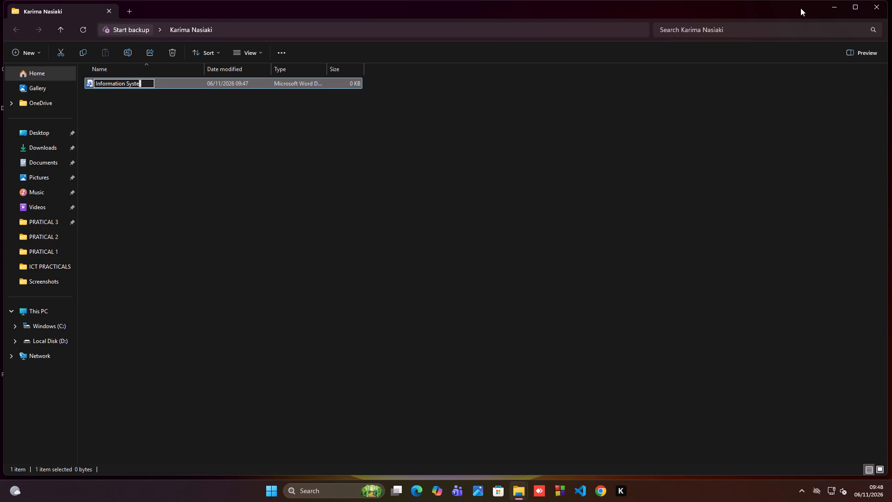
key(m)
double_click(197, 84)
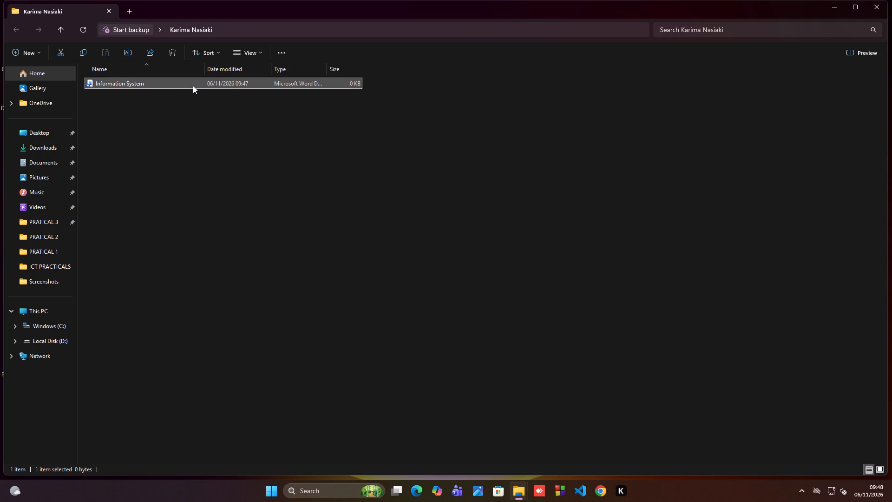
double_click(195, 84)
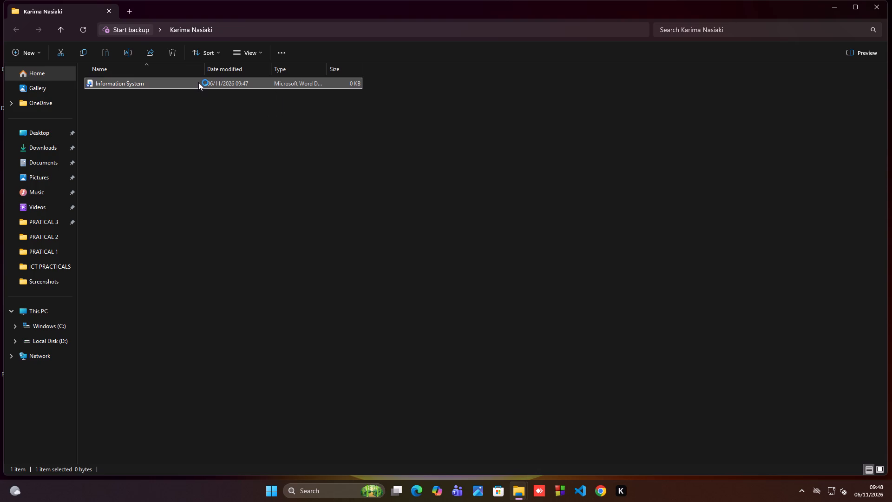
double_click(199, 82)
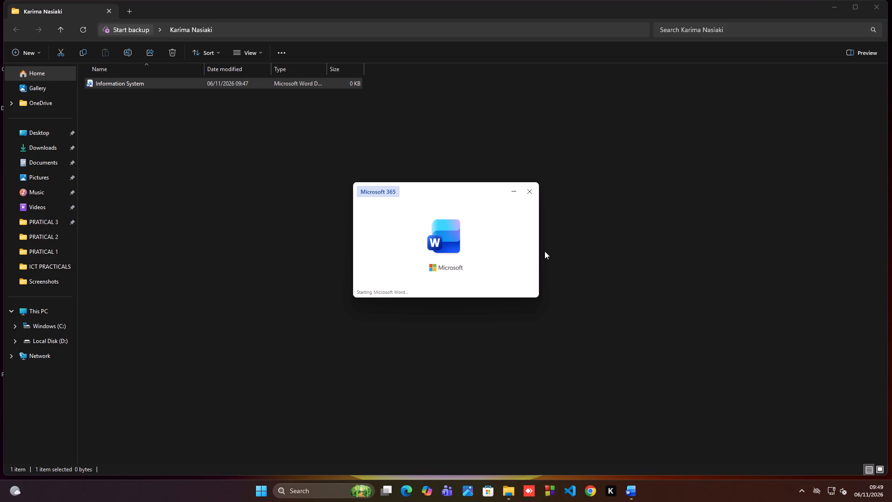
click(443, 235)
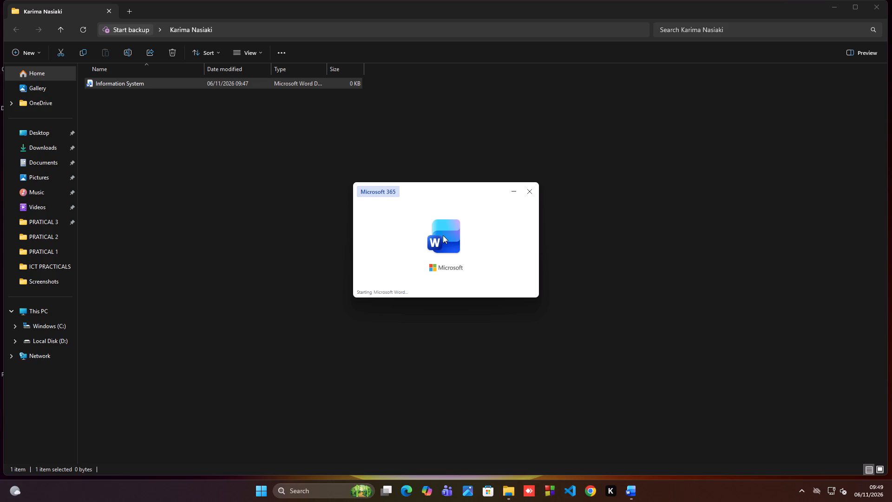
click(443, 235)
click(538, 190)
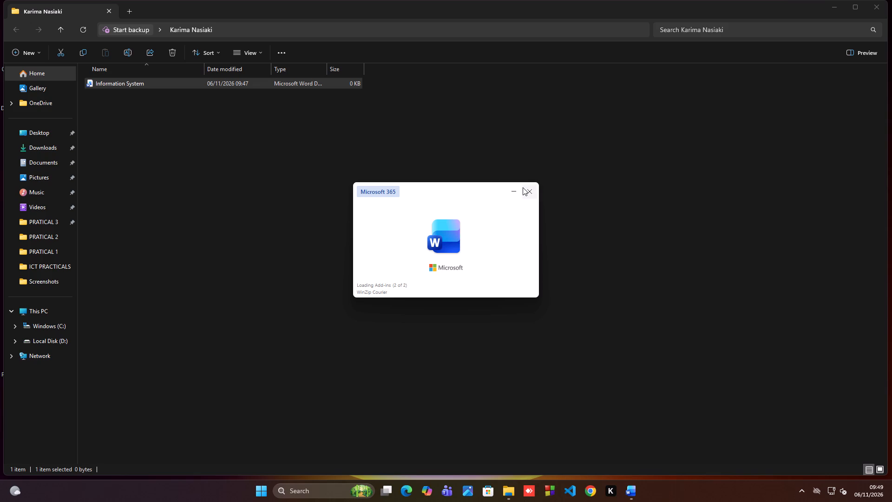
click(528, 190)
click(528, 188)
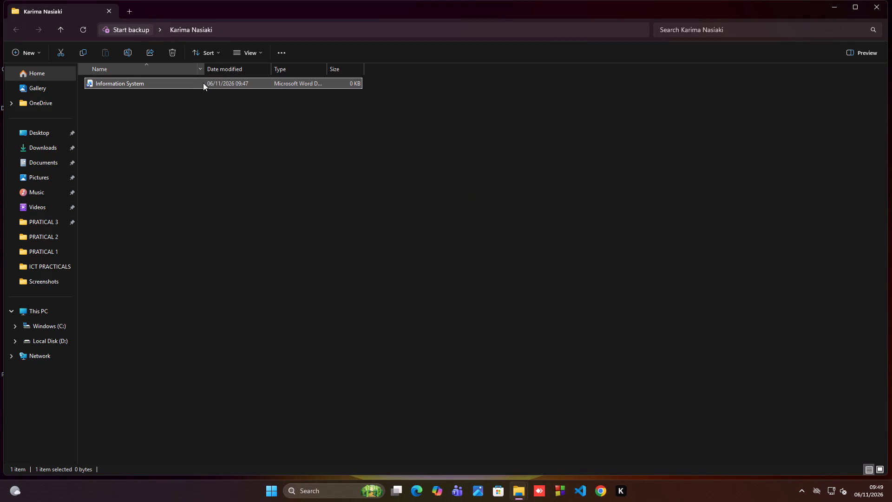
Open the Information System document in Word, choosing to open a read-only copy.
click(204, 83)
click(207, 83)
double_click(202, 82)
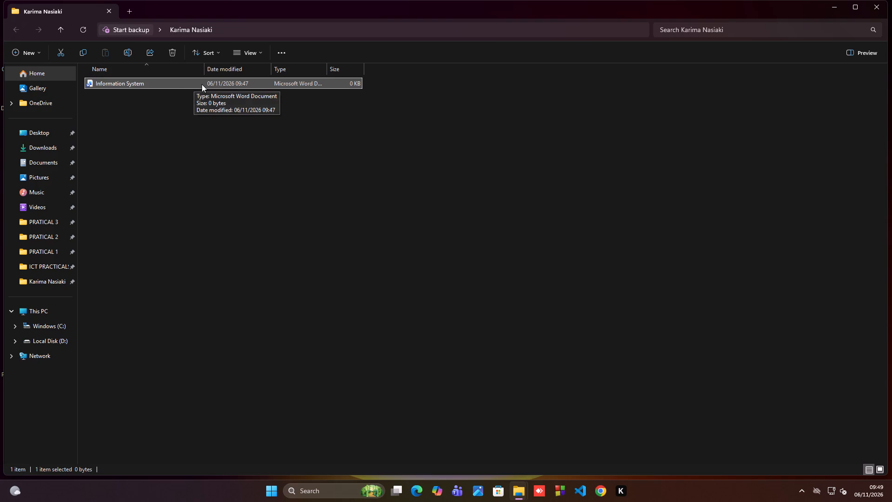
click(202, 84)
click(202, 81)
double_click(202, 81)
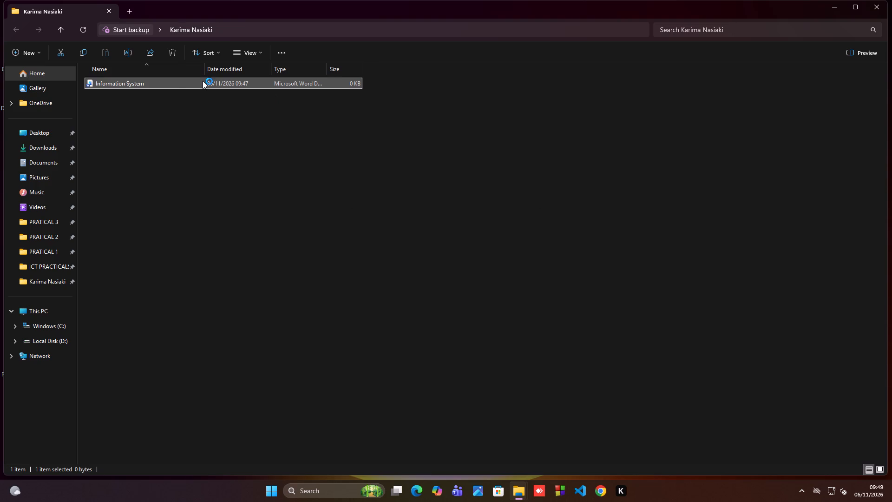
double_click(204, 81)
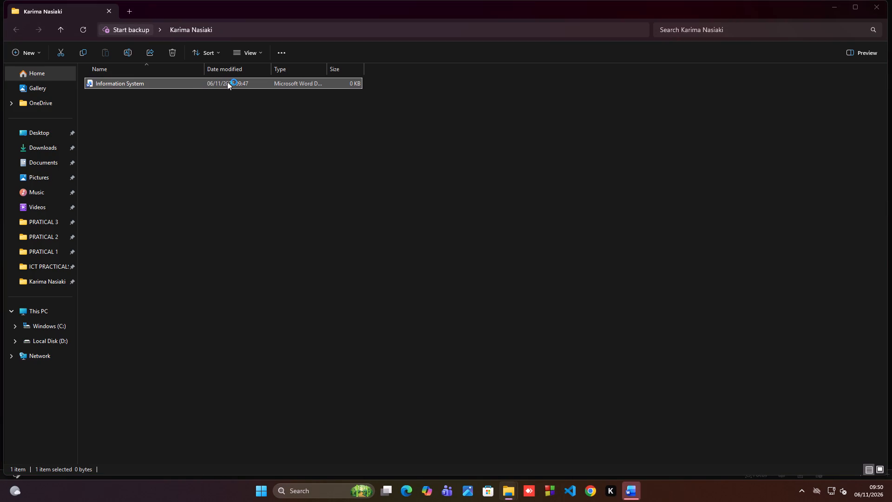
double_click(227, 82)
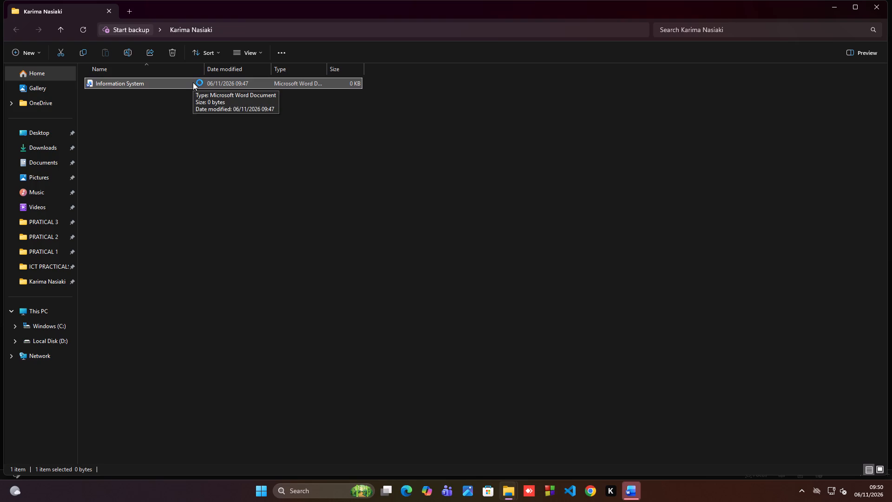
double_click(256, 84)
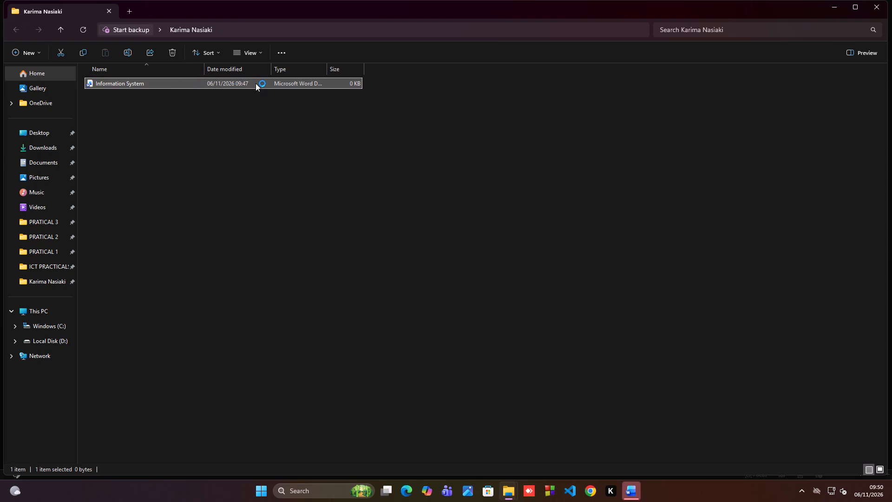
double_click(255, 83)
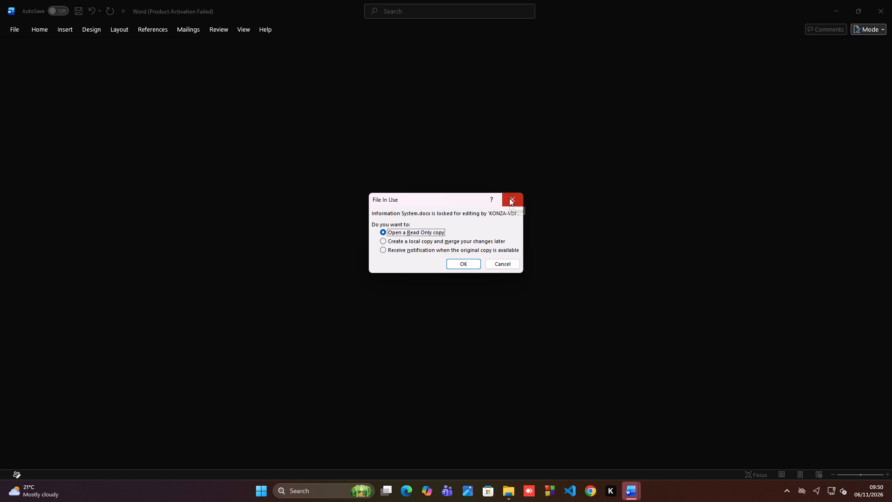
click(464, 260)
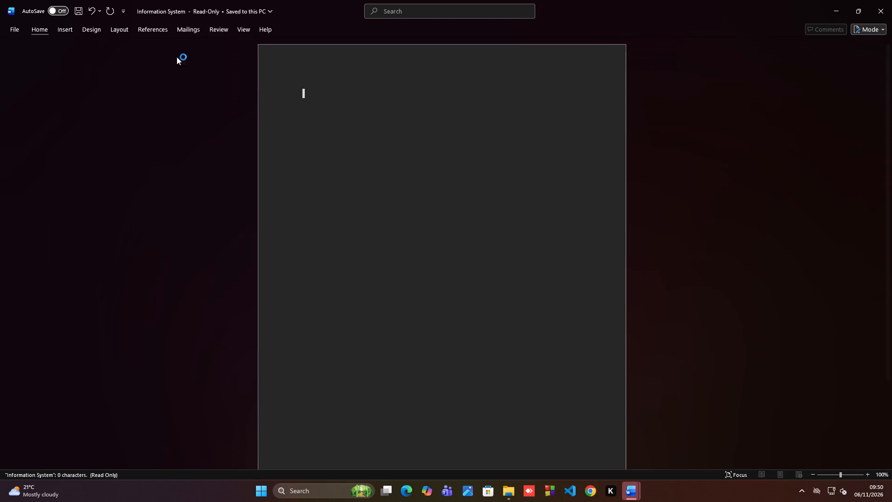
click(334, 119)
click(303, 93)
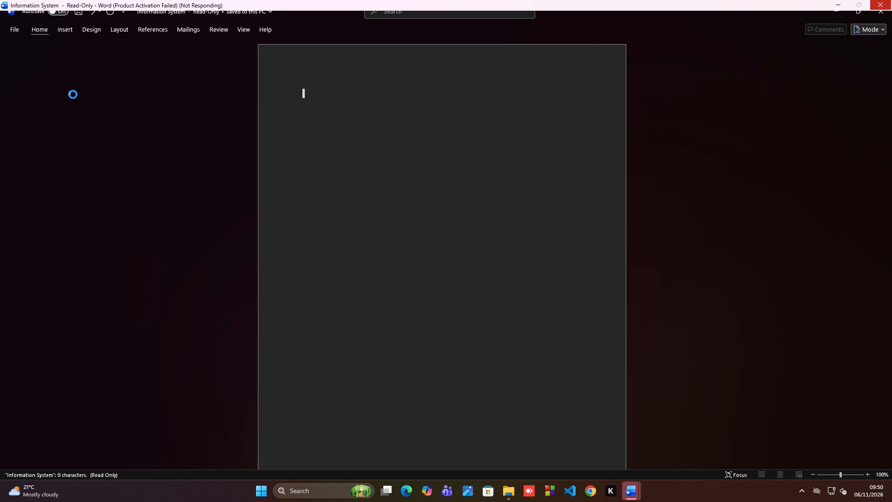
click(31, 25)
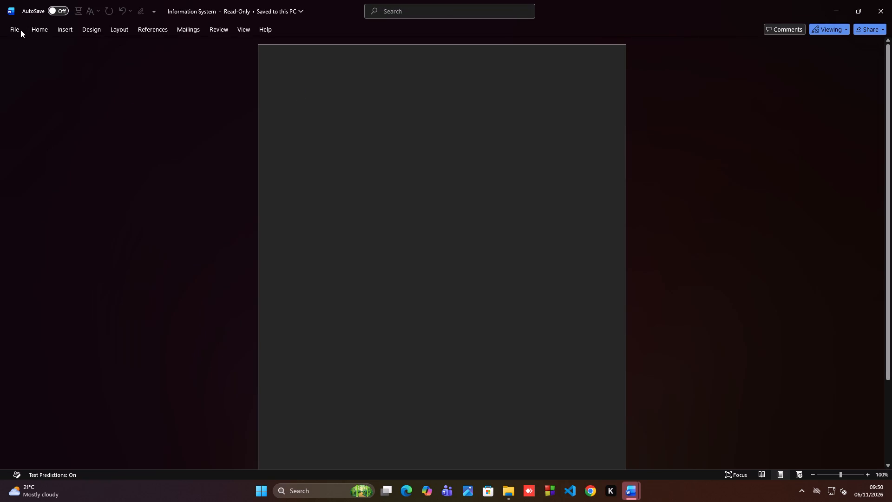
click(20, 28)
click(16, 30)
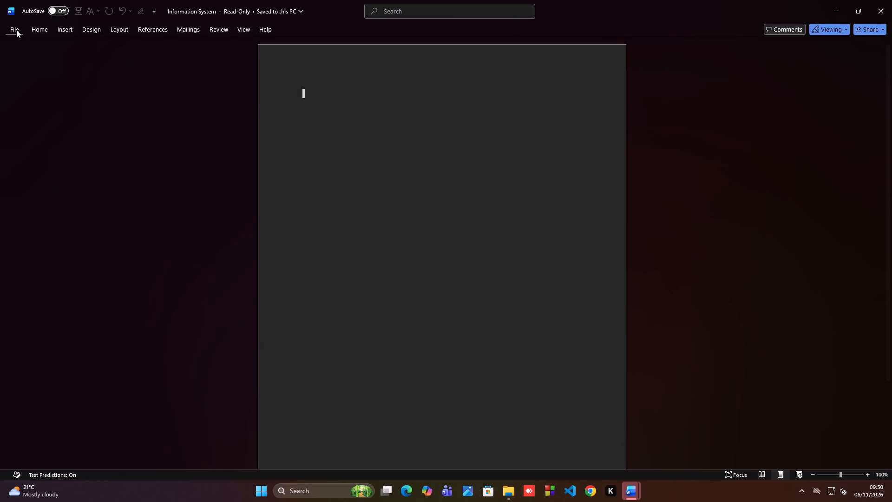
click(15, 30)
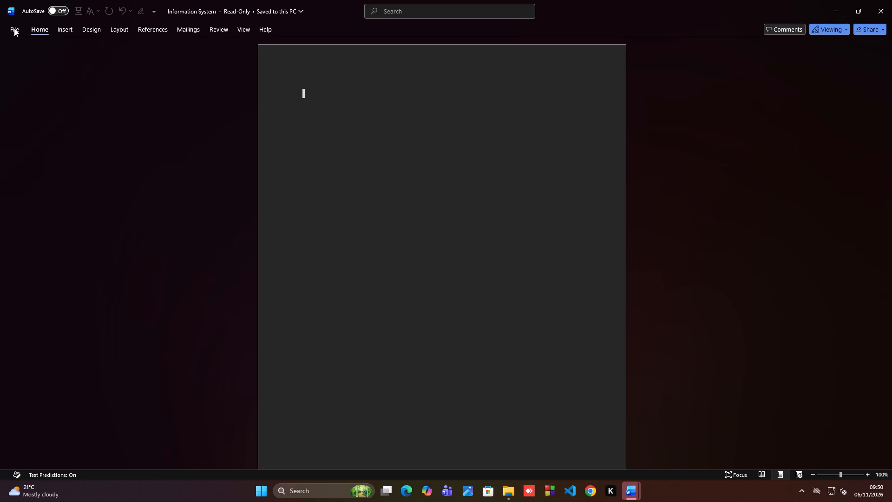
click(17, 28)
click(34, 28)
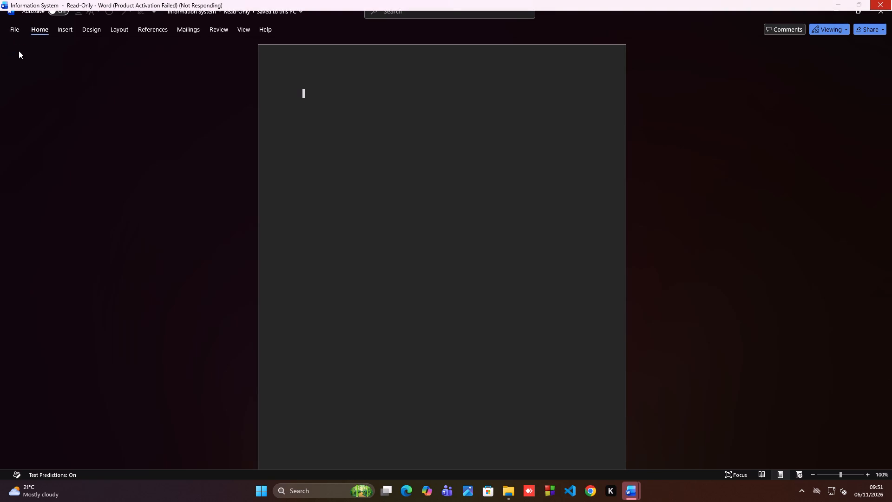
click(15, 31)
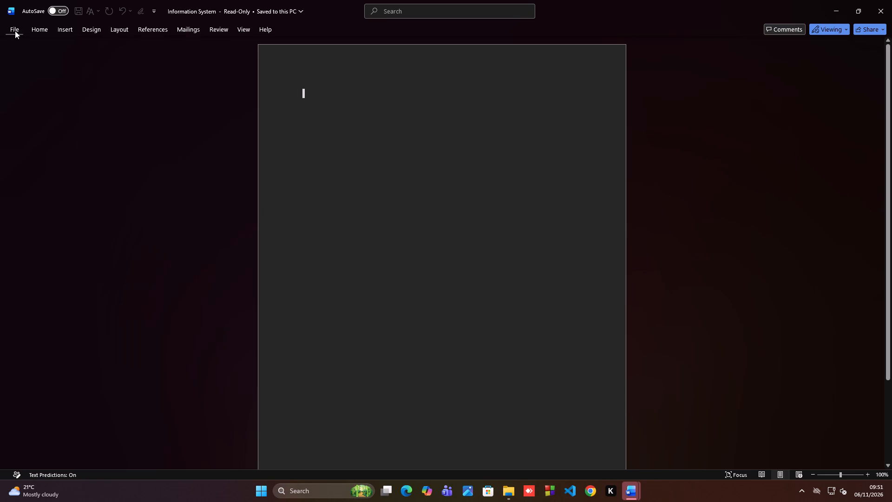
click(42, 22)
Dismiss the Office activation wizard and create a new blank document.
click(278, 82)
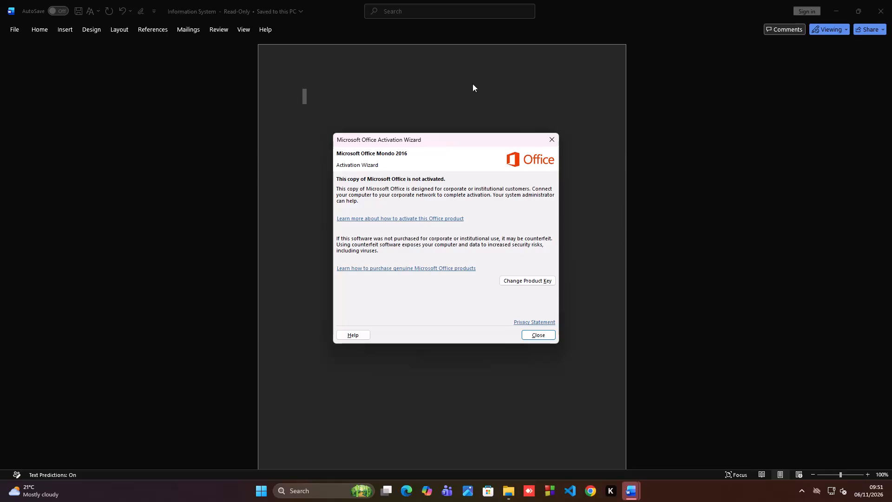
click(551, 139)
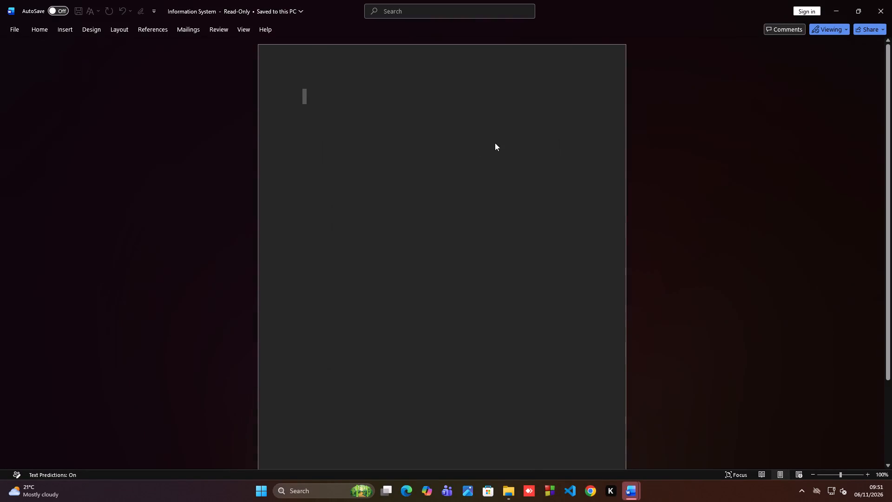
click(13, 29)
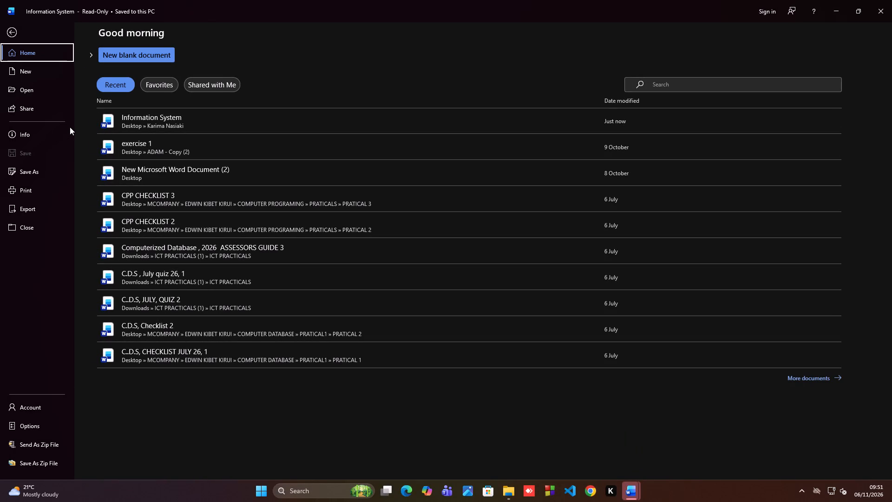
click(151, 54)
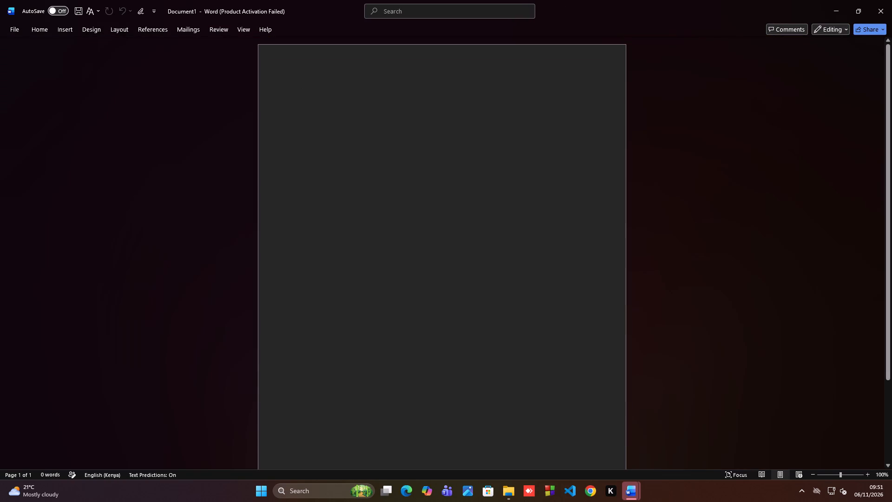
Enter the title "Information System" on the first line of the blank document.
key(y)
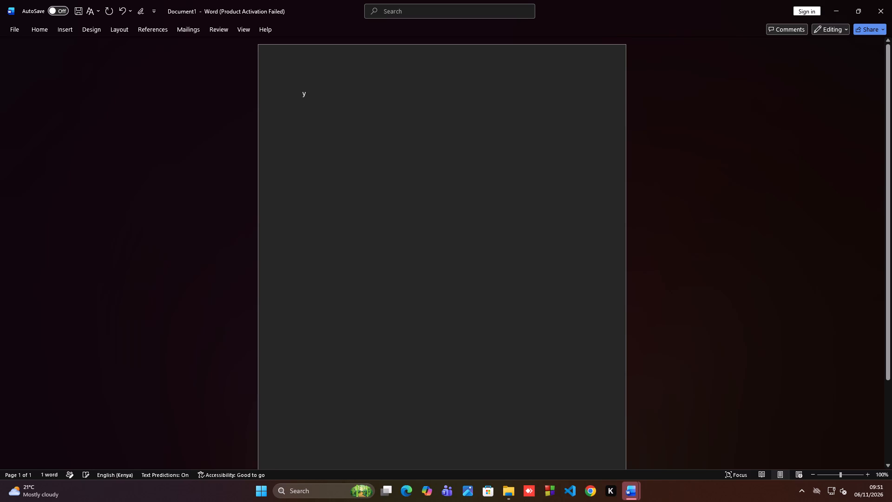
key(BackSpace)
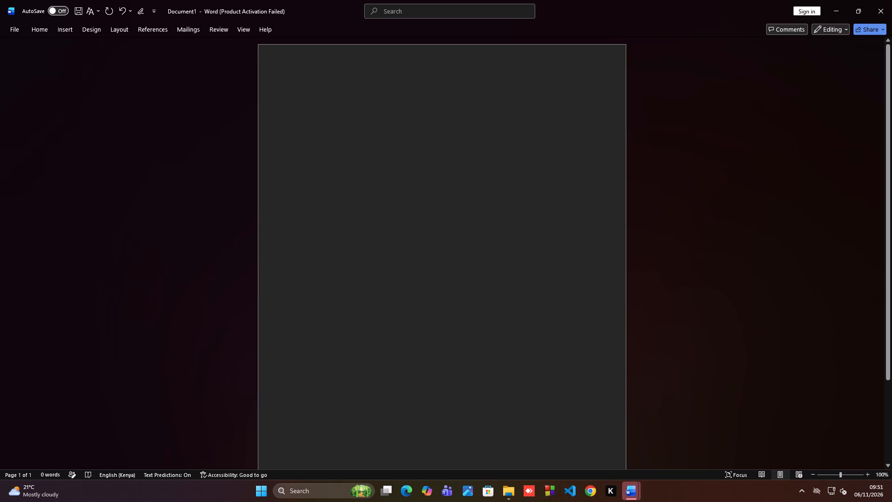
text(form)
text(ation)
key(space)
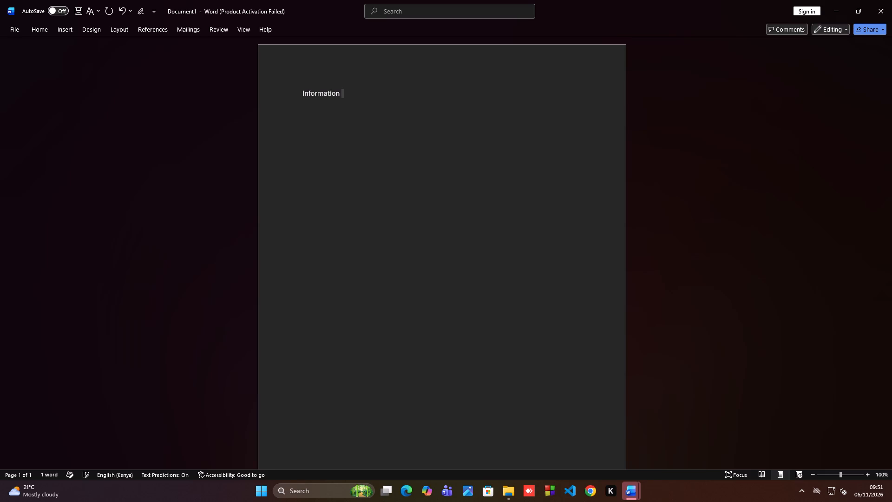
text(ystem)
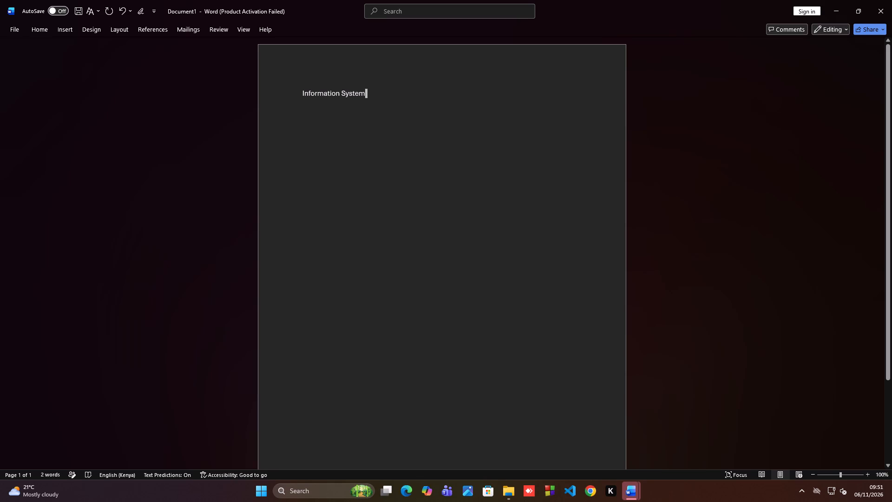
Start a paragraph on the line below the title with the words "An InformationSystem".
key(Return)
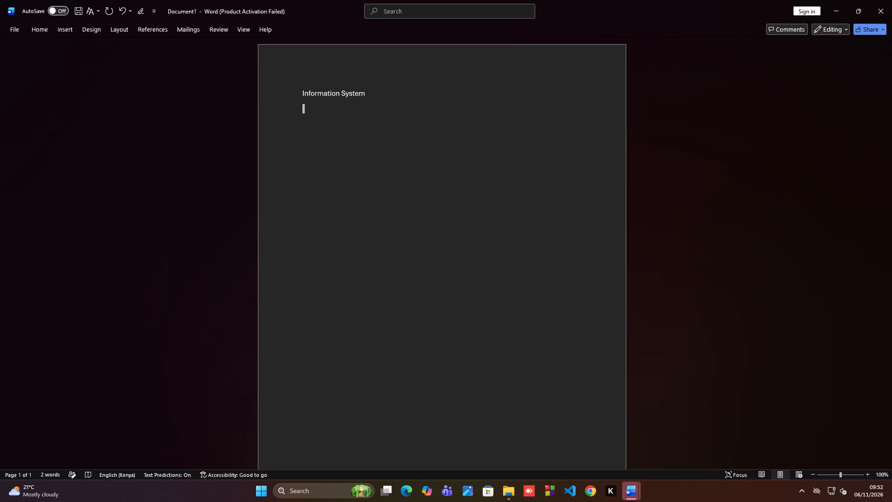
key(n)
key(space)
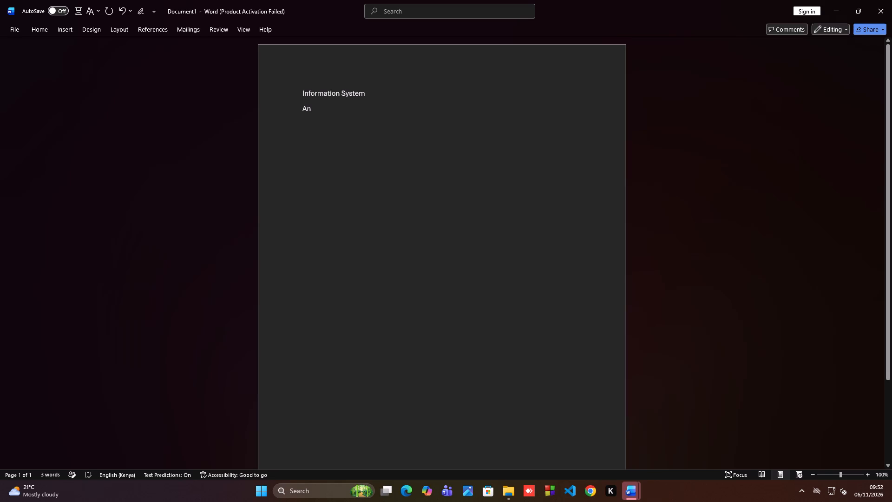
key(i)
key(n)
key(f)
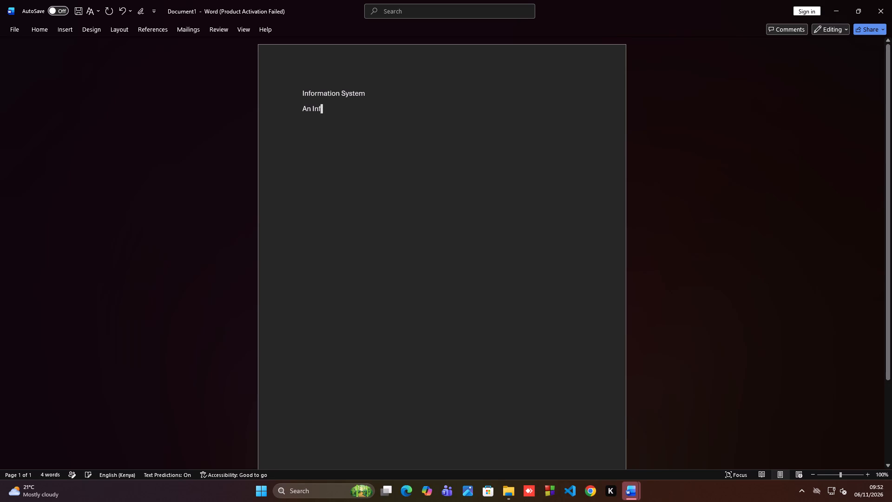
key(o)
text(rm)
text(at)
key(i)
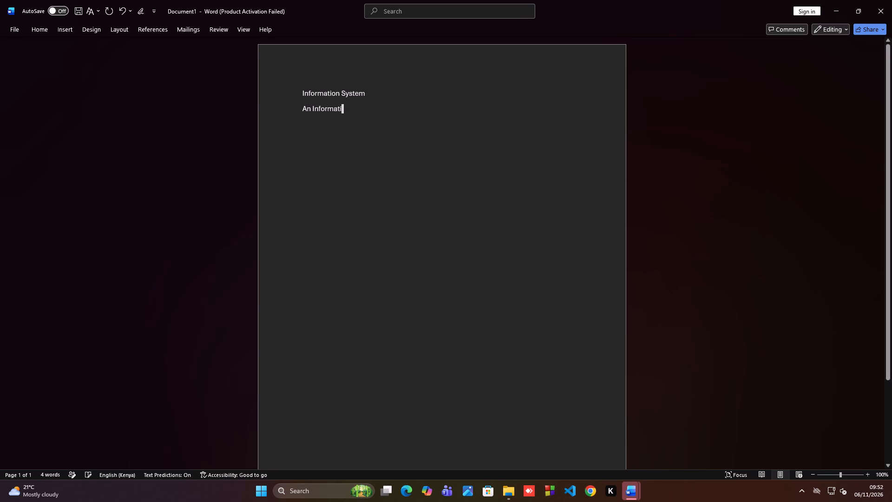
key(o)
key(n)
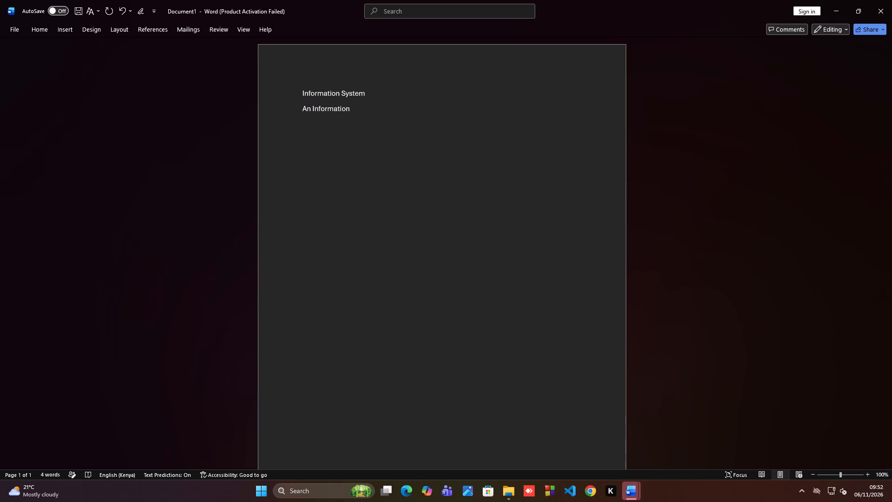
key(y)
text(st)
text(em)
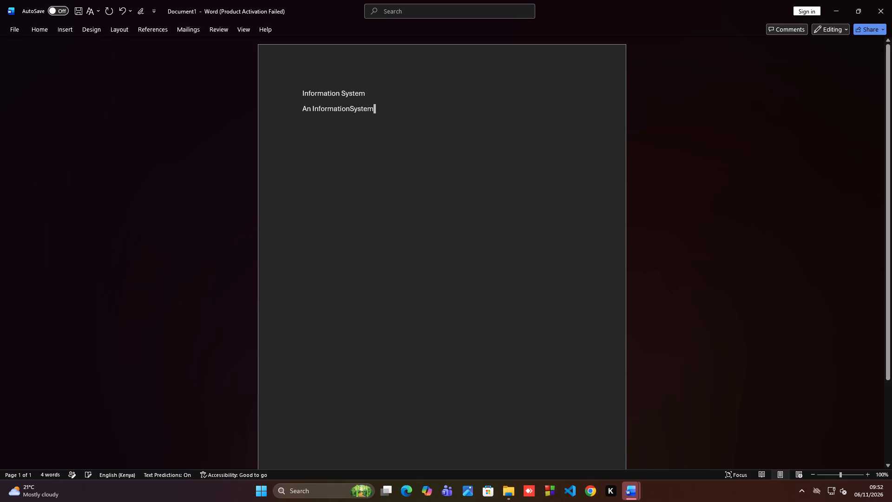
key(space)
key(BackSpace)
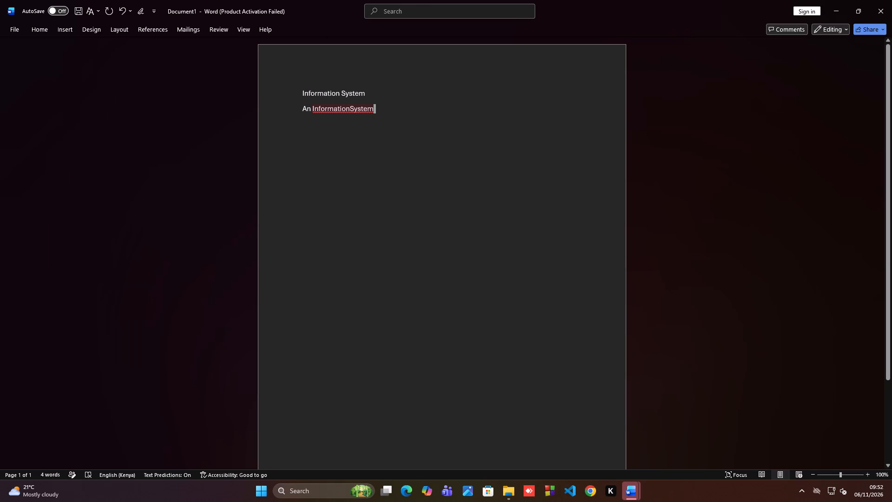
Correct the run-together words in the paragraph so that it reads "An Information System".
click(348, 108)
key(space)
click(345, 110)
click(345, 110)
key(n)
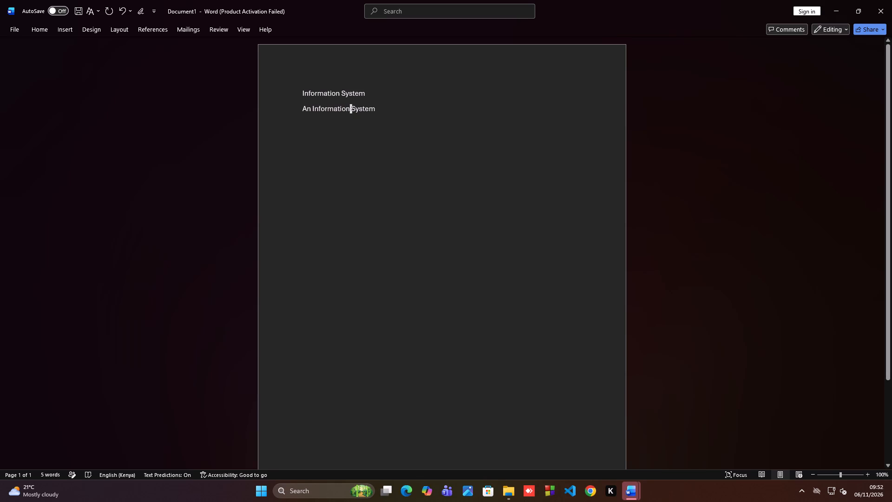
Add the abbreviation "(IS)" in capitals directly after "An Information System" in the paragraph.
click(375, 107)
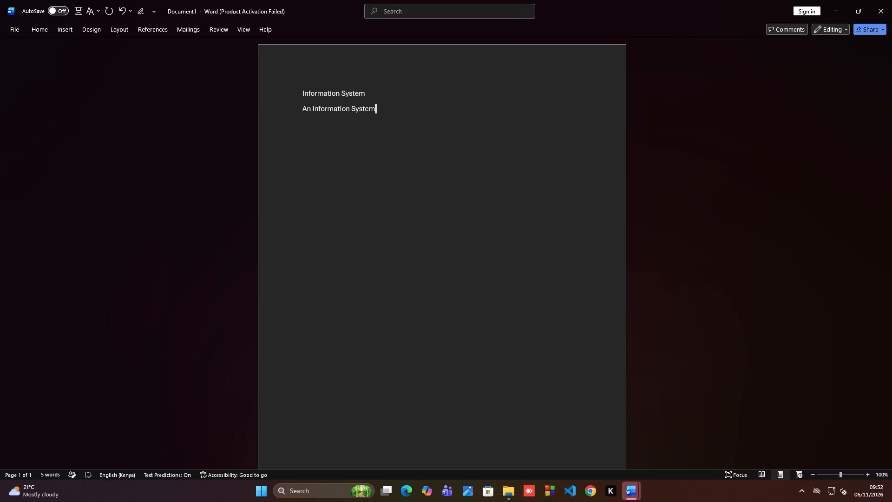
key(9)
key(BackSpace)
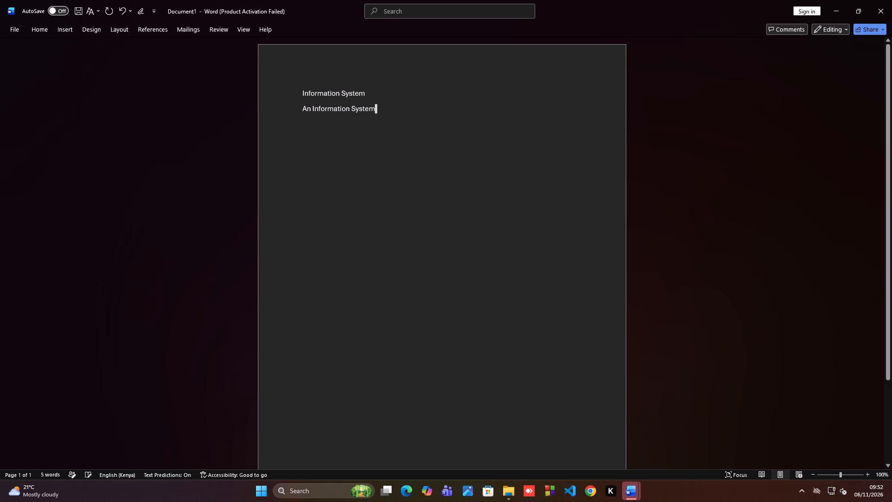
key(9)
key(BackSpace)
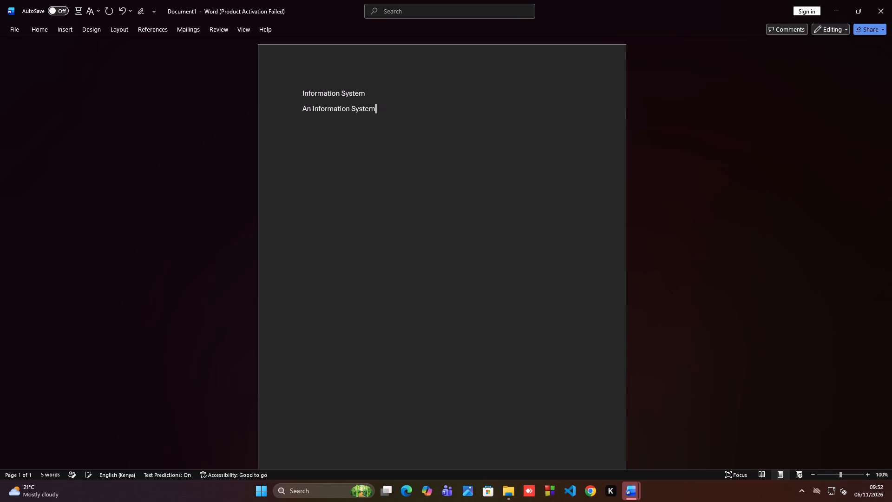
key(shift+parenleft)
key(i)
key(BackSpace)
key(s)
key(shift+parenright)
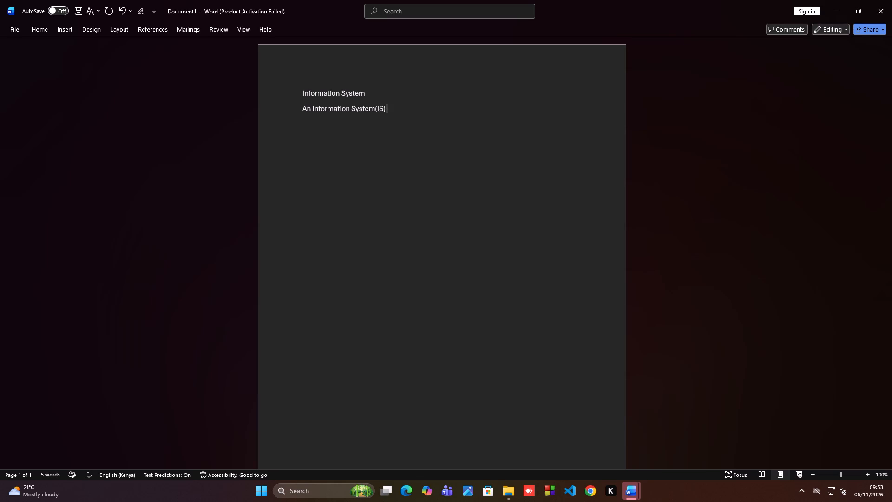
Continue the sentence after "(IS)" with the lowercase words "is a system".
key(space)
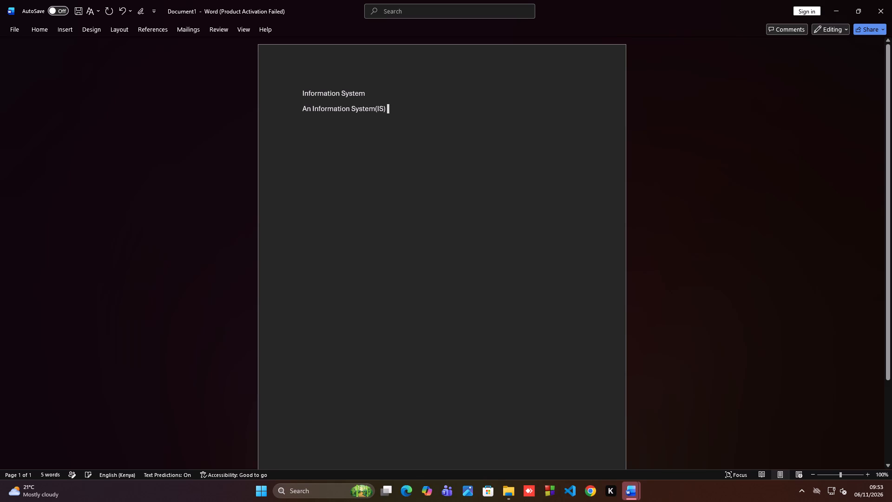
key(i)
text(S)
key(space)
key(BackSpace)
key(BackSpace)
key(BackSpace)
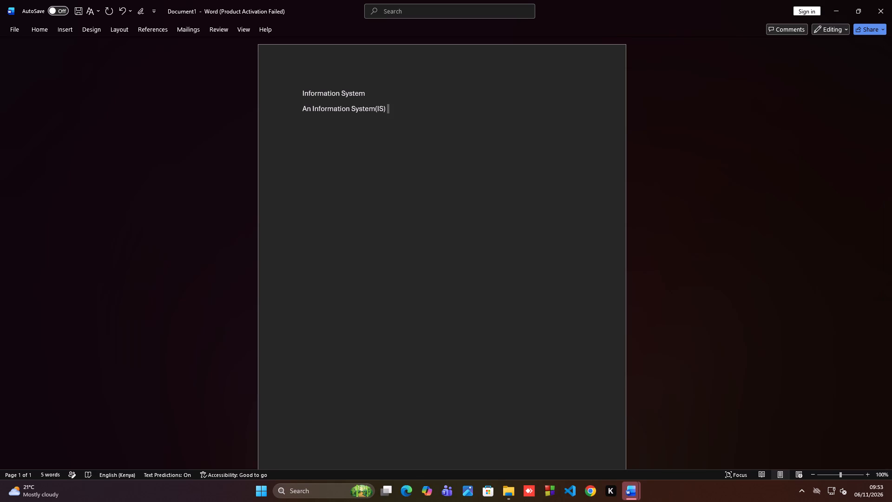
key(i)
text(s)
key(space)
text(a)
key(space)
text(sy)
text(st)
key(e)
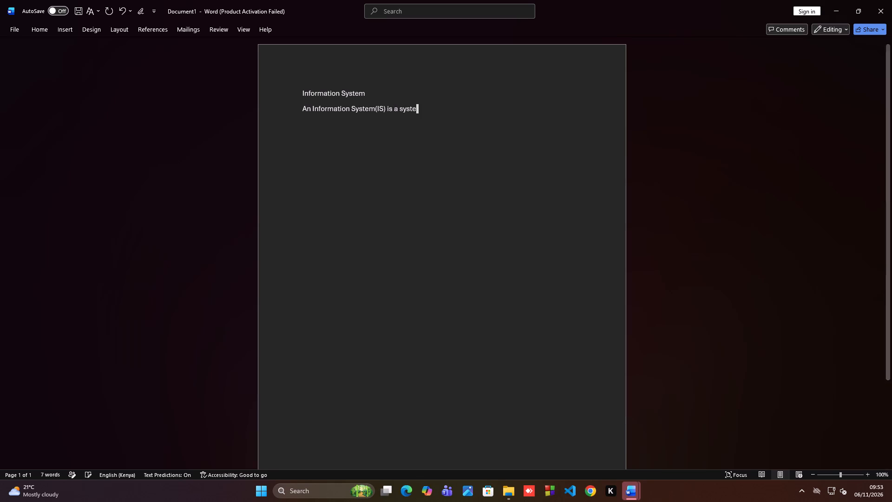
key(m)
key(space)
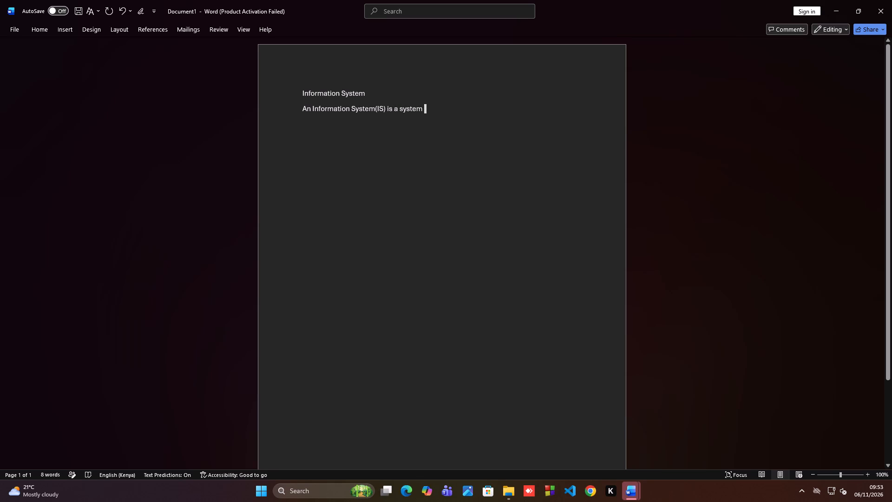
Extend the definition after "is a system" with the words "compost of people".
key(c)
key(o)
key(m)
key(p)
key(o)
text(st)
key(space)
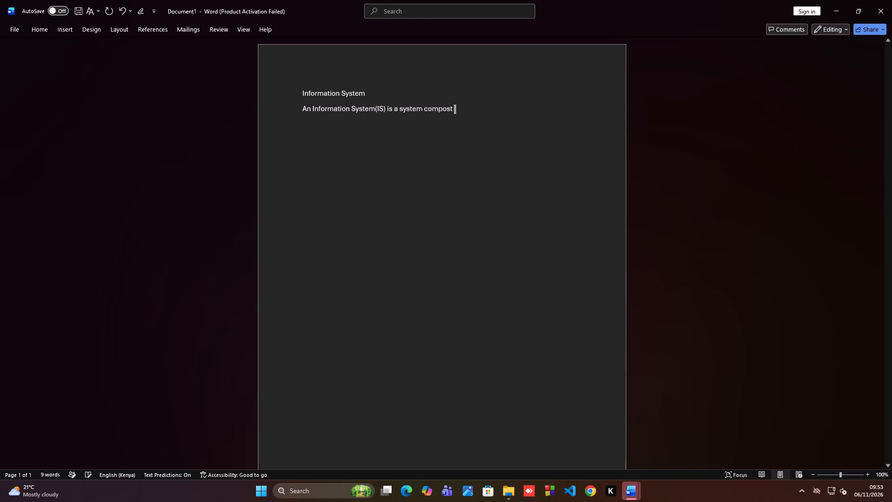
key(o)
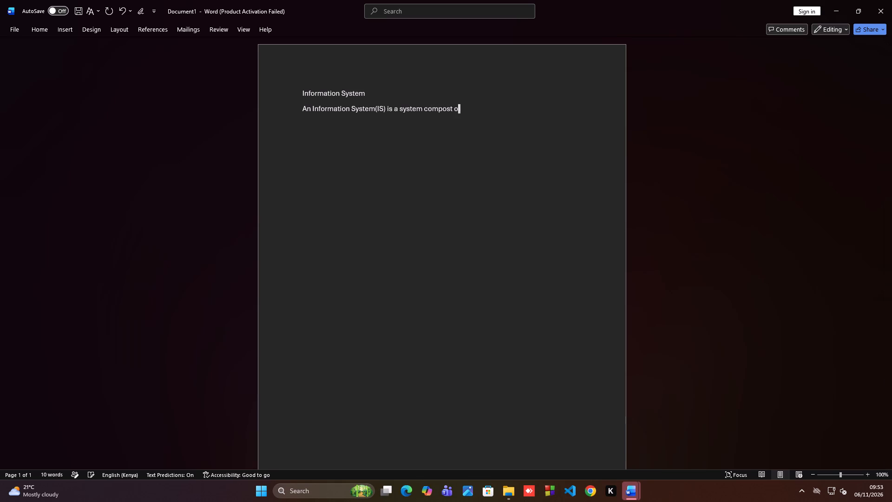
key(f)
key(space)
key(p)
key(p)
key(BackSpace)
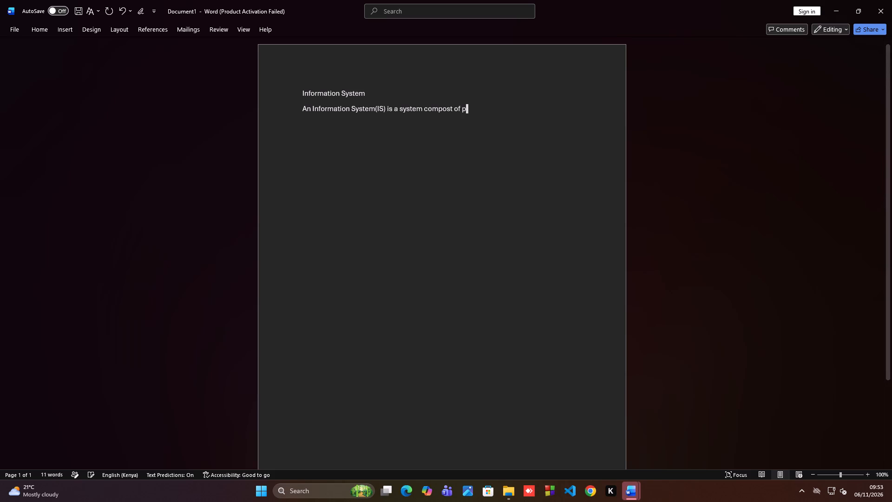
text(ea)
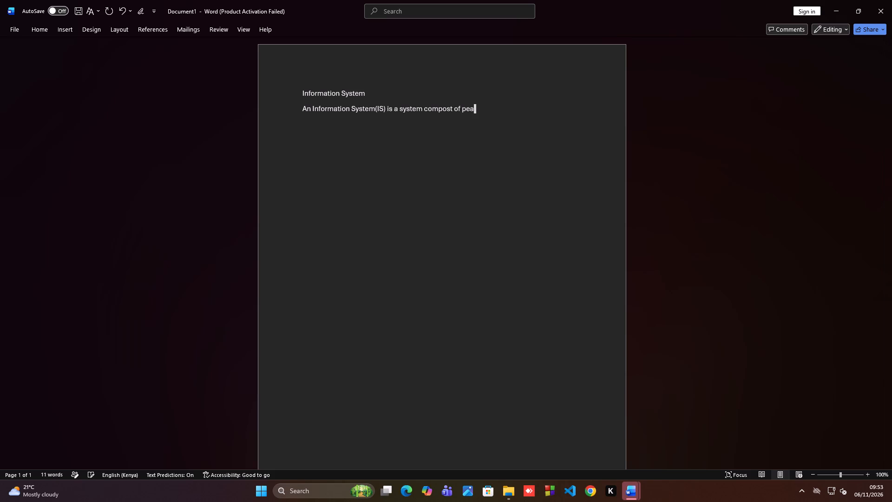
key(p)
key(l)
key(space)
key(BackSpace)
text(e)
key(space)
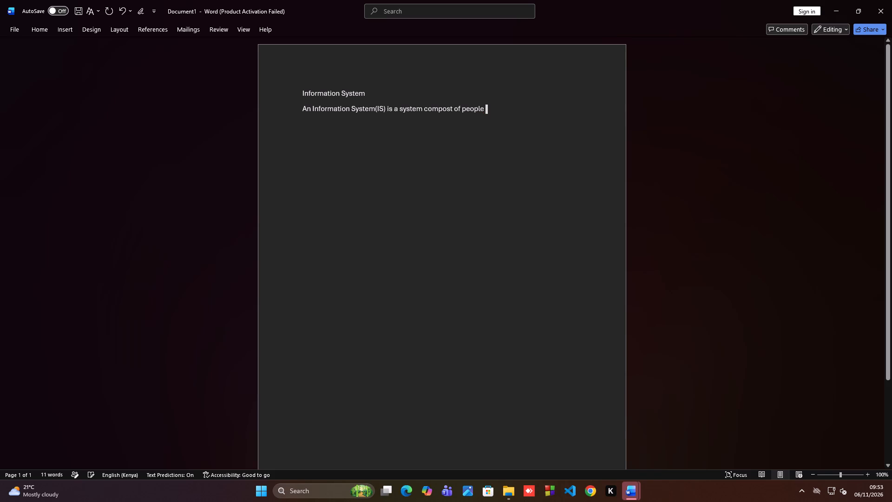
Add the words "and computers" after "people" in the definition sentence.
text(an)
text(d)
key(space)
key(c)
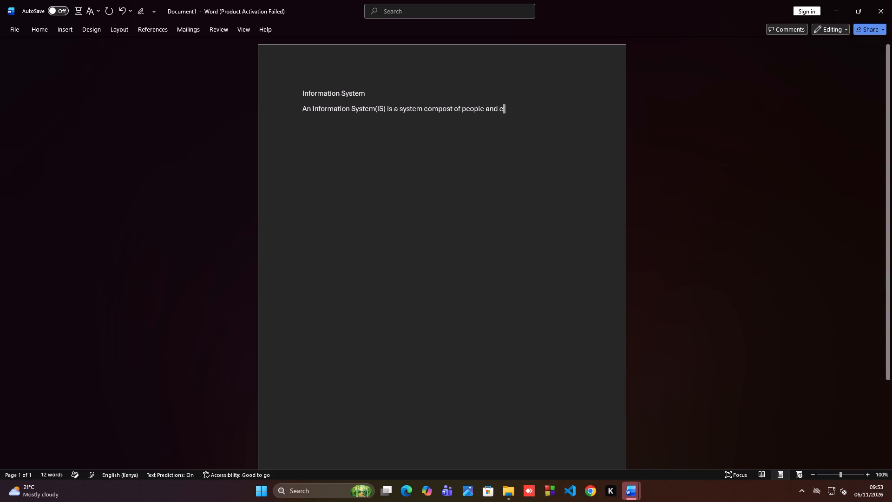
text(om)
key(p)
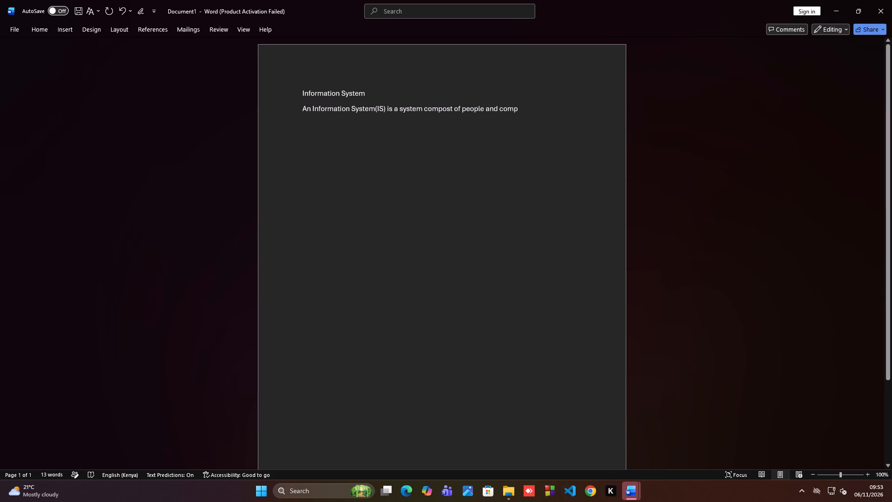
key(u)
text(ter)
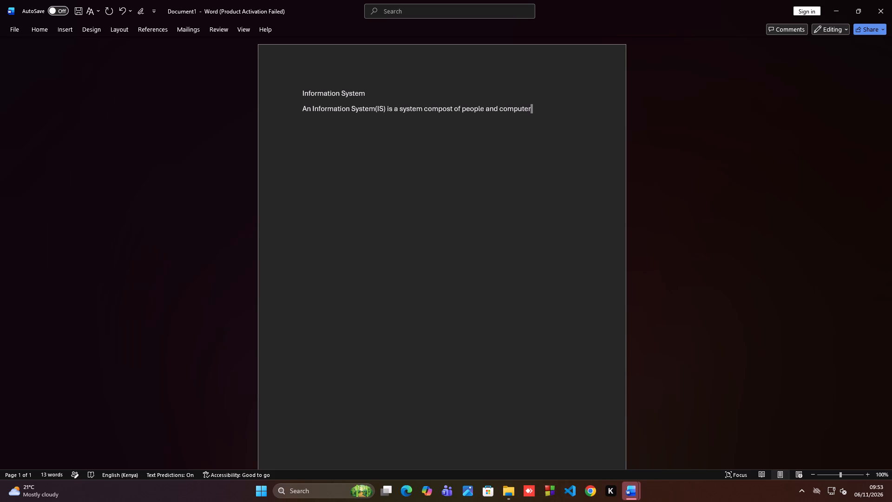
text(s)
key(space)
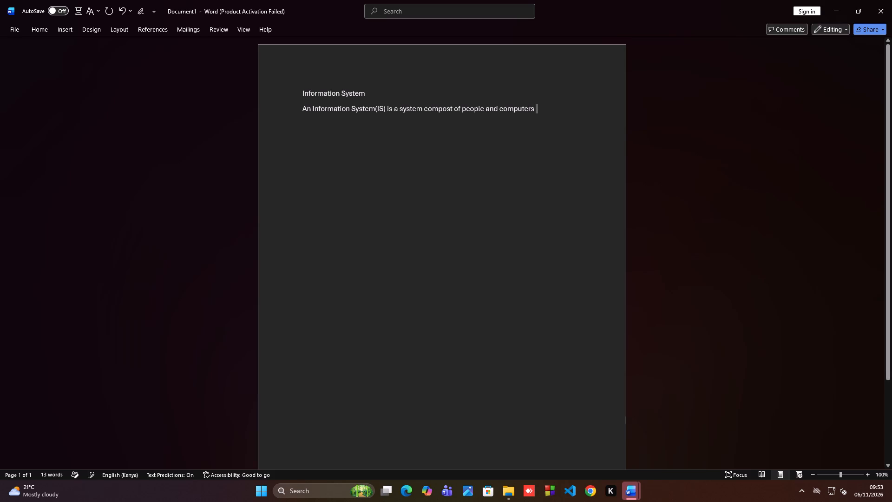
Continue the definition after "computers" with the words "that prosses or".
key(t)
key(h)
text(at)
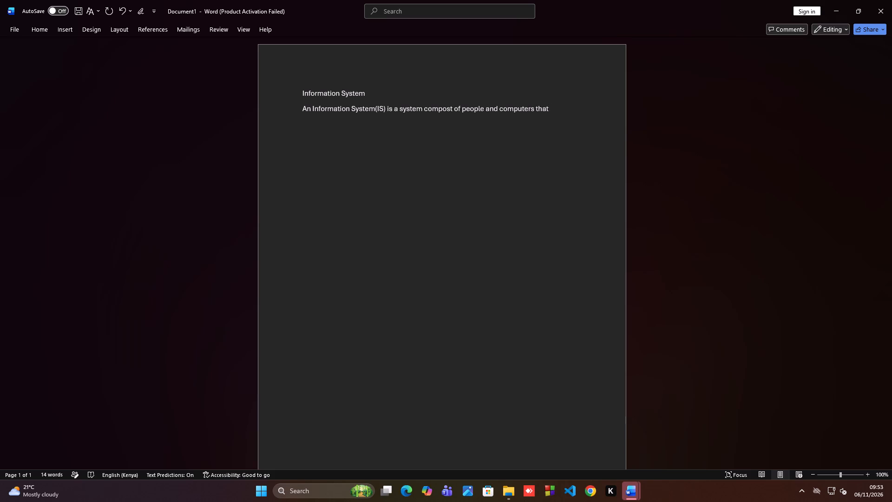
key(h)
key(space)
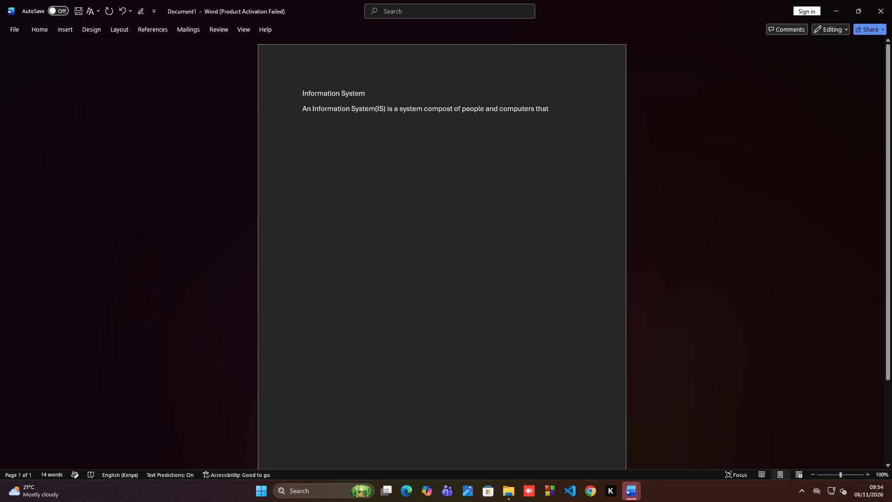
key(p)
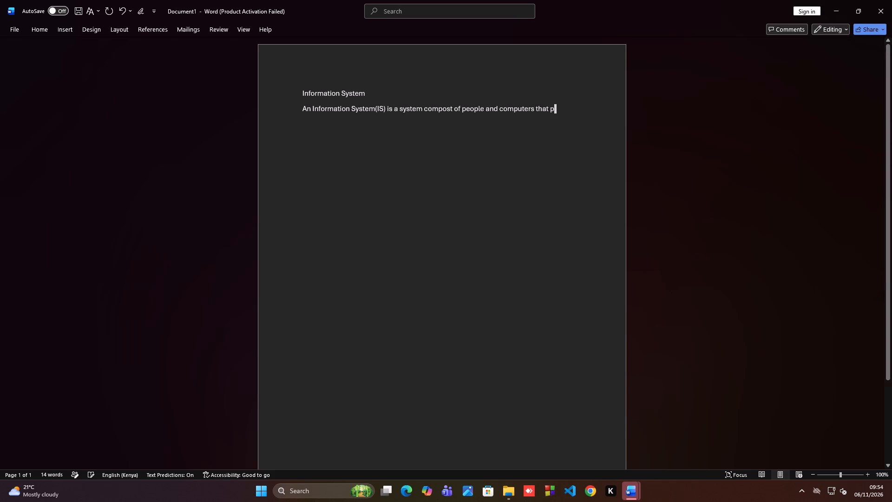
text(rosse)
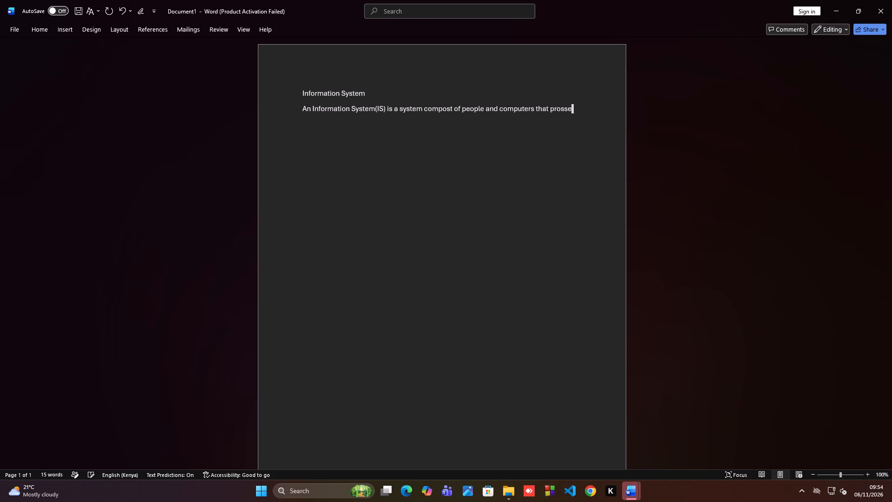
key(s)
key(space)
key(o)
text(r)
key(space)
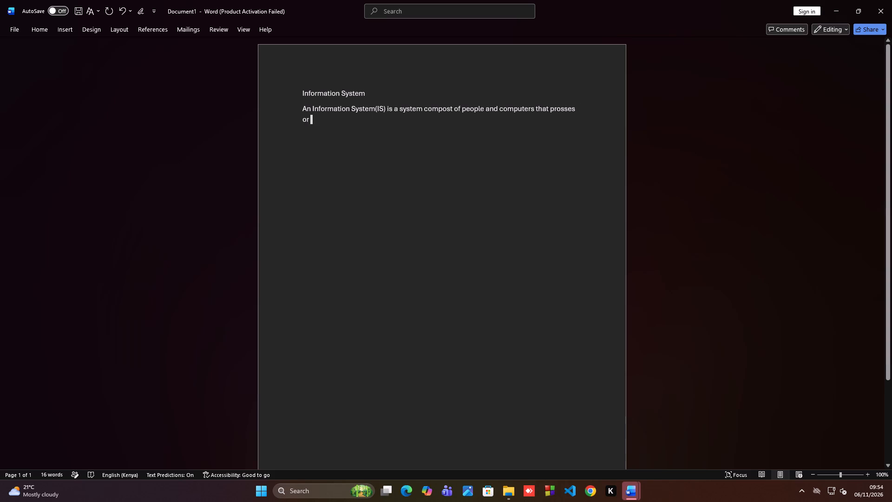
Complete the definition sentence with "interprets information." and leave a space after the full stop.
key(i)
text(n)
key(space)
key(BackSpace)
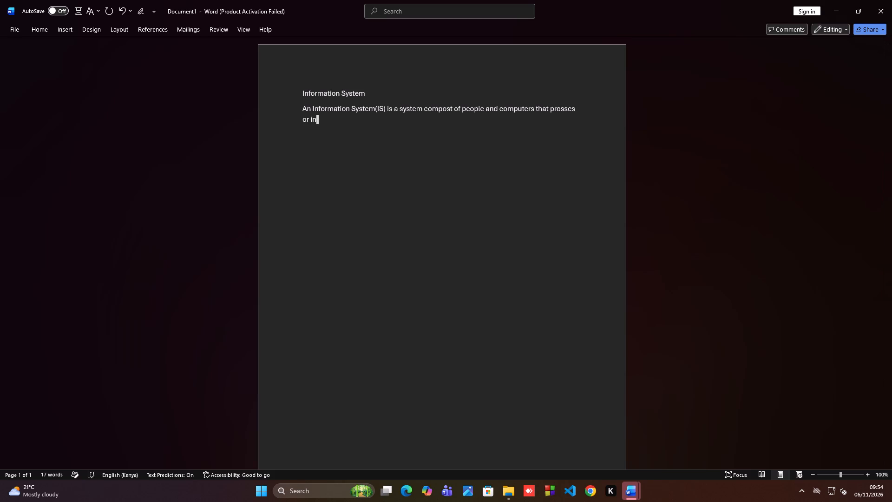
text(tr)
text(prets)
key(space)
key(i)
key(n)
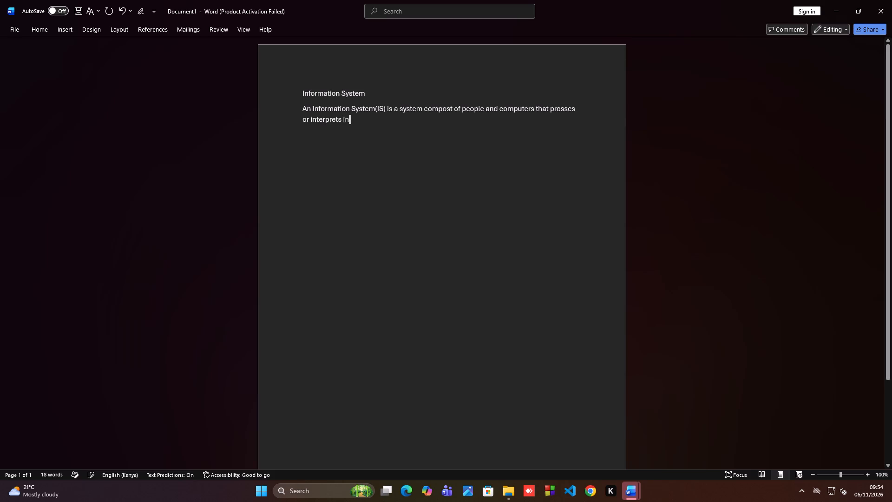
key(f)
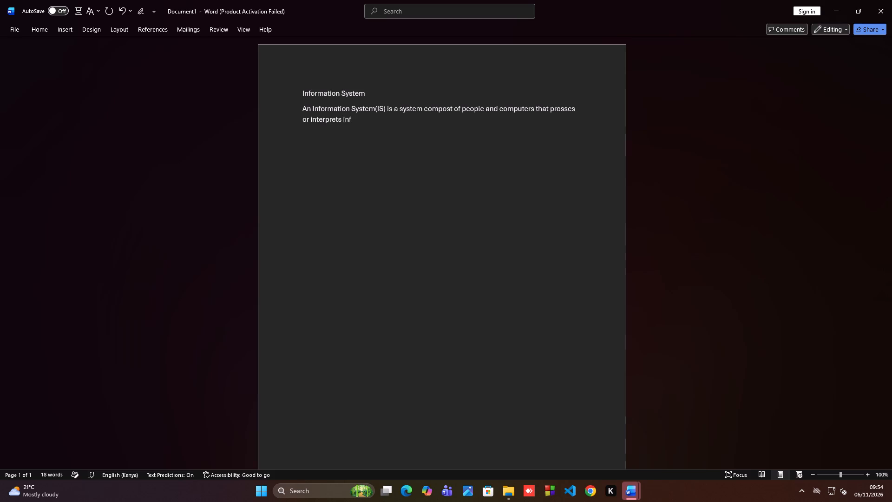
text(oe)
key(BackSpace)
text(rm)
text(ation)
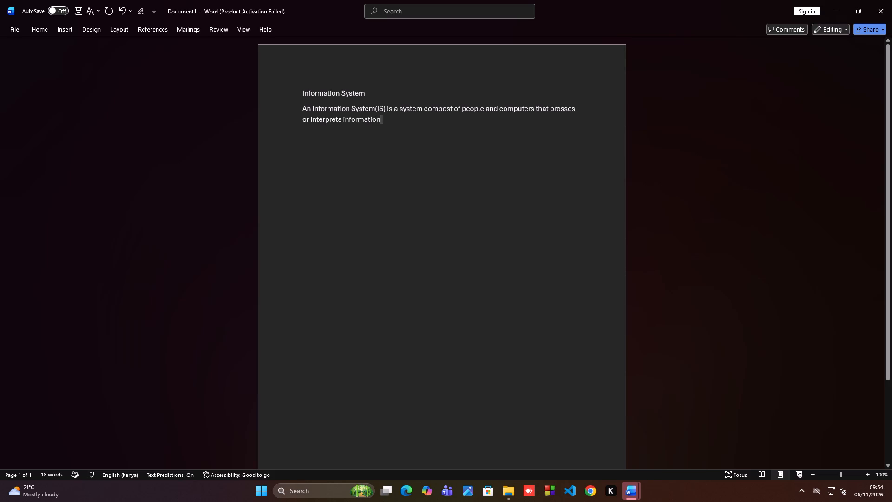
key(period)
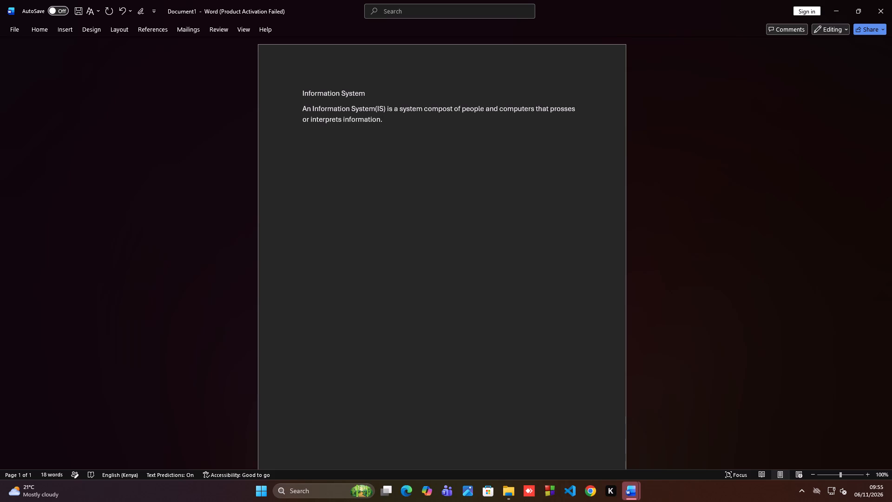
key(space)
Start the second sentence of the paragraph with the words "The term is".
key(h)
text(e)
key(space)
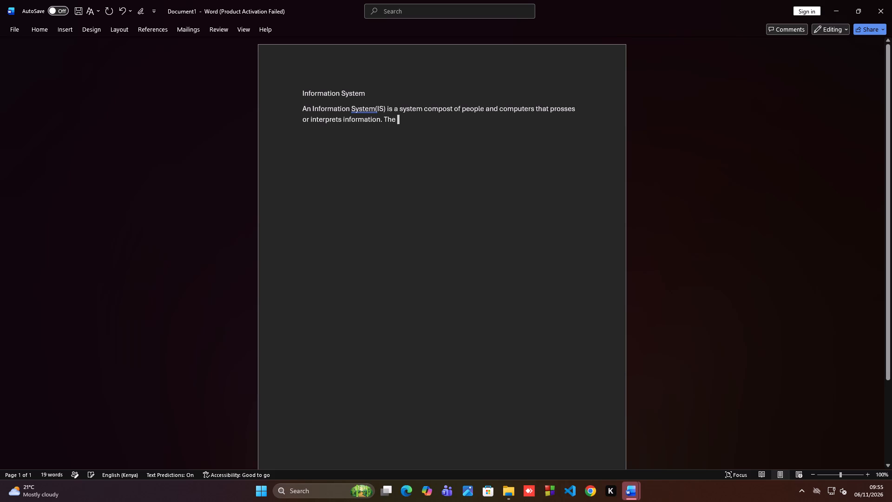
text(te)
key(r)
key(m)
key(space)
key(i)
text(s)
key(space)
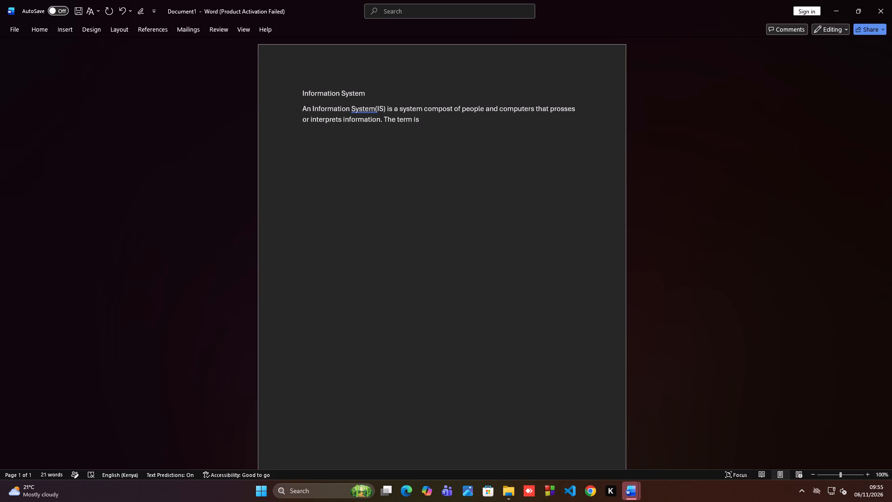
Continue the second sentence after "The term is" with the words "also sometimes used".
text(al)
text(so)
key(space)
text(so)
key(m)
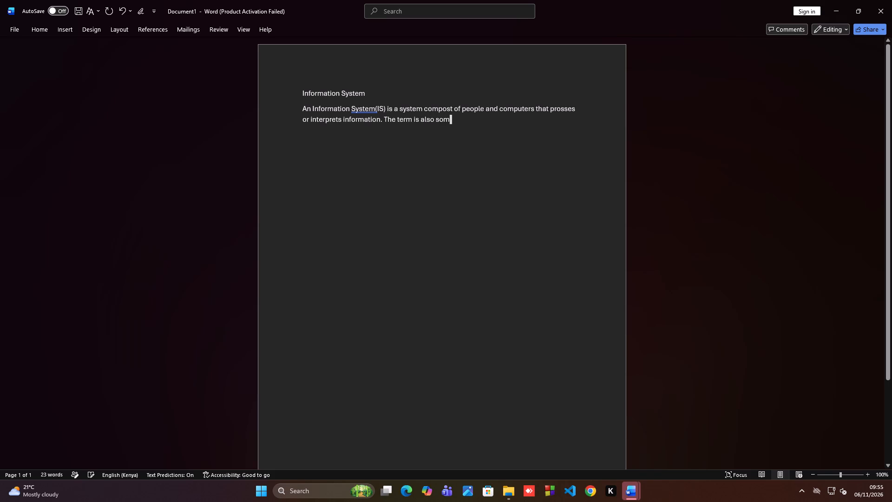
text(etim)
text(es)
key(space)
key(u)
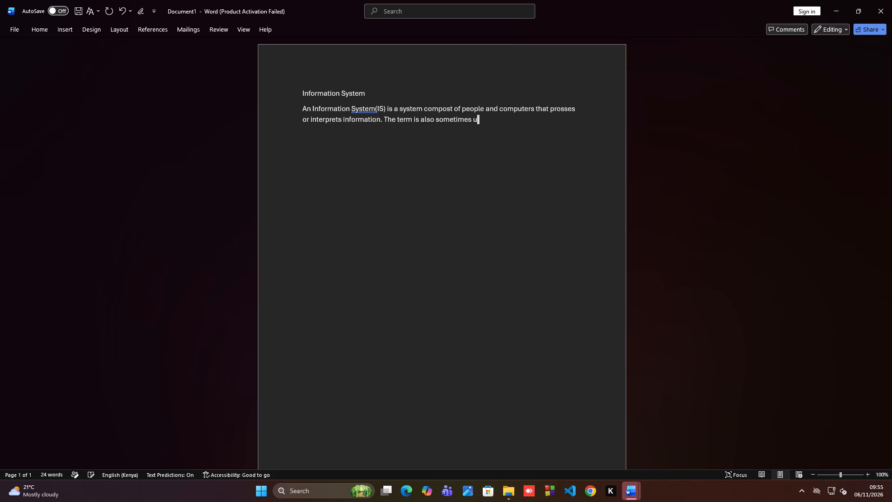
text(sed)
key(space)
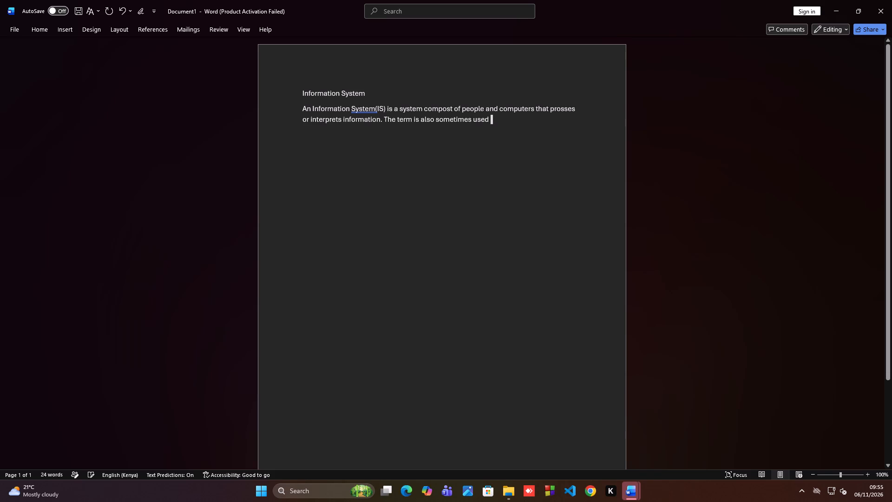
Continue the sentence after "sometimes used" with the words "in more".
text(fo)
key(r)
key(BackSpace)
key(BackSpace)
key(BackSpace)
text(in)
key(space)
key(m)
text(ore)
key(space)
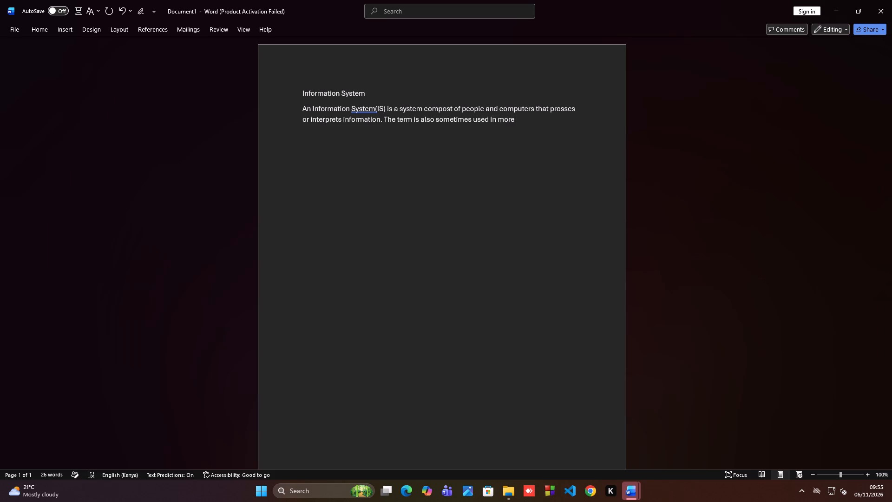
Extend the sentence after "in more" with the words "restricted sense to".
key(r)
text(est)
text(ric)
text(ted)
key(space)
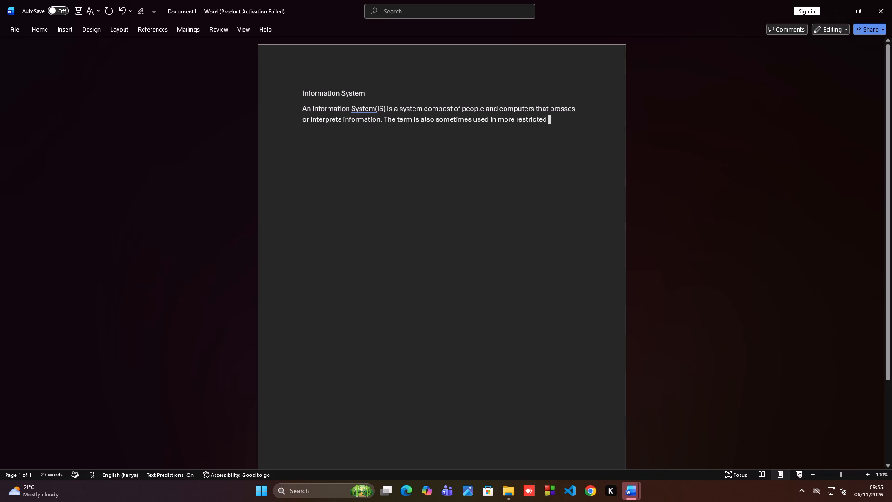
text(se)
text(nse to)
key(space)
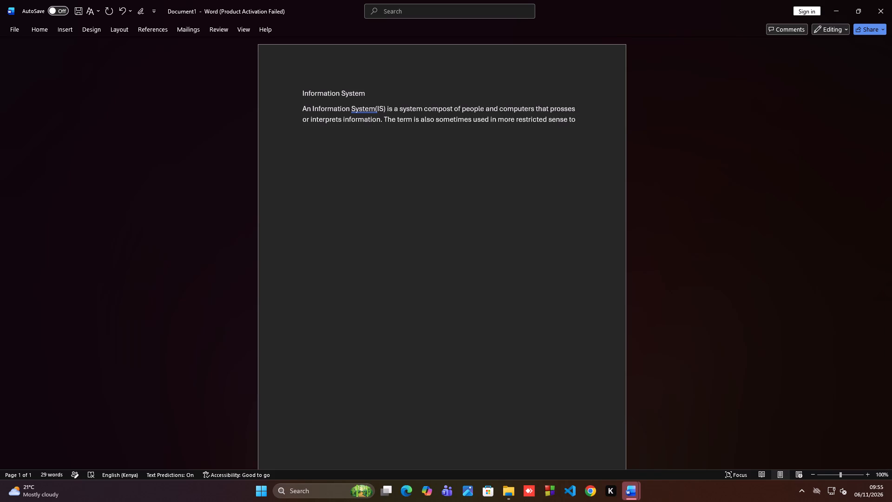
Continue the sentence after "restricted sense to" with the words "only the softwares".
text(on)
key(l)
key(u)
key(BackSpace)
text(y)
key(space)
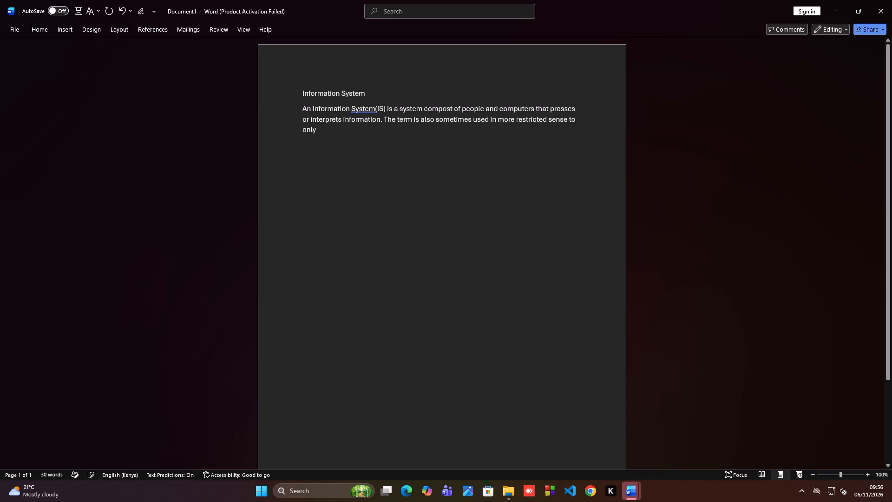
text(th)
text(e)
key(space)
text(softw)
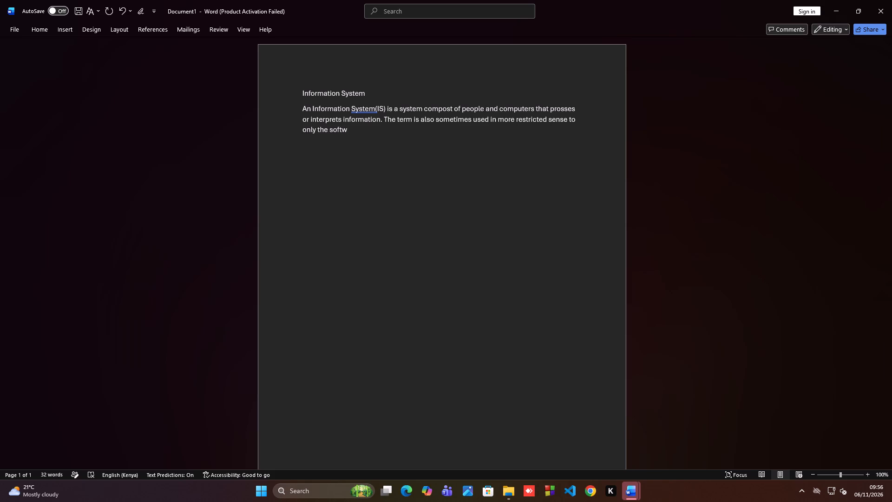
text(ares)
key(space)
Extend the sentence after "softwares" with the words "used to used to computerized".
key(u)
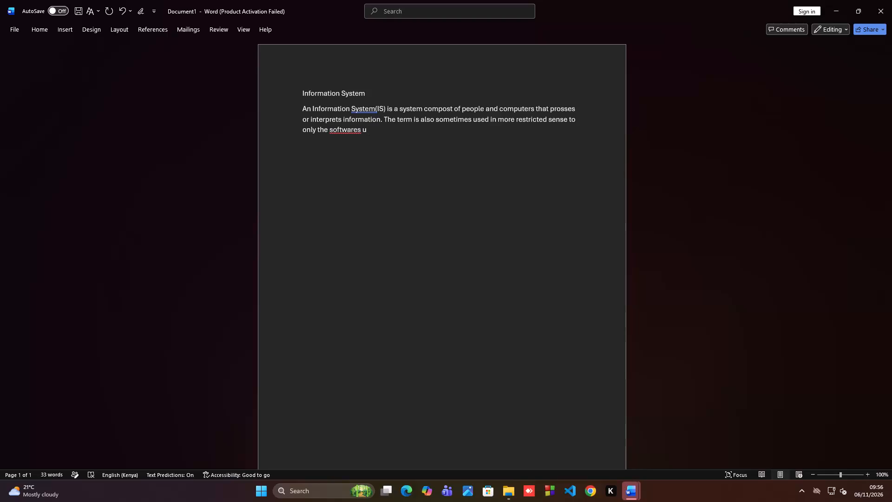
text(sed to)
key(space)
key(u)
text(sed to comput)
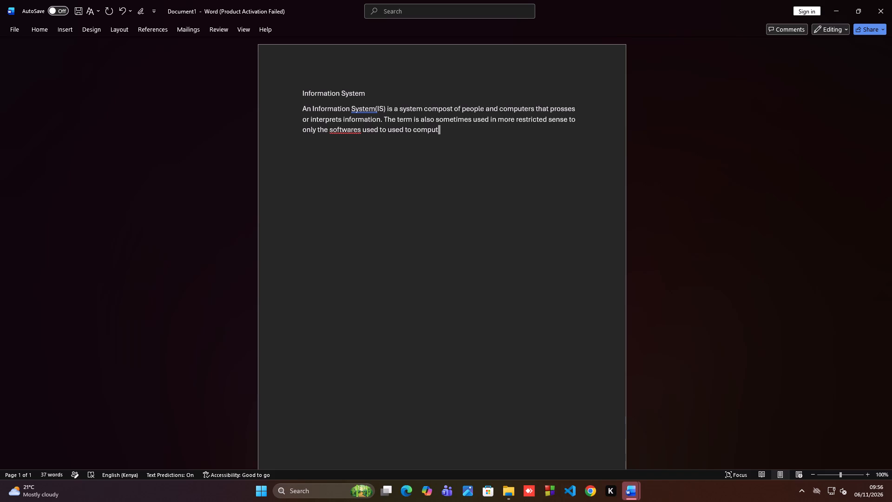
text(ri)
text(zed)
key(space)
Continue the sentence after "computerized" with "database or to to referto only".
text(database)
key(space)
text(or to)
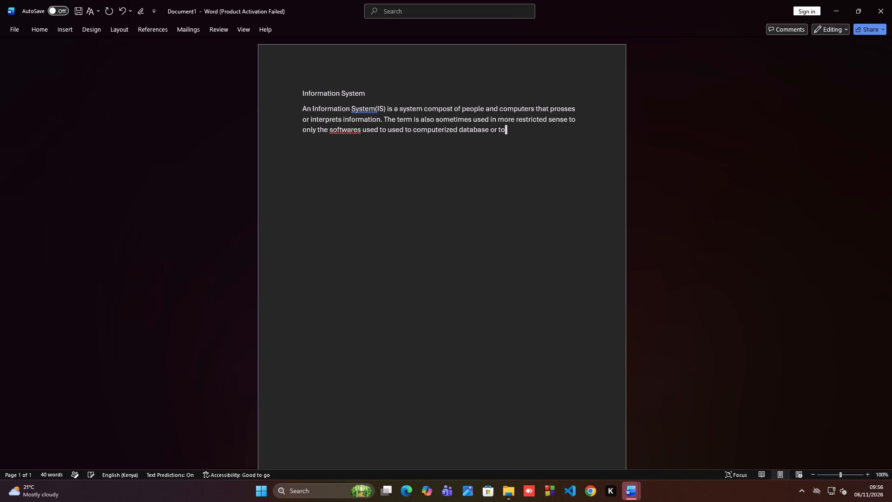
key(space)
text(to refer)
text(to)
key(space)
text(on)
text(ly)
key(space)
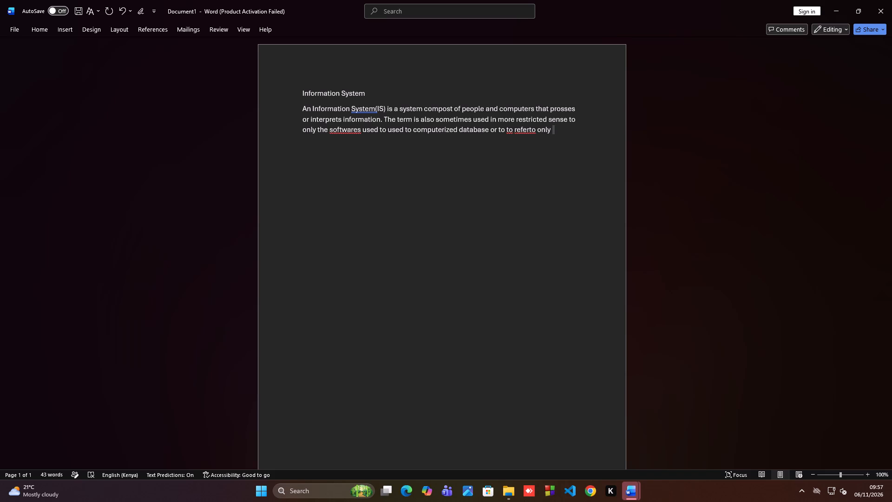
Add the words "a computer system" after "only" at the end of the paragraph.
text(a)
key(space)
text(com)
key(p)
text(uter s)
text(ystem)
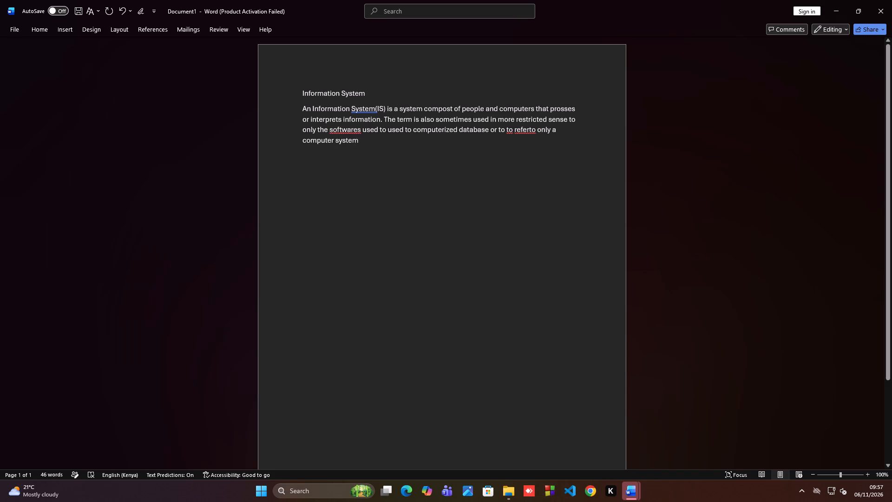
Insert the missing space in "referto" so it reads "refer to".
click(528, 130)
key(space)
Delete the duplicated "to" before "refer" so the phrase reads "or to refer to only".
click(511, 130)
key(BackSpace)
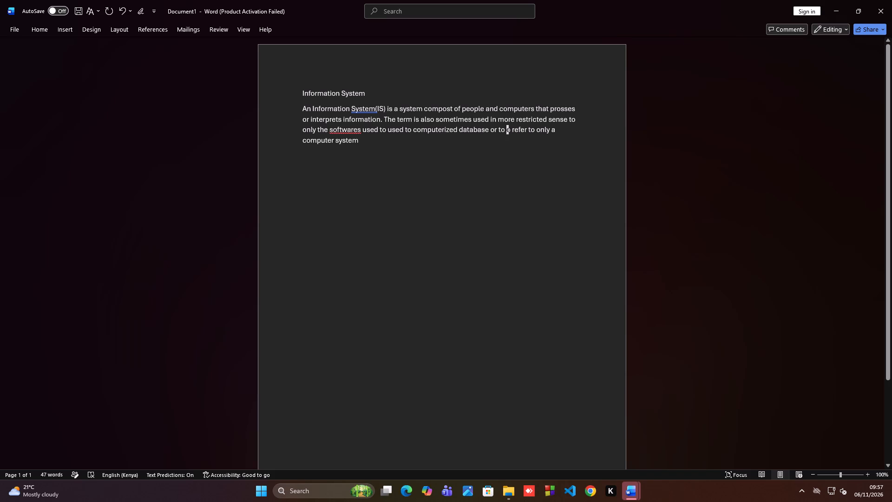
click(511, 132)
key(BackSpace)
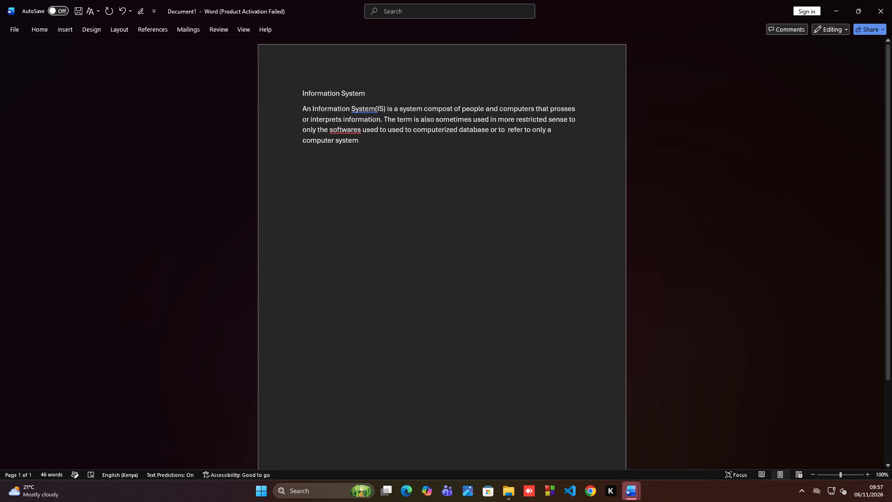
Correct "softwares" to "software" in the paragraph.
click(360, 130)
key(BackSpace)
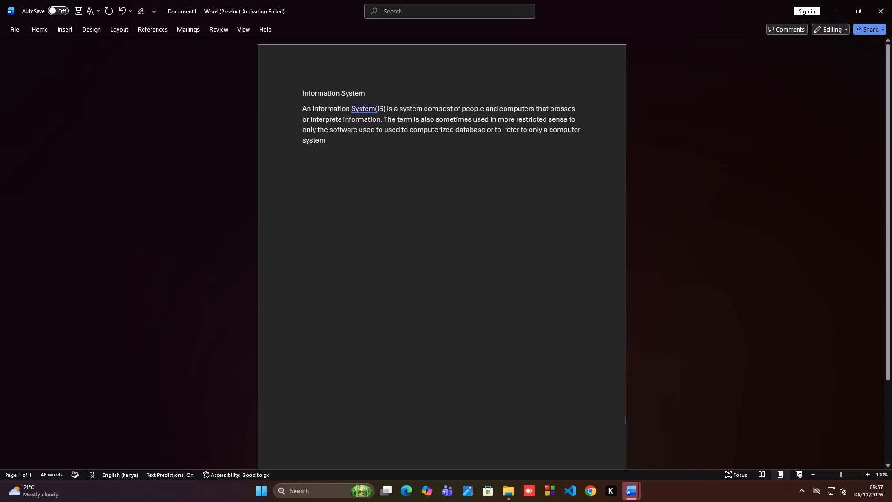
Apply the grammar suggestion that inserts a space between "System" and "(IS)" in the first sentence.
drag(353, 109, 374, 111)
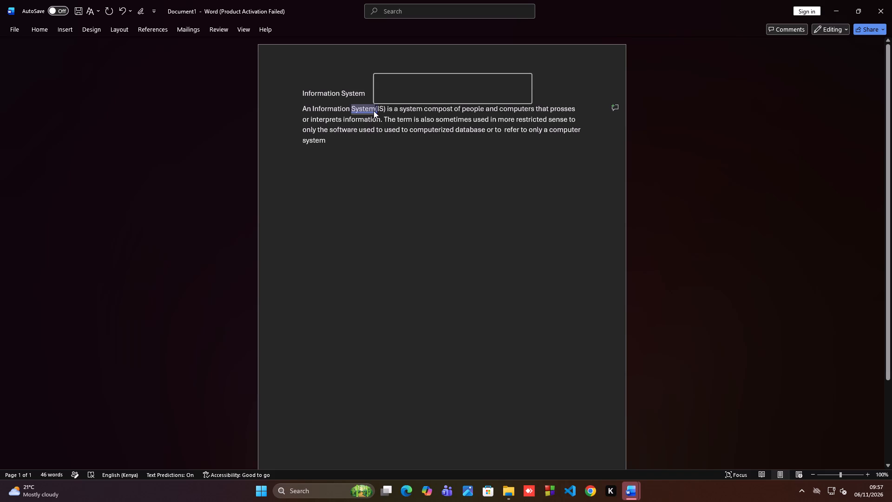
click(372, 110)
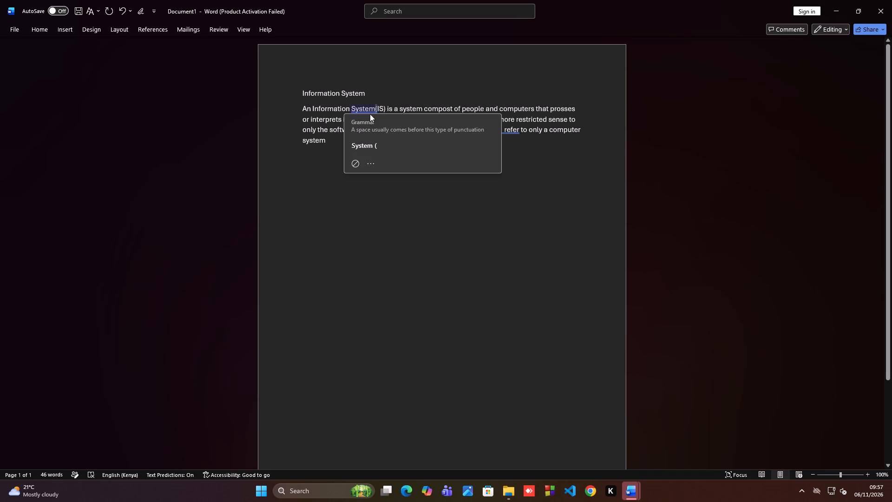
click(370, 145)
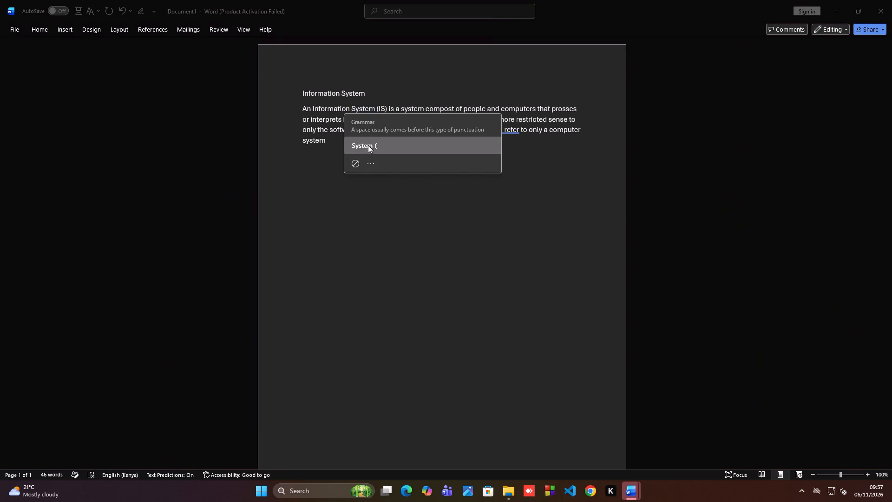
Apply the grammar suggestion that replaces the second "used" with "use" before "to computerized database".
click(398, 127)
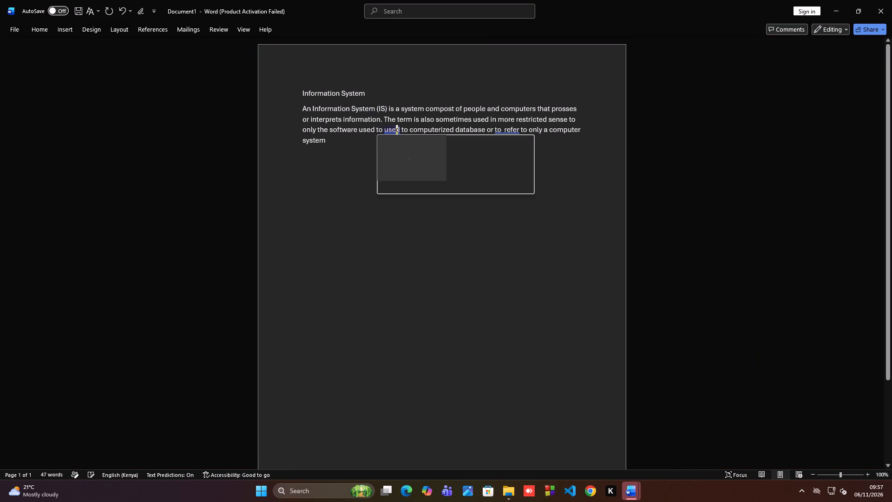
click(387, 164)
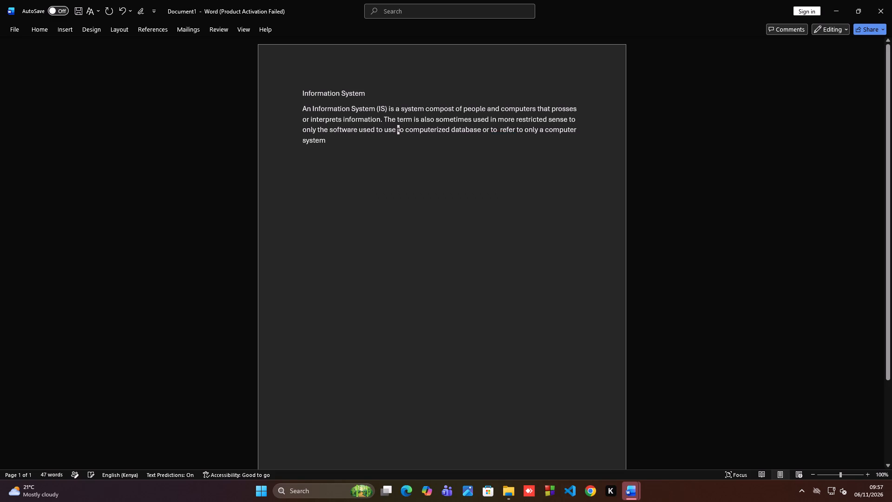
End the paragraph with a full stop after "computer system" and start a new line below it.
click(326, 139)
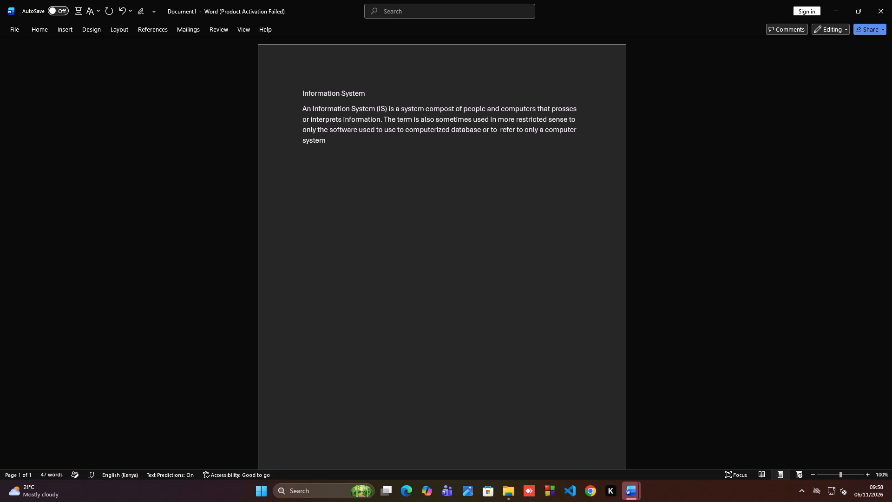
key(period)
key(Return)
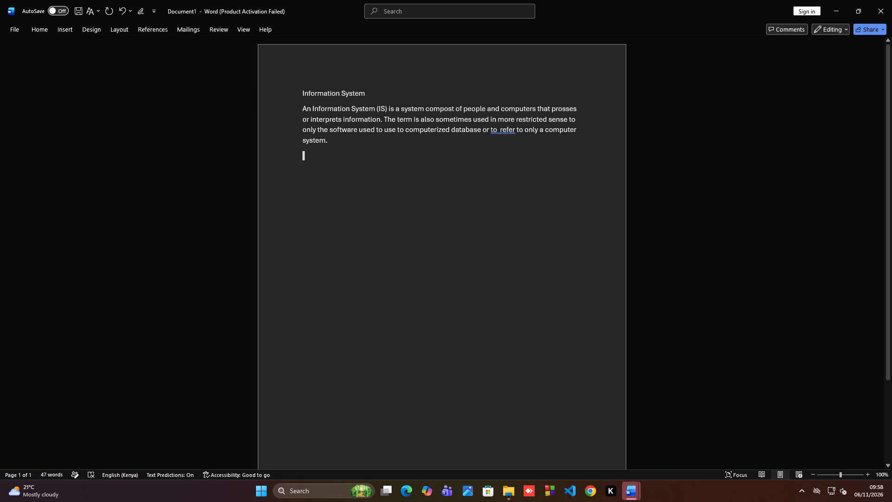
Apply the grammar suggestion that removes the extra space between "to" and "refer".
click(505, 130)
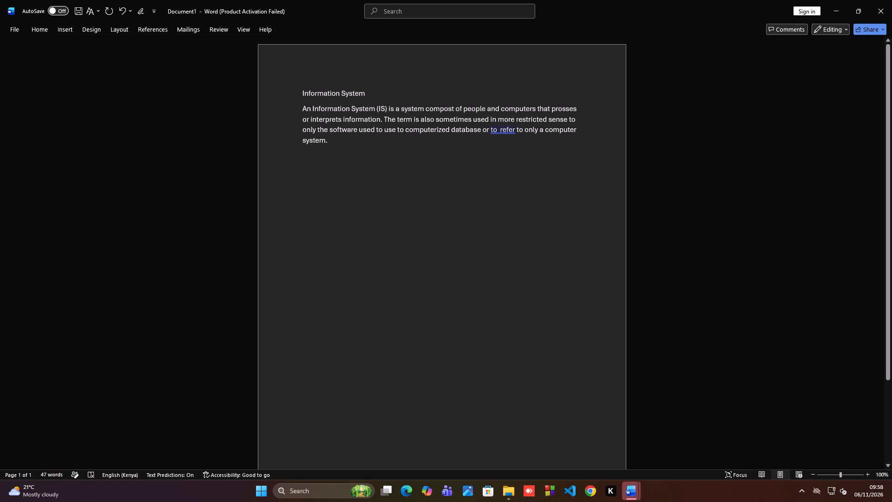
click(500, 164)
Retype the paragraph's final full stop and, after a blank line, begin a new paragraph with "The plural term information system".
click(329, 139)
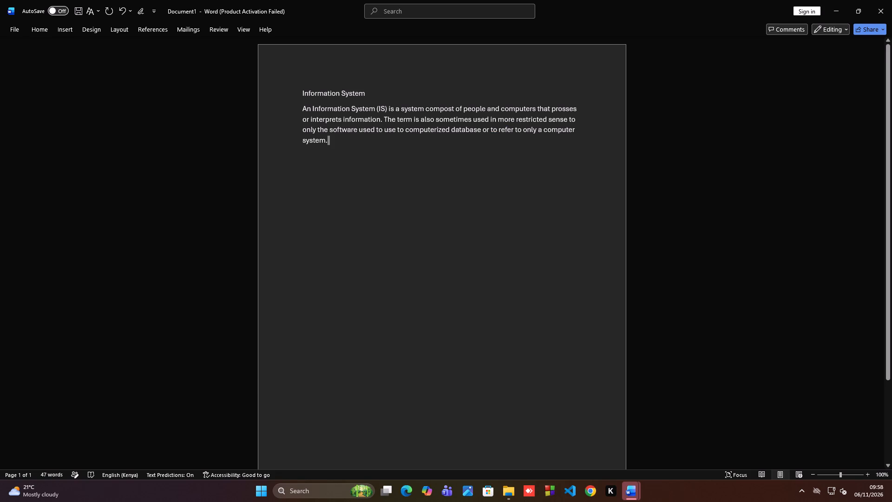
key(BackSpace)
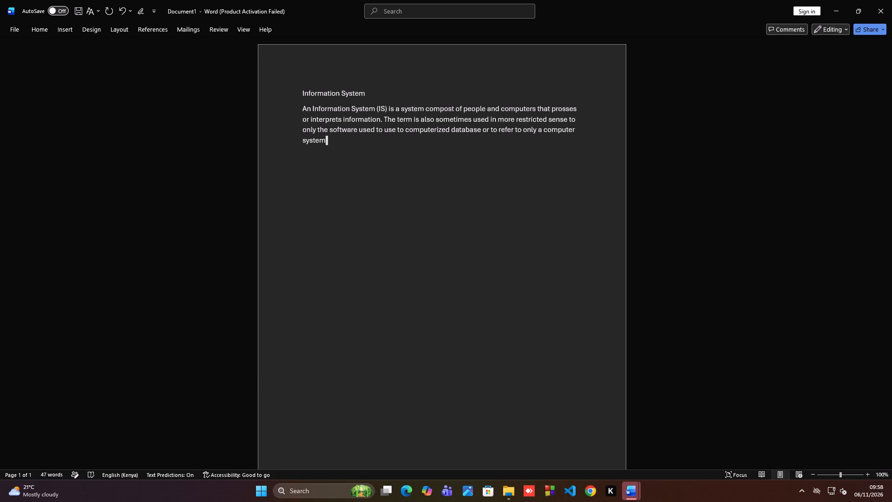
key(period)
key(Return)
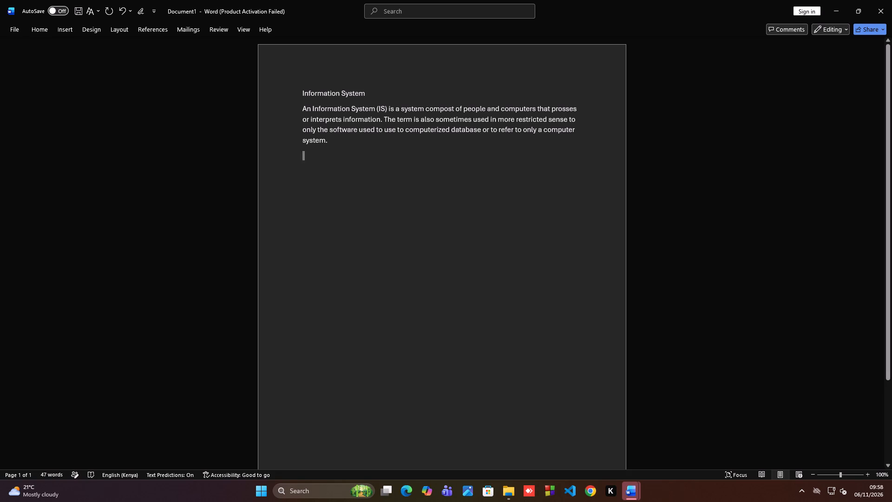
key(Return)
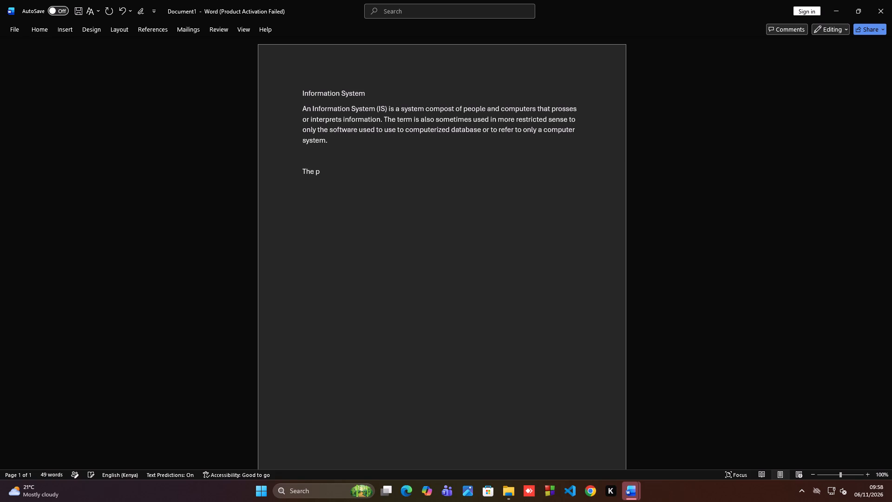
key(l)
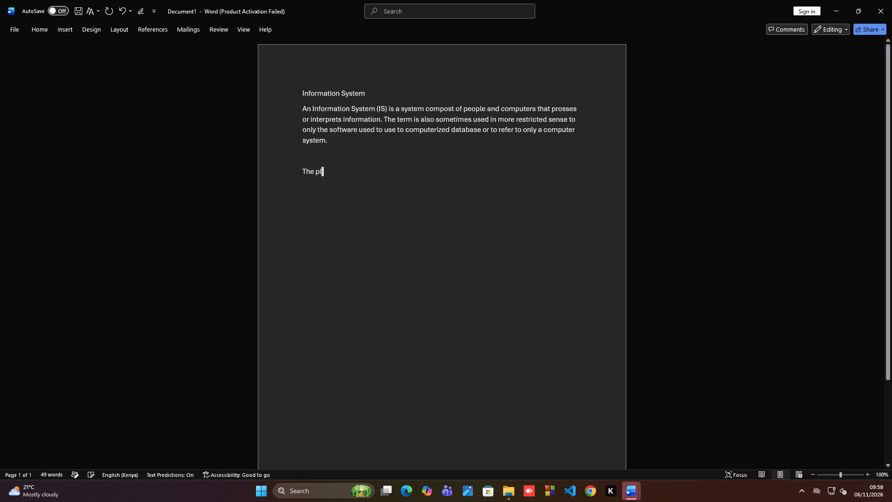
text(ural term infi)
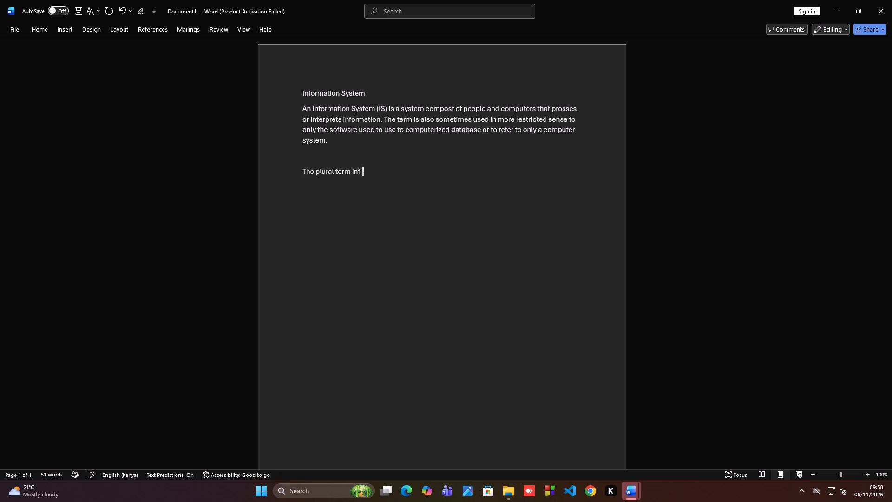
key(BackSpace)
text(ormation)
key(space)
text(system)
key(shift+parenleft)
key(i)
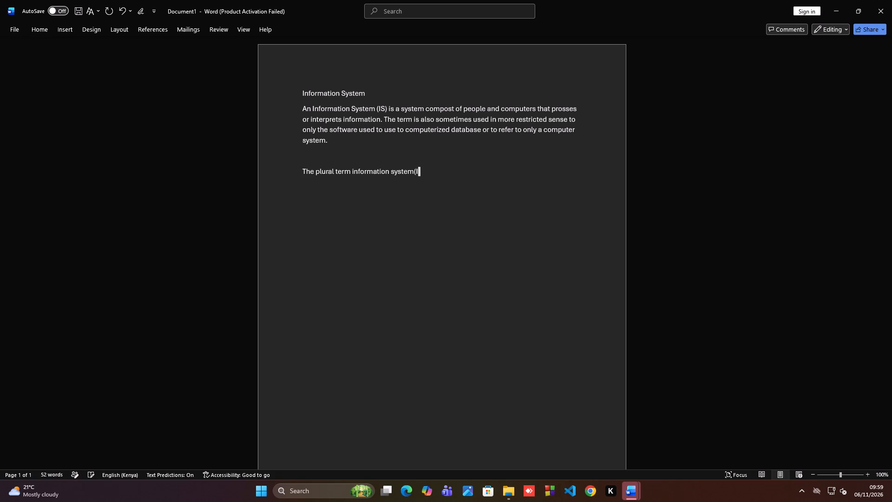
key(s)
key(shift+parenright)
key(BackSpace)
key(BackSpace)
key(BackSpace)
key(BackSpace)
Add a space and an opening parenthesis after "system" in the new paragraph.
key(space)
key(BackSpace)
key(shift+parenleft)
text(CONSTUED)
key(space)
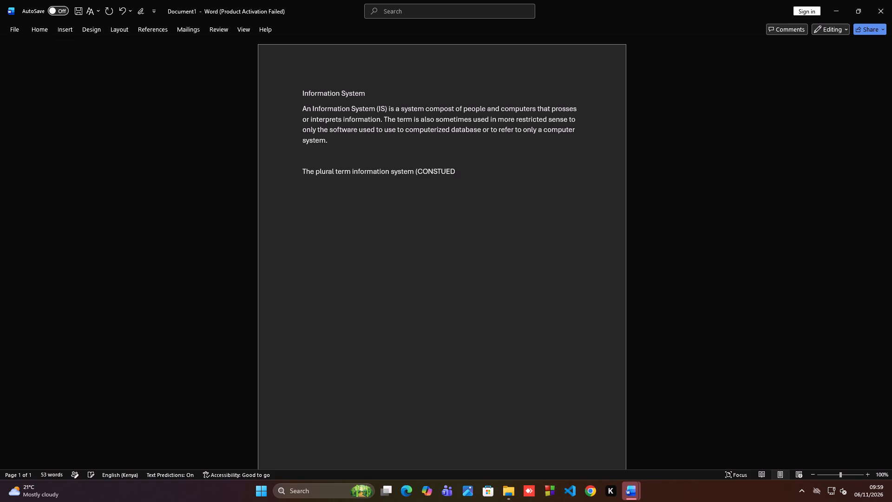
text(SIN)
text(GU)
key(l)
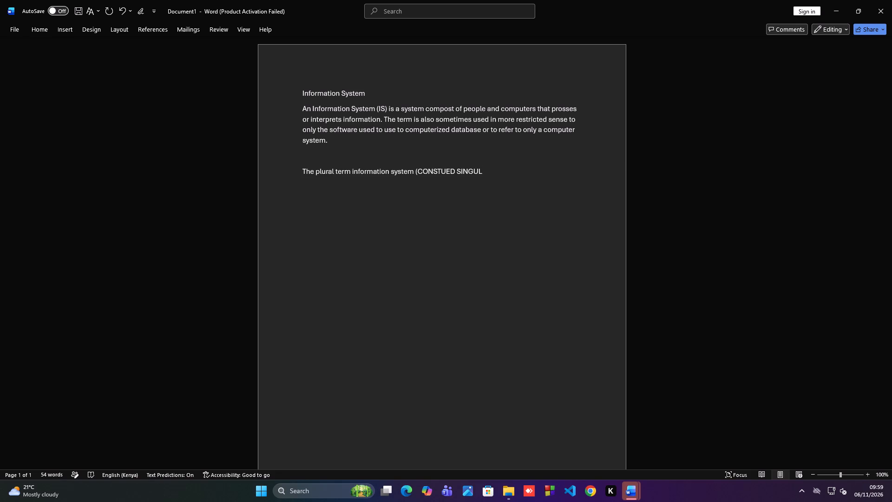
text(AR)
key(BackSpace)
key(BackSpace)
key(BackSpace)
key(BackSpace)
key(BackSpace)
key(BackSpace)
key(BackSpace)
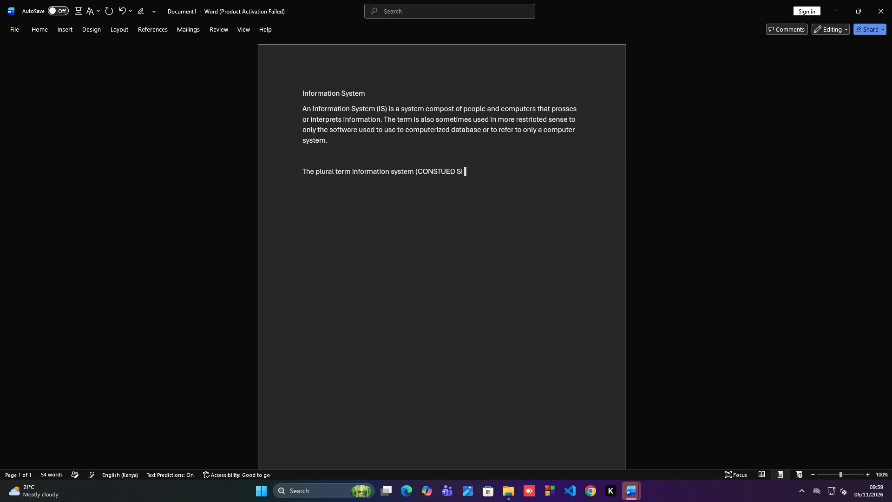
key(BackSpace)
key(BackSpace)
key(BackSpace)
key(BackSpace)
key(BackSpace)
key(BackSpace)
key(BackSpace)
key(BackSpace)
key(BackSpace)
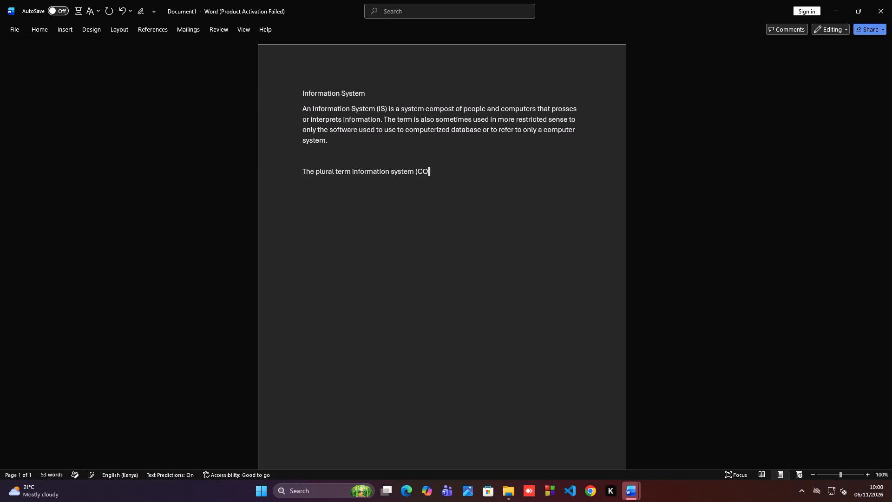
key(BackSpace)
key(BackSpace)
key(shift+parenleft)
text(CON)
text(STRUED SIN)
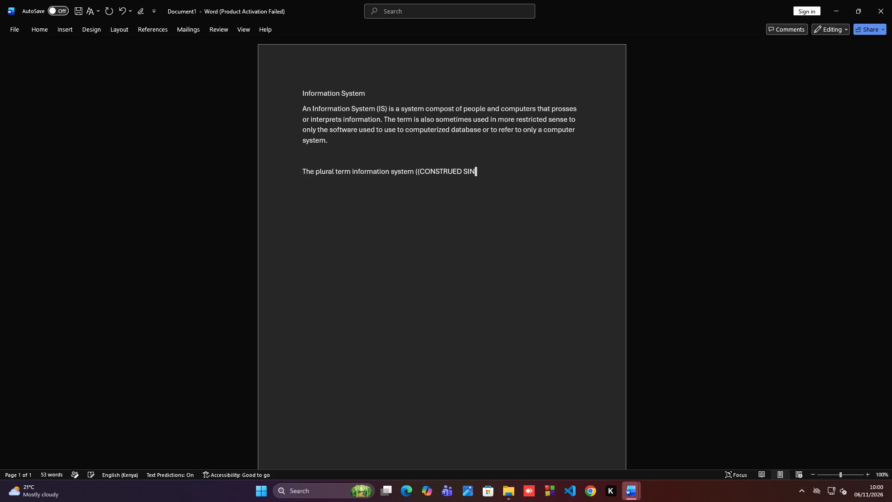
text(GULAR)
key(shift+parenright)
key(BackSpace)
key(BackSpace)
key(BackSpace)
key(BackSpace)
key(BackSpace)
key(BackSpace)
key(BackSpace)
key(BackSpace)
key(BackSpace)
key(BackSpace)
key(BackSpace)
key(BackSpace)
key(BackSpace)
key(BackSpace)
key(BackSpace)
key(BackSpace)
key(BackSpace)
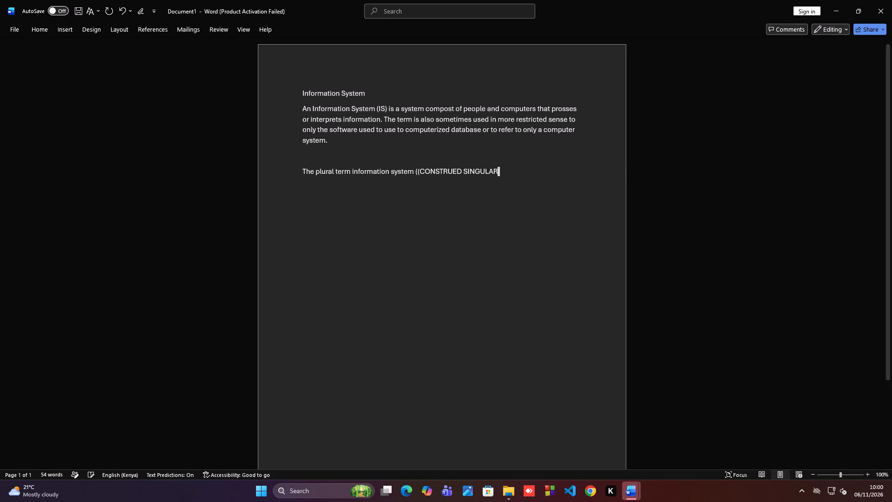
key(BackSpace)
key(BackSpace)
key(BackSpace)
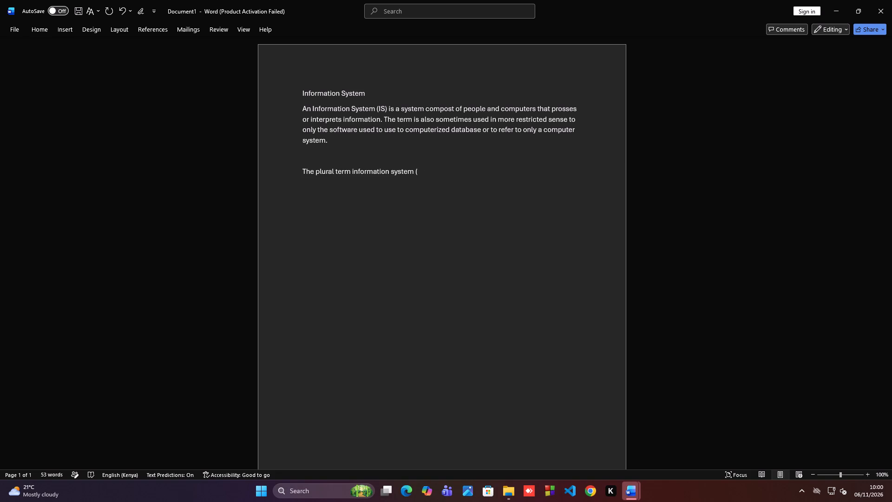
Write "construed singular" after the opening parenthesis, correcting the spelling of both words with the suggested replacements.
text(constued)
key(space)
text(singulae)
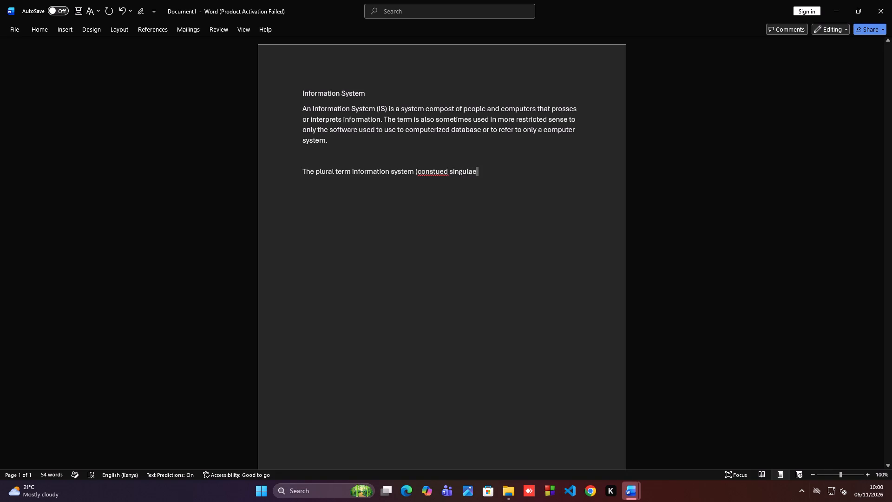
click(432, 172)
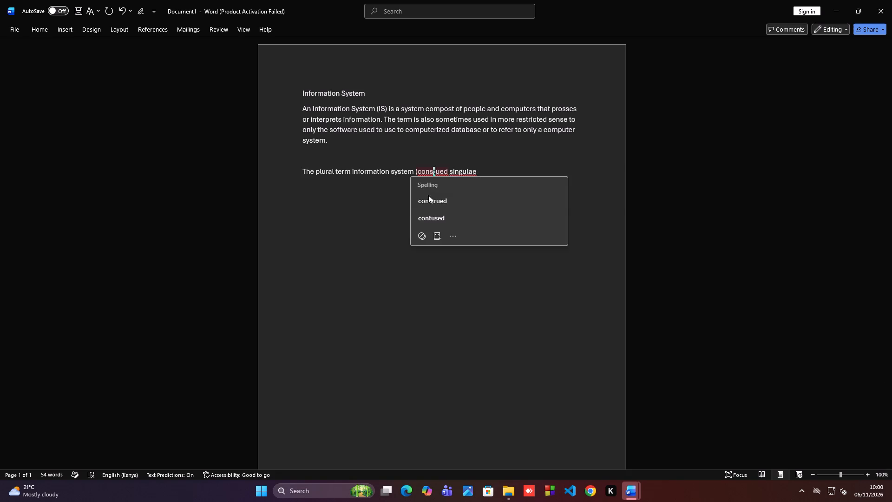
click(429, 202)
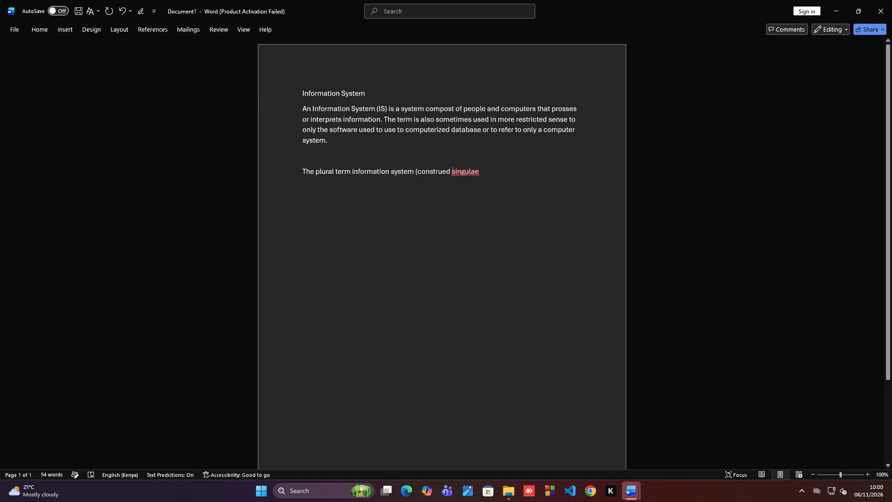
click(470, 173)
click(464, 199)
Close the parenthesis after "singular" and continue the sentence with "is also used for actual".
click(478, 174)
key(shift+parenright)
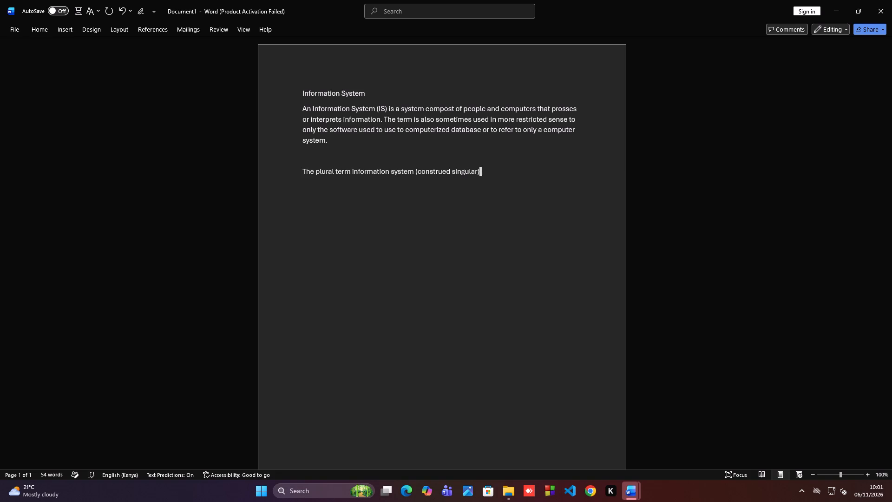
key(i)
text(s)
key(space)
text(al)
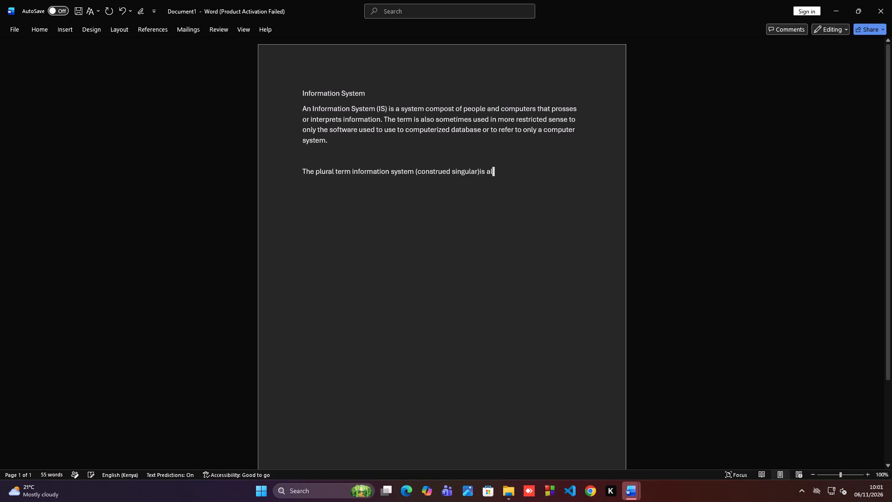
text(so)
key(space)
key(u)
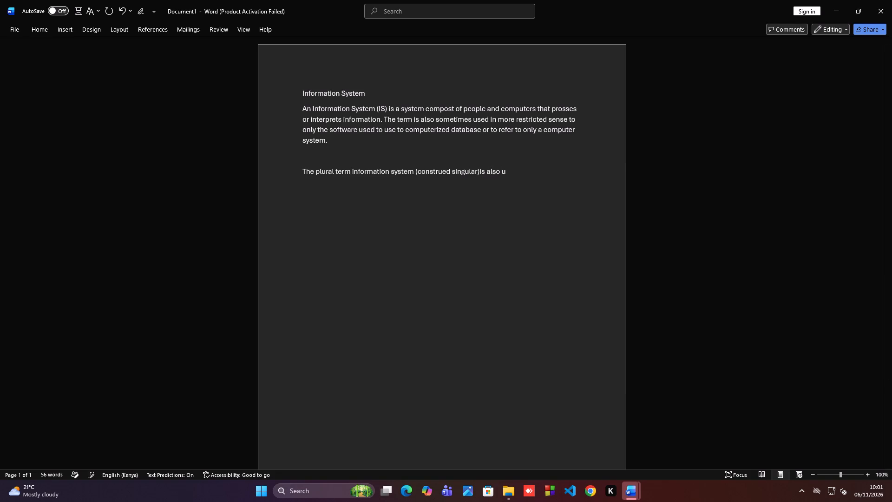
text(sr)
key(BackSpace)
text(ed for)
key(space)
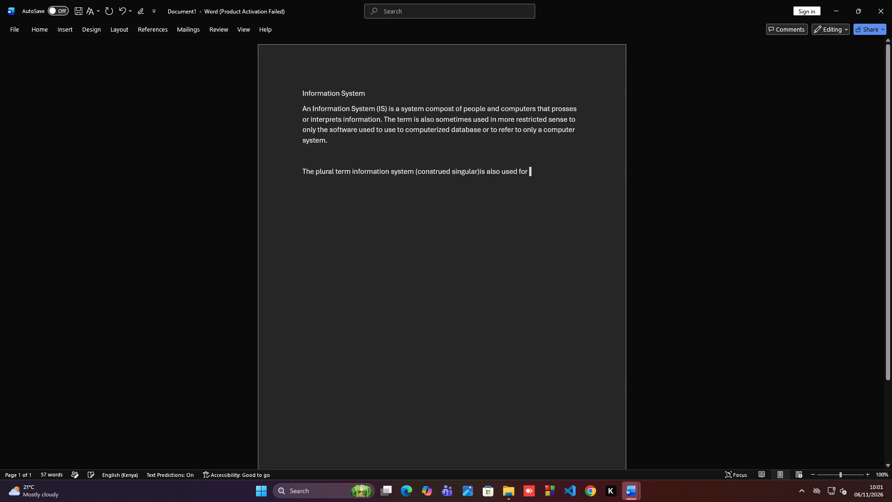
text(actu)
text(al)
key(space)
Insert "the" between "for" and "actual", using the spelling suggestion "for the" to separate the joined words.
click(528, 173)
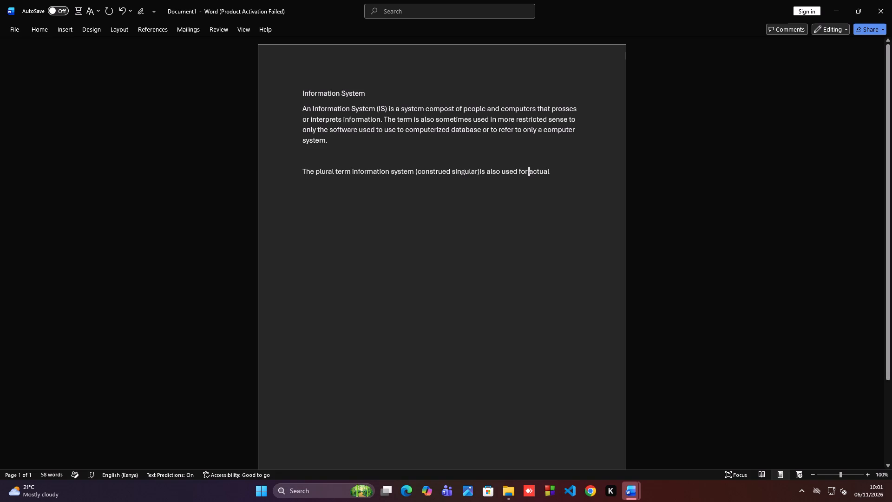
key(t)
key(h)
text(e)
key(space)
click(525, 171)
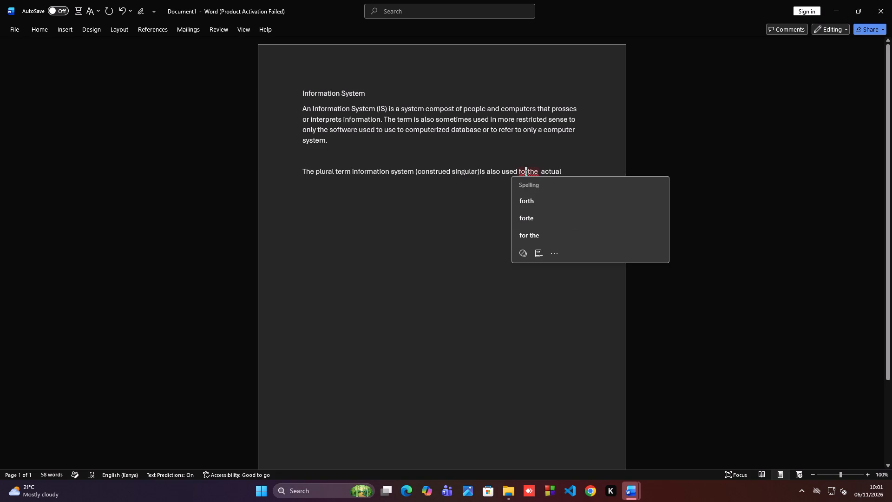
click(530, 238)
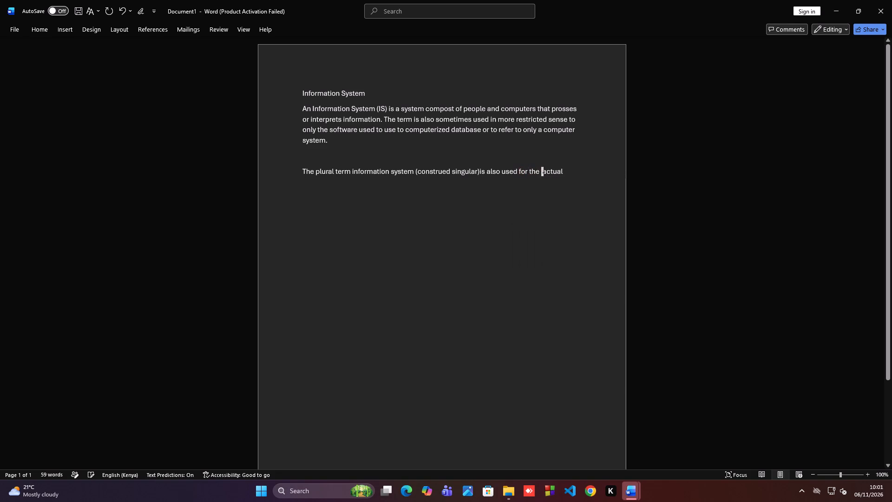
Continue the sentence after "actual" with "acdemicstudyof the field".
click(564, 170)
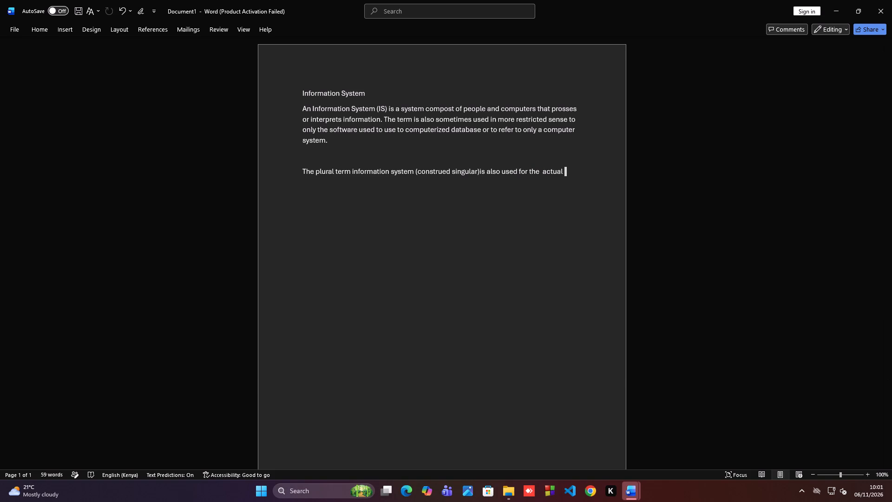
text(ac)
text(den)
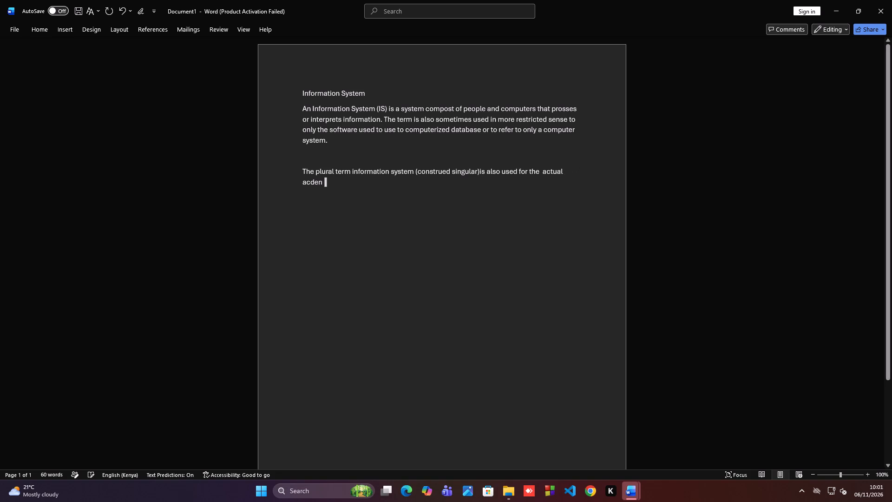
key(BackSpace)
key(m)
key(i)
key(c)
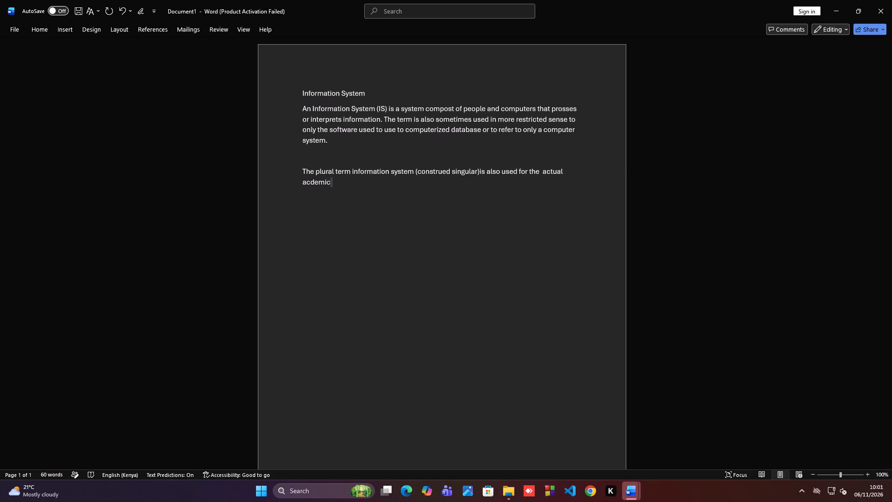
text(st)
key(u)
text(dy)
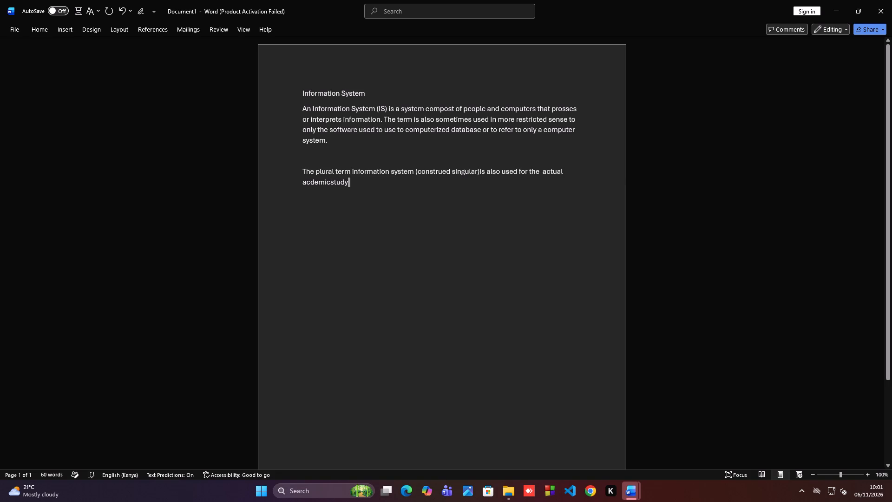
key(o)
key(f)
key(space)
key(t)
key(h)
text(e)
key(space)
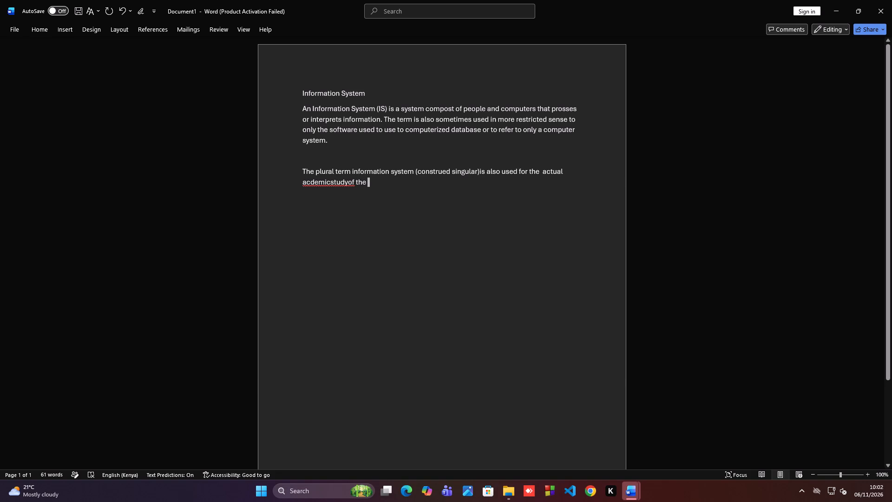
text(fiel)
key(d)
Add the missing spaces before and after "study" in the second paragraph and return to the end of the sentence.
click(330, 182)
key(space)
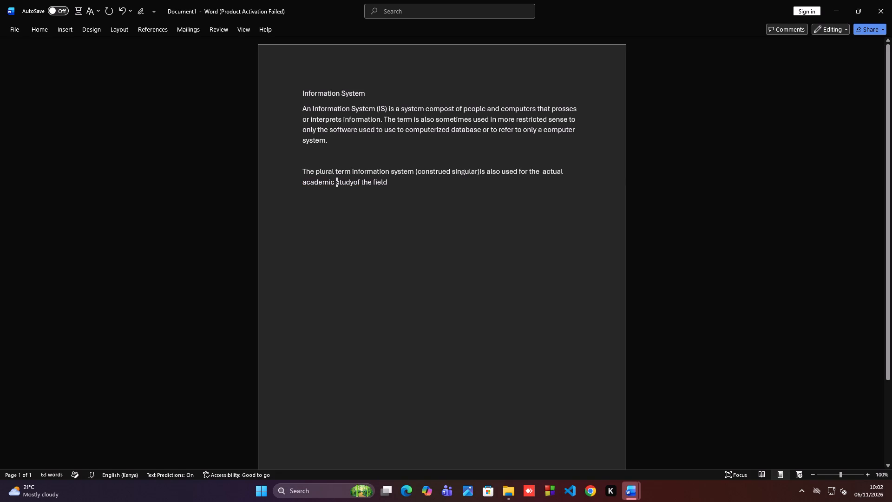
click(351, 182)
click(352, 182)
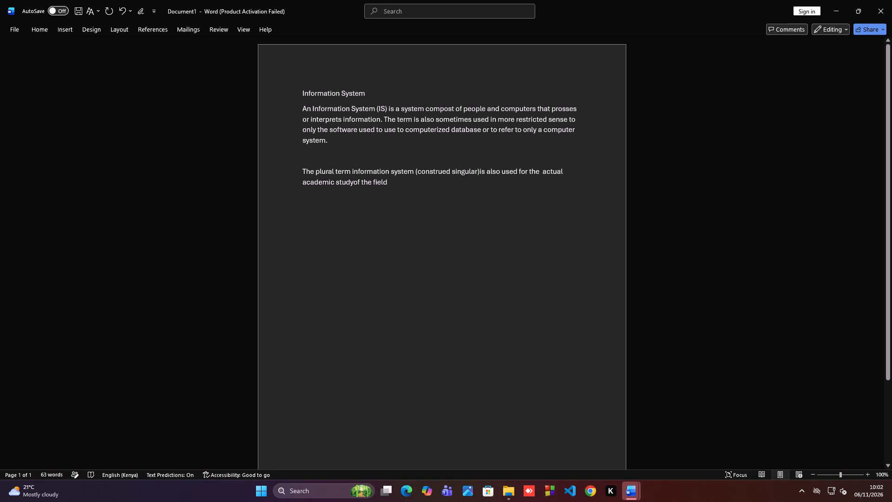
click(352, 182)
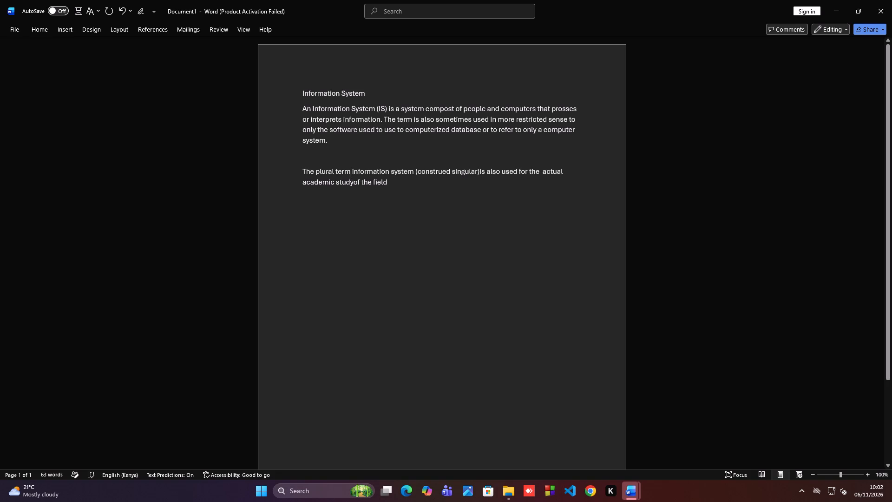
click(353, 182)
key(space)
click(394, 183)
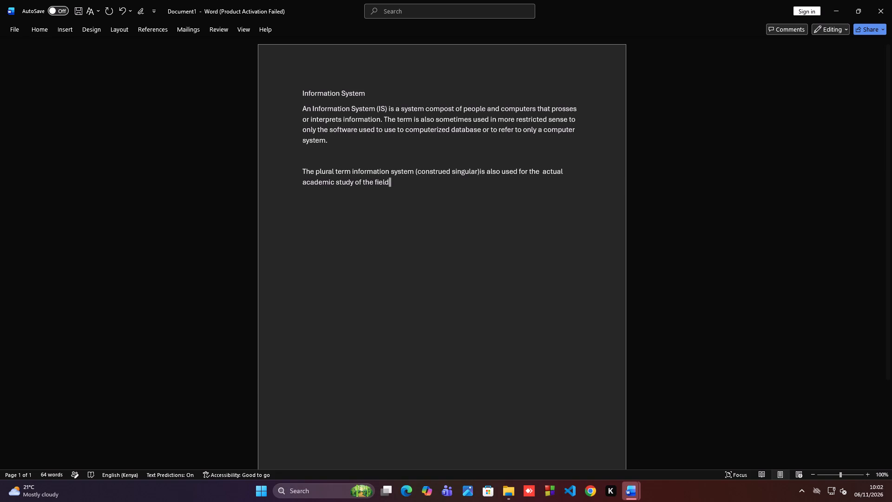
Continue the second paragraph after "field" with ", in other words".
key(comma)
key(space)
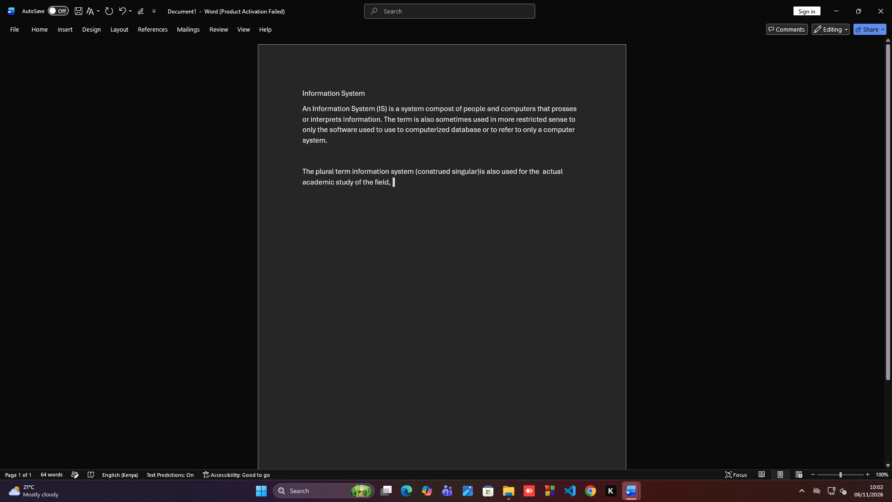
key(i)
key(n)
key(space)
key(o)
key(t)
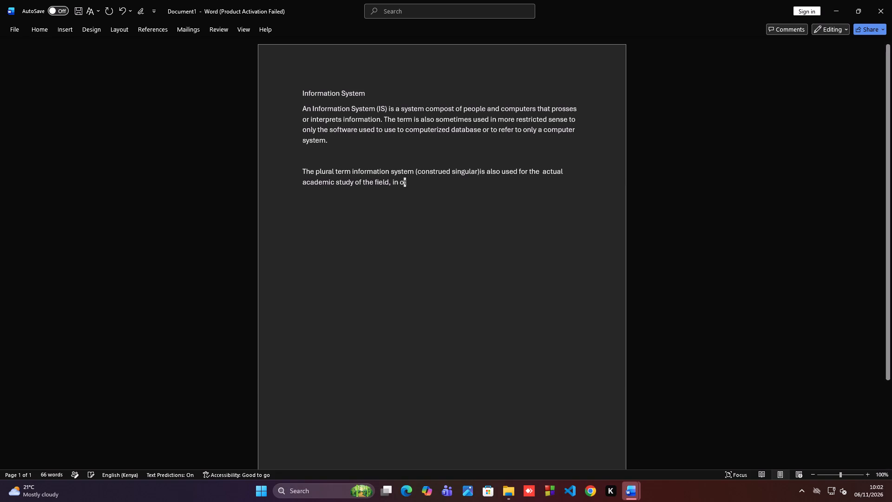
key(h)
text(er)
key(space)
text(words)
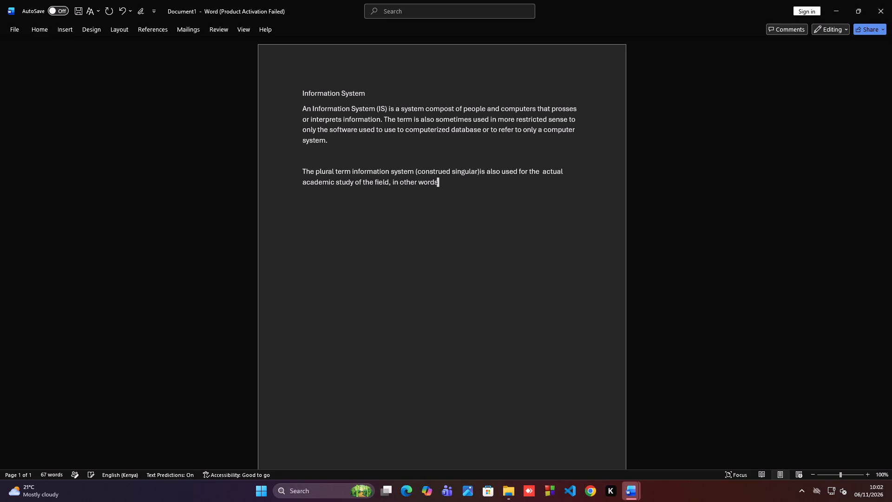
Continue the sentence after "in other words" with "of the study".
key(space)
key(o)
key(f)
key(space)
key(t)
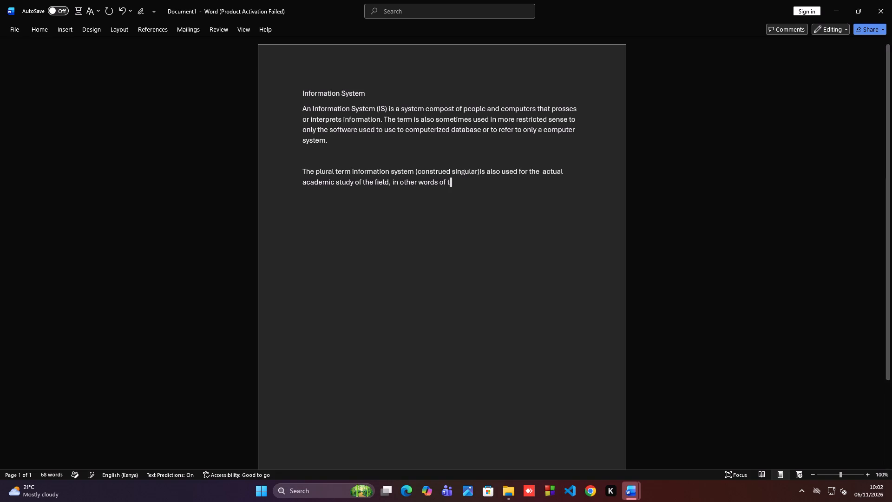
key(h)
text(e)
key(space)
text(st)
key(u)
text(dy)
key(space)
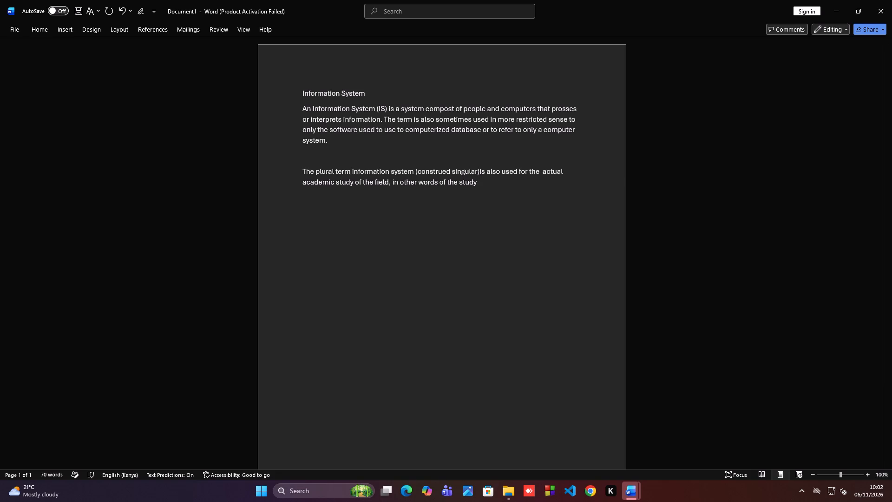
Continue the sentence after "of the study" with "of complimentary".
key(o)
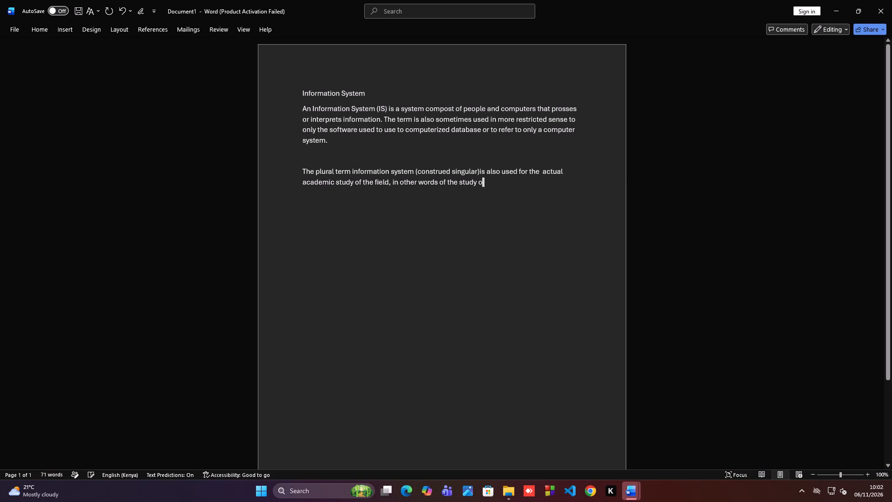
text(f)
key(space)
text(co)
key(m)
key(p)
key(l)
key(i)
key(m)
text(en)
key(t)
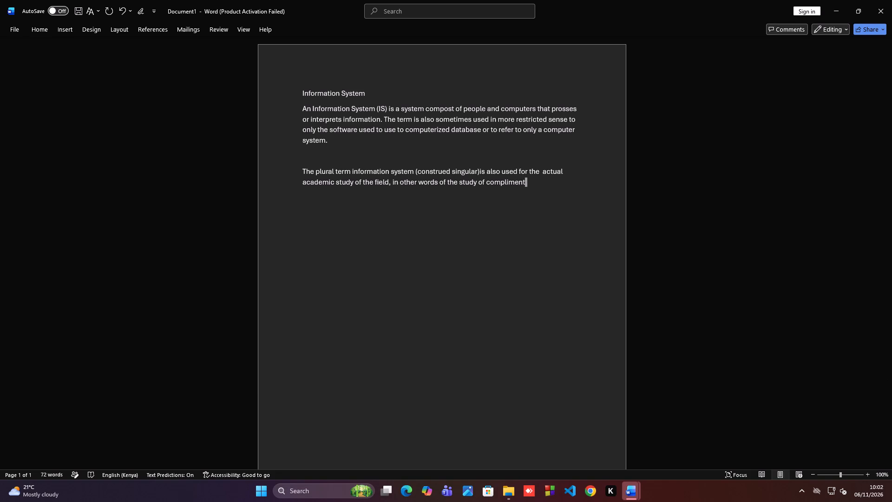
text(ary)
key(space)
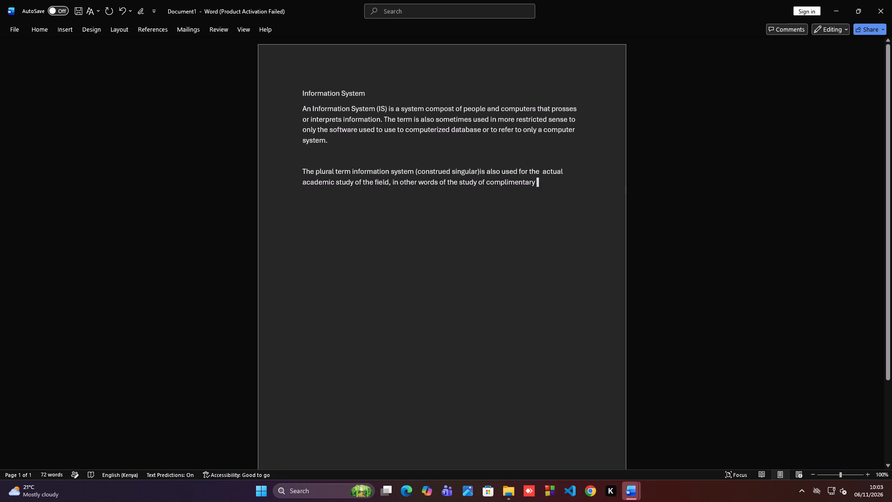
Continue the sentence after "complimentary" with "networks of".
key(n)
text(et)
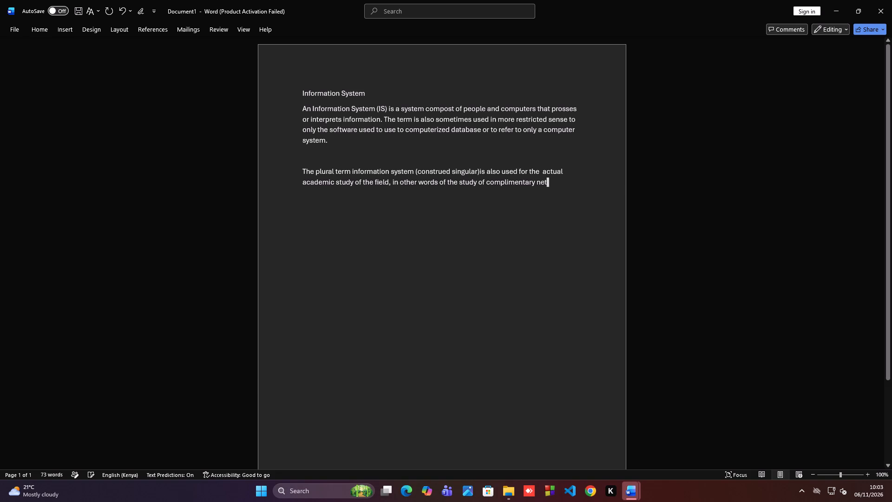
text(wor)
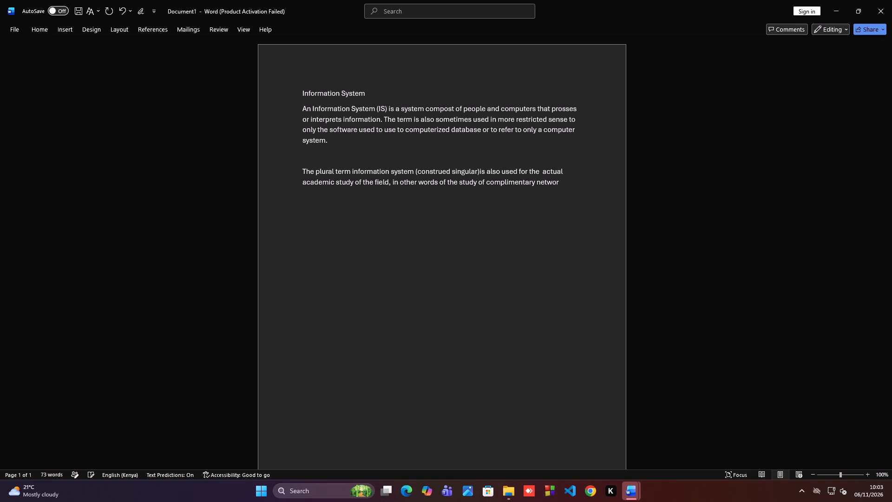
key(k)
text(s)
key(space)
key(i)
key(BackSpace)
text(of)
key(space)
Continue the sentence after "networks of" with "hardware andsoftware".
text(hard)
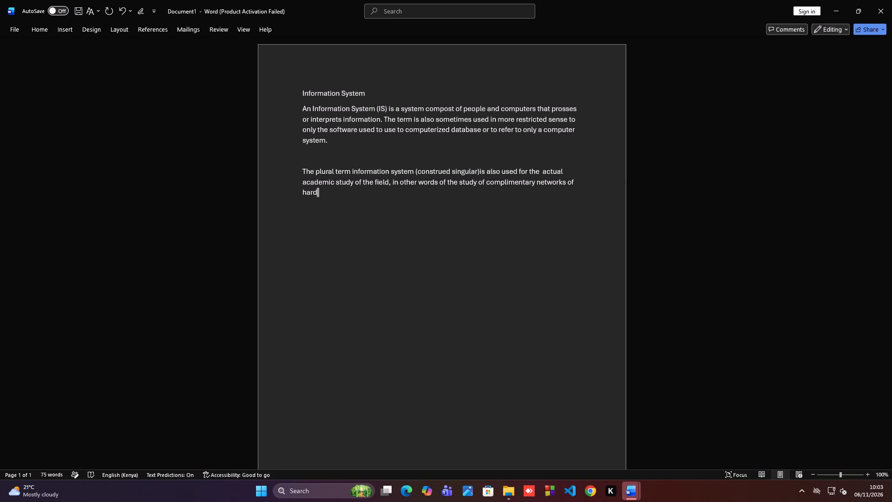
text(ware)
key(space)
text(and)
text(so)
text(ft)
text(ware)
key(space)
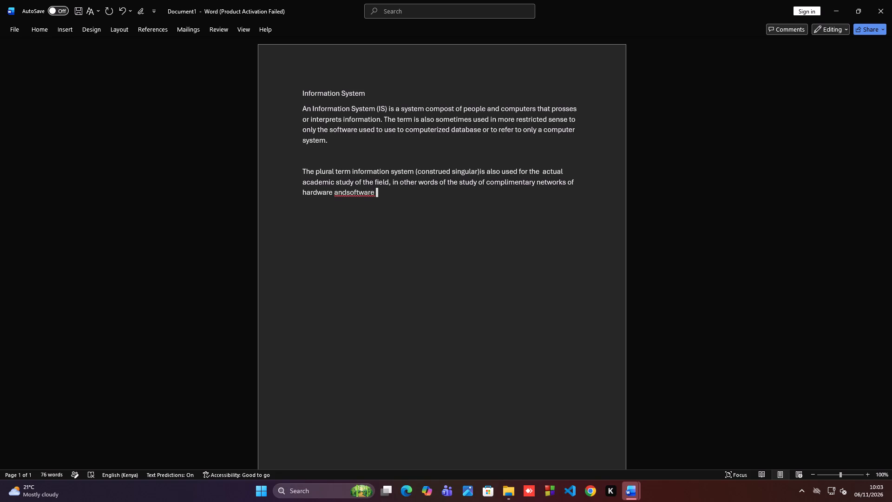
Continue the sentence after "andsoftware" with "that people and organisations".
text(that)
key(space)
text(peop)
key(l)
text(e)
key(space)
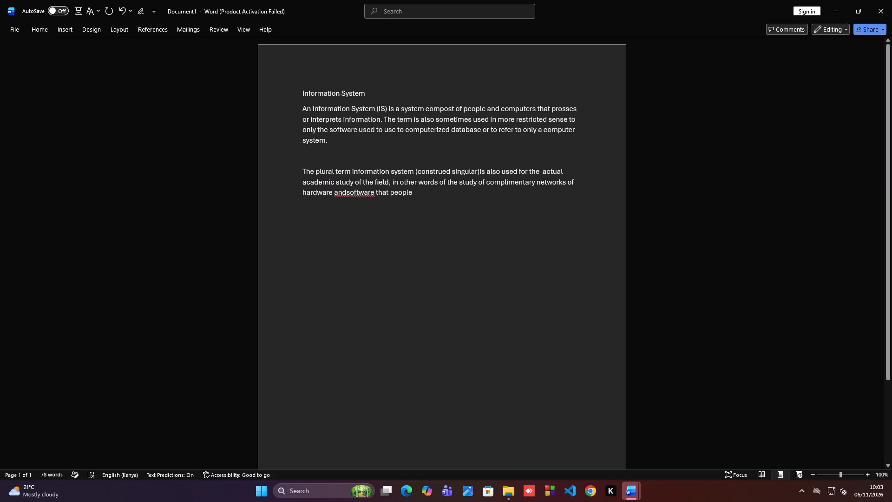
text(an)
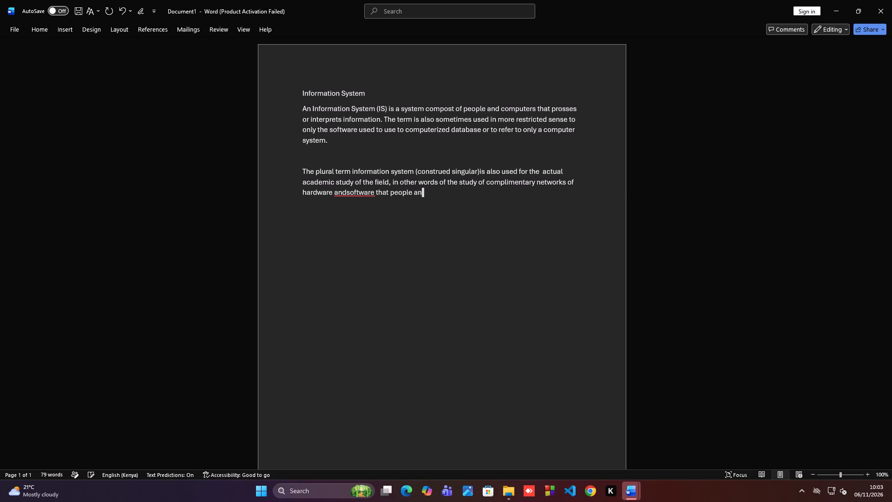
text(d organi)
text(sation)
text(s)
key(space)
Continue the sentence after "people and organisations" with "usrd to collect".
key(u)
text(srd)
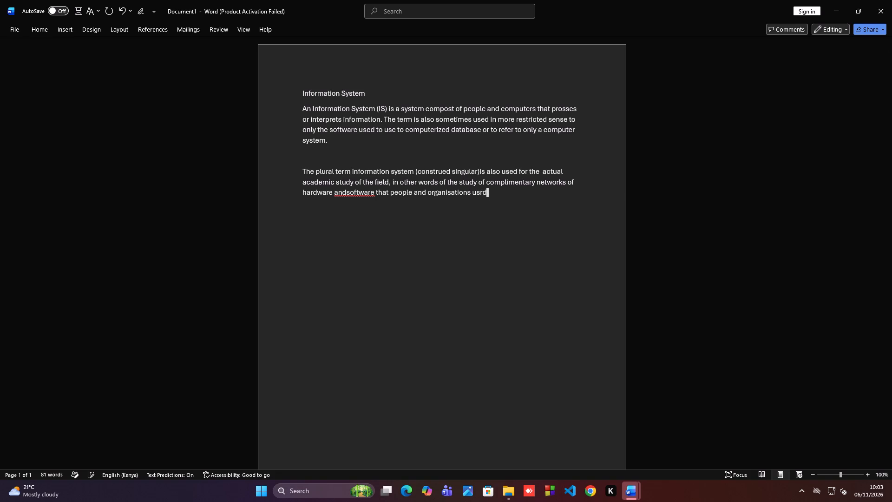
key(space)
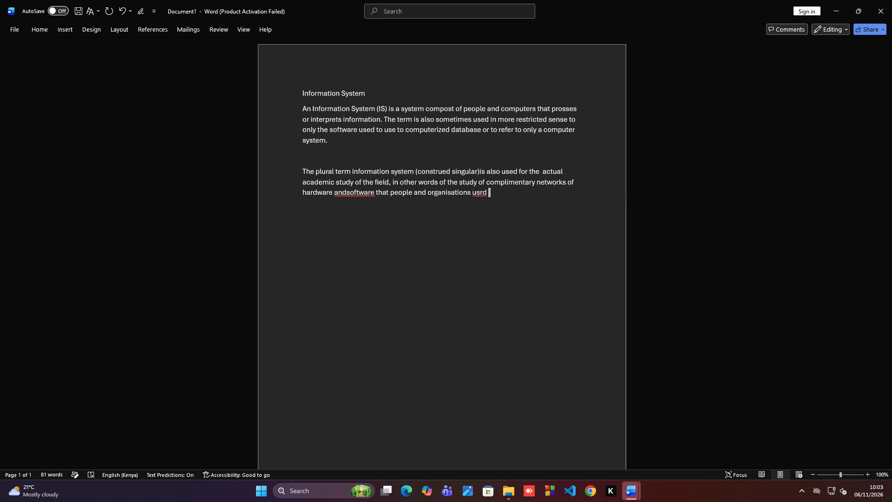
text(to)
key(space)
text(collect)
key(space)
key(BackSpace)
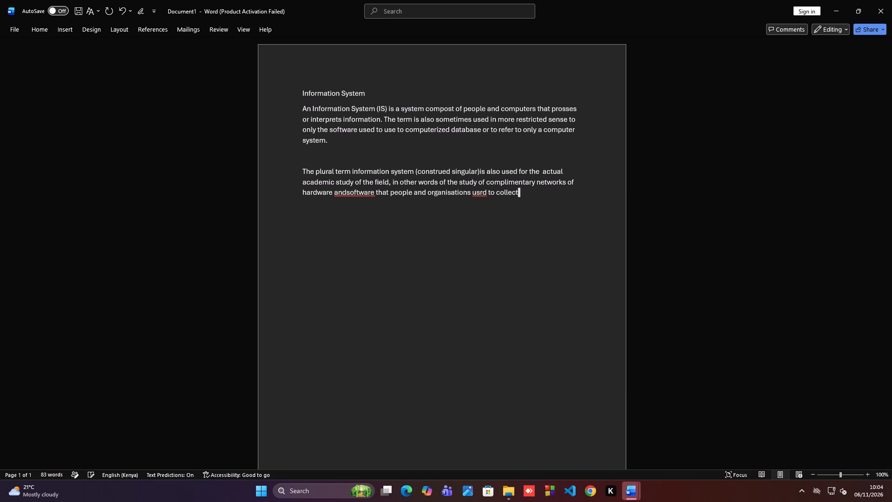
Continue the list of verbs after "collect" with ", filter, process".
text(,)
key(space)
text(filter)
key(comma)
key(space)
text(pr)
text(oc)
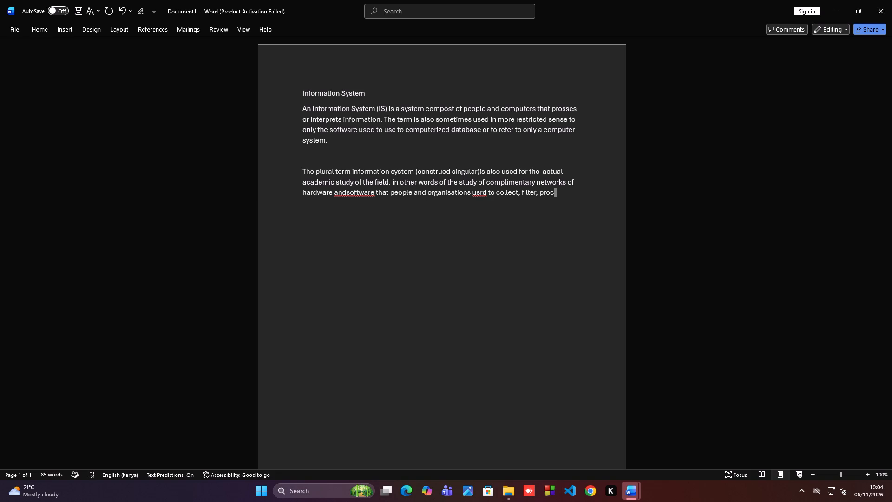
text(ess)
Finish the second paragraph's sentence after "process" with ", create and distribute data.".
text(, creat)
key(space)
text(and)
key(space)
key(d)
text(istrib)
text(ute)
key(space)
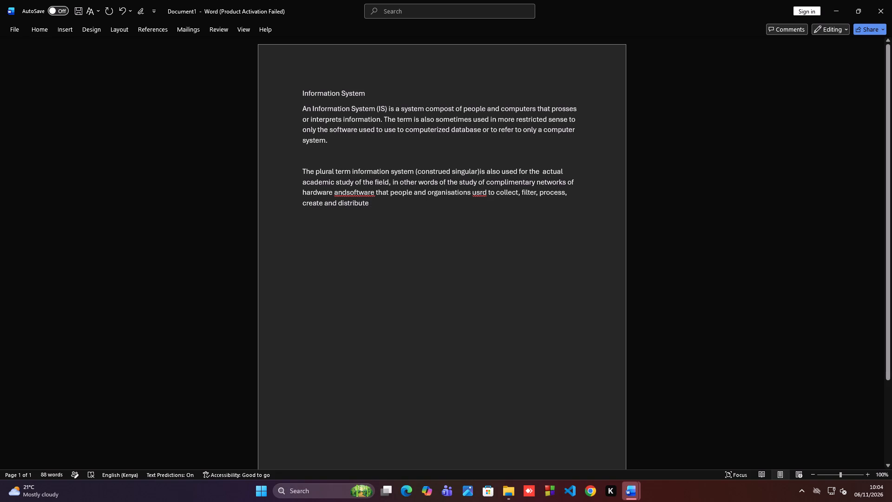
key(d)
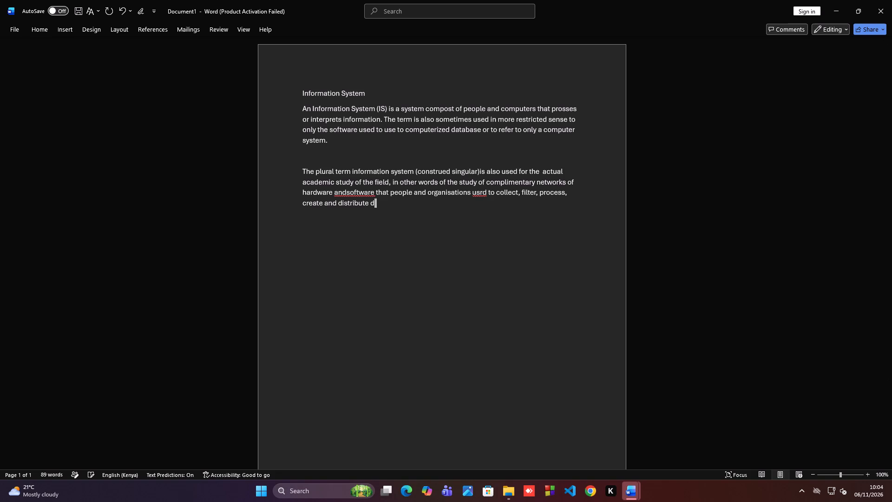
text(ata)
key(period)
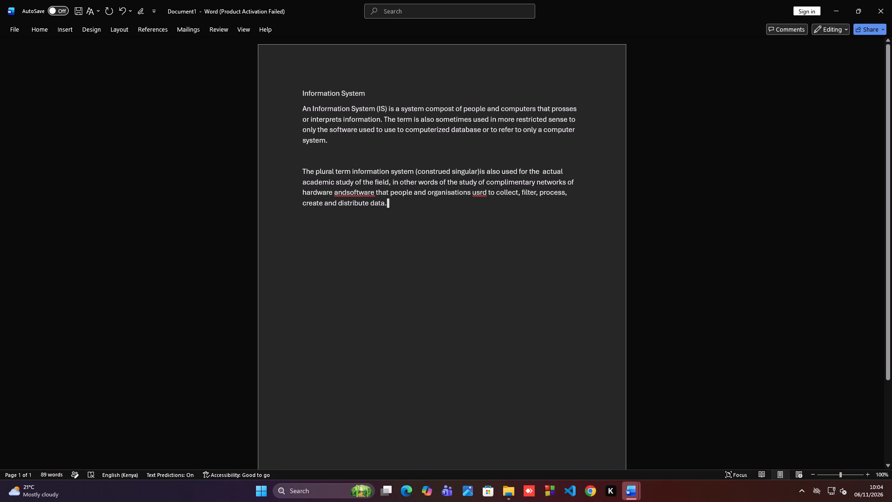
Correct the misspelled word "usrd" in the second paragraph to the suggested spelling "used".
click(480, 193)
drag(485, 193, 471, 194)
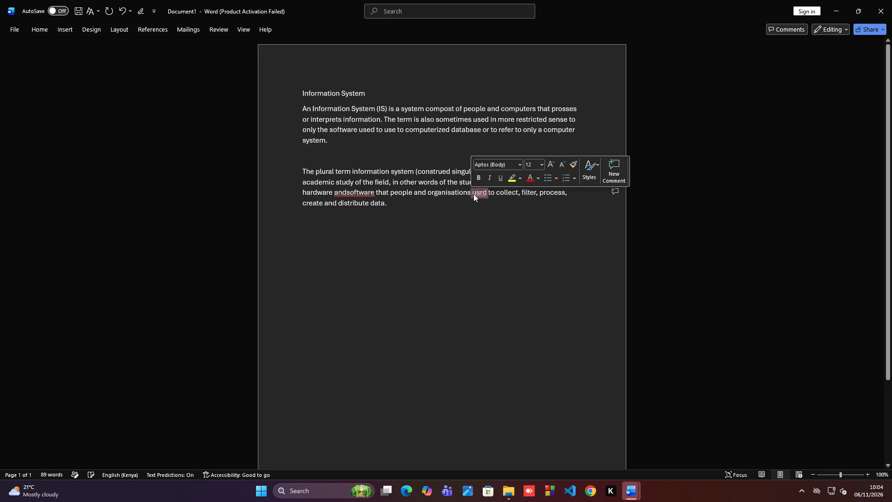
click(474, 193)
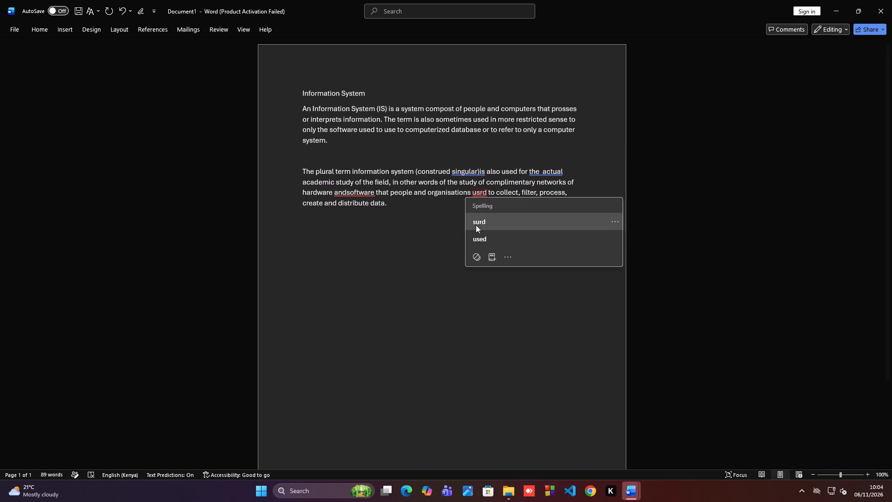
click(474, 238)
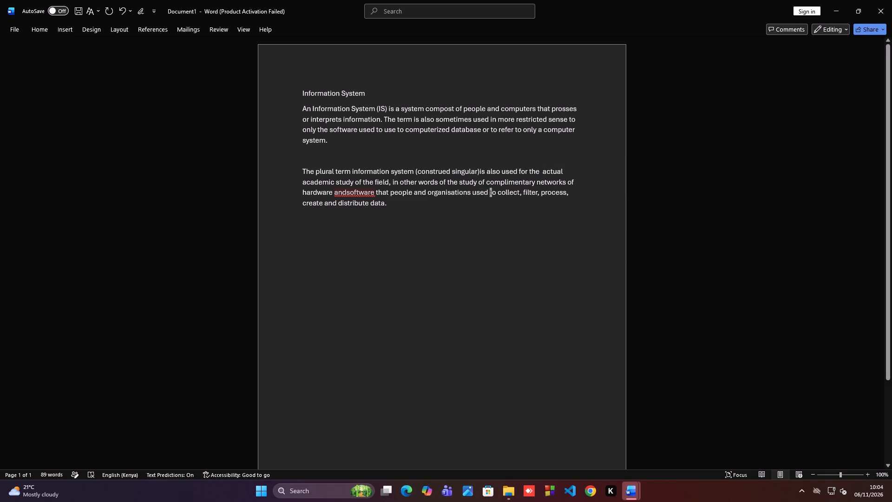
Correct "andsoftware" in the second paragraph to the suggested "and software".
click(357, 192)
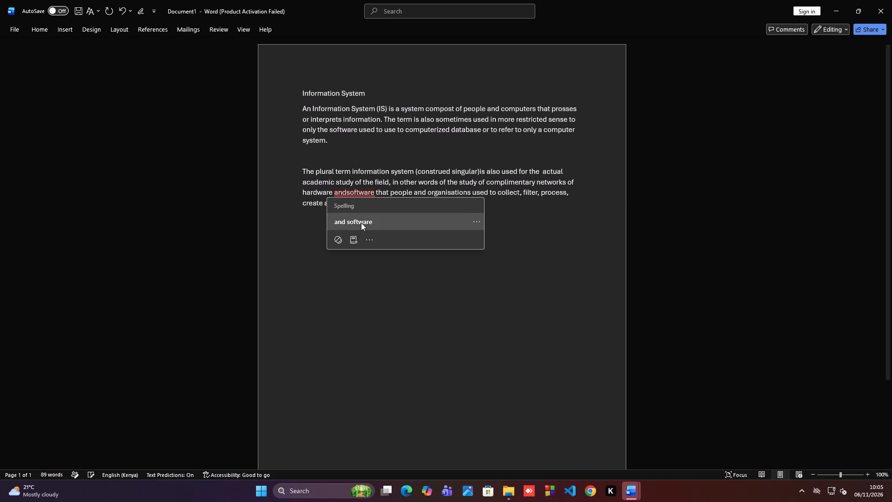
click(361, 222)
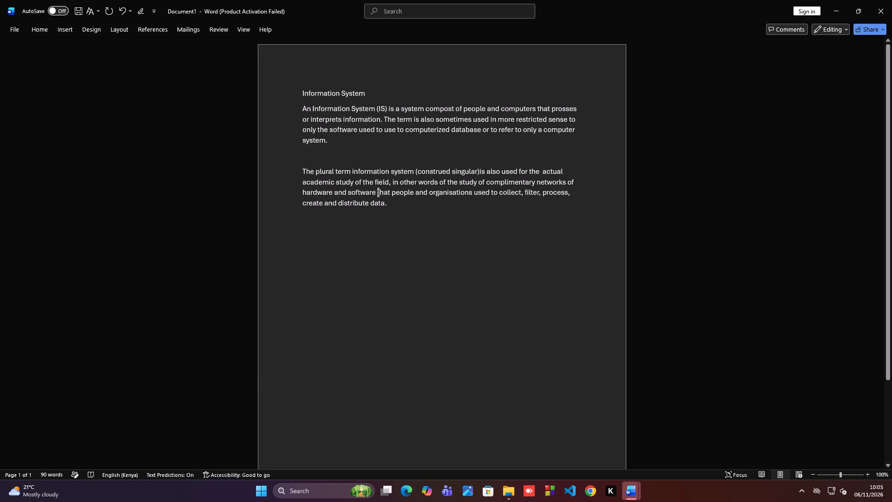
Add an empty paragraph after the sentence ending "create and distribute data.".
click(388, 203)
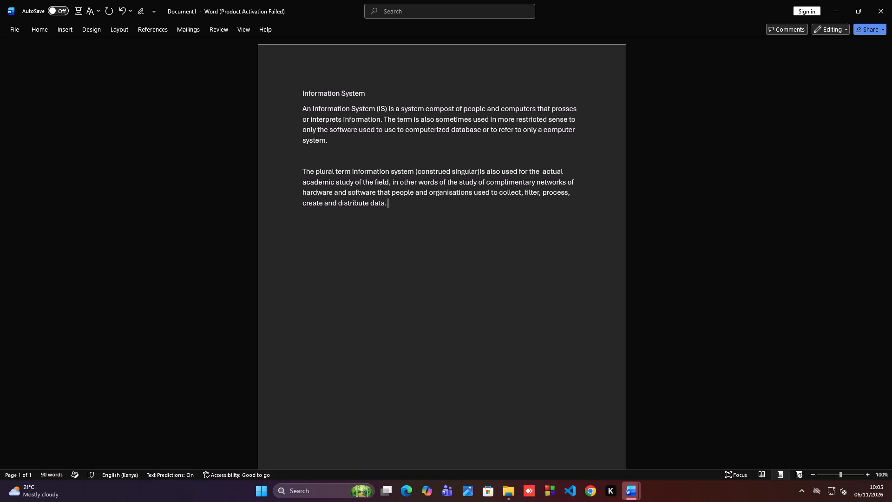
key(Return)
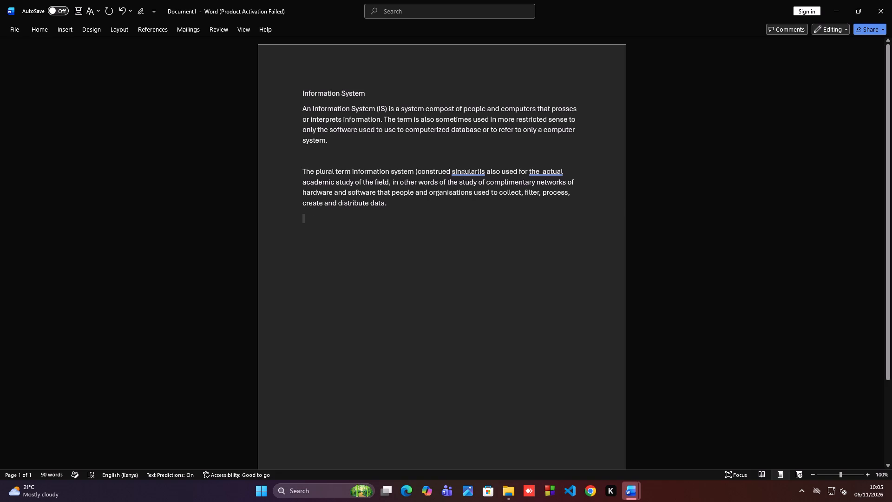
Remove the blank line between the first and second body paragraphs.
click(320, 157)
key(BackSpace)
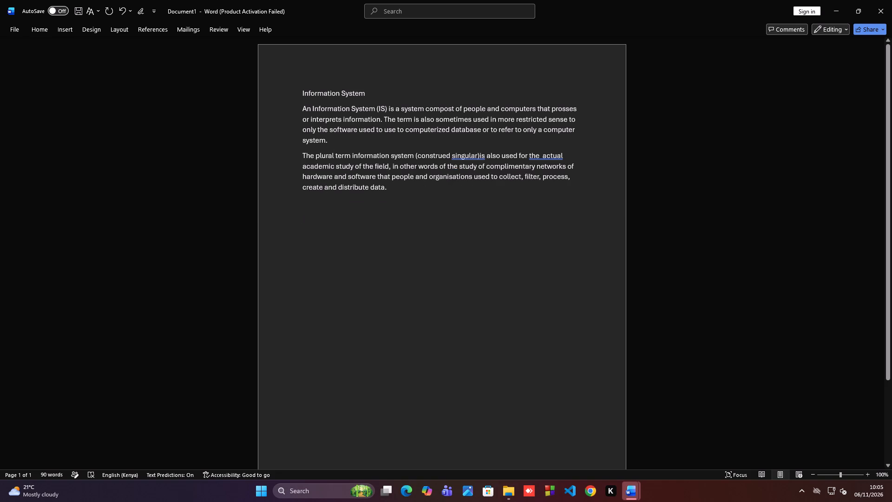
Start a third paragraph below "create and distribute data." with the words "Any specific".
click(387, 190)
key(Return)
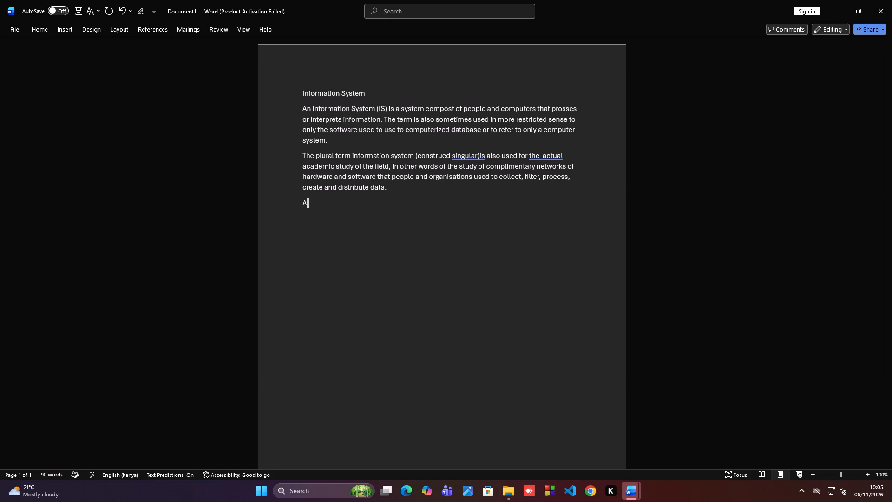
key(n)
key(y)
key(space)
text(sp)
text(ecifiv)
key(BackSpace)
text(c)
key(space)
Continue the third paragraph after "Any specific" with "information system".
key(i)
text(nfo)
text(er)
text(mation)
key(space)
text(system)
key(space)
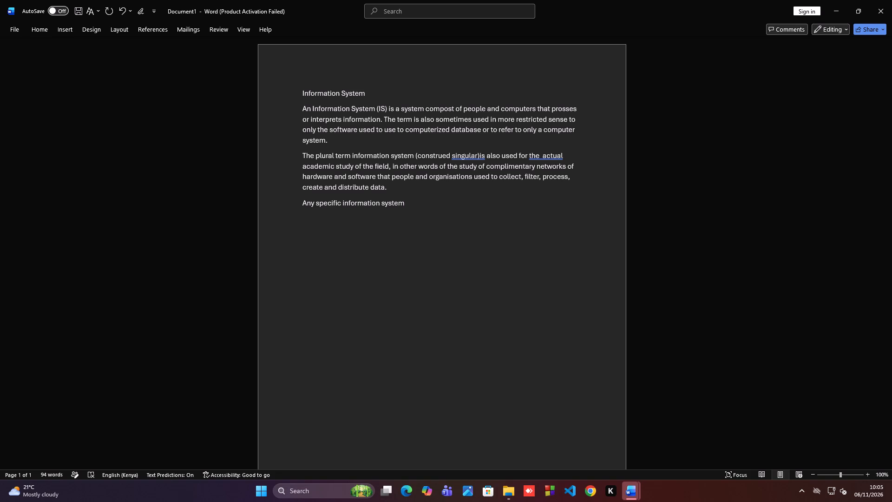
Continue the third paragraph after "Any specific information system" with "aims to support operations".
text(aims)
key(space)
text(ti)
key(BackSpace)
text(o supp)
key(o)
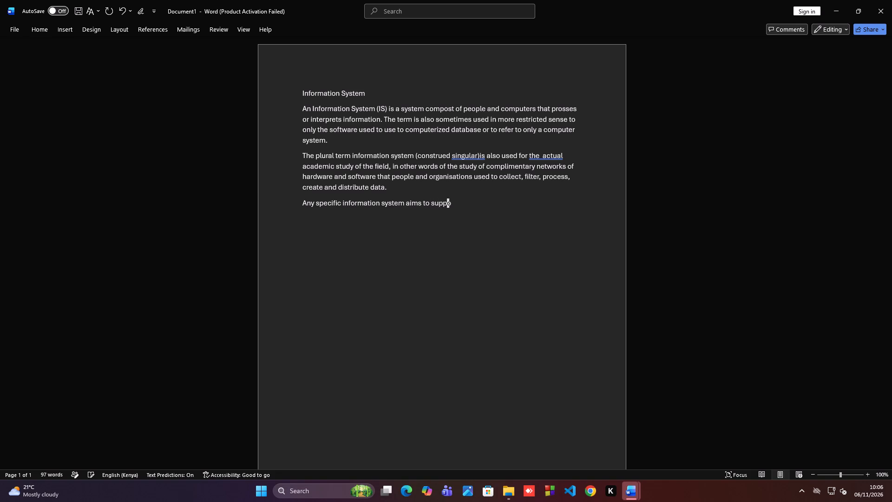
text(rt)
key(space)
text(op)
text(erations)
key(space)
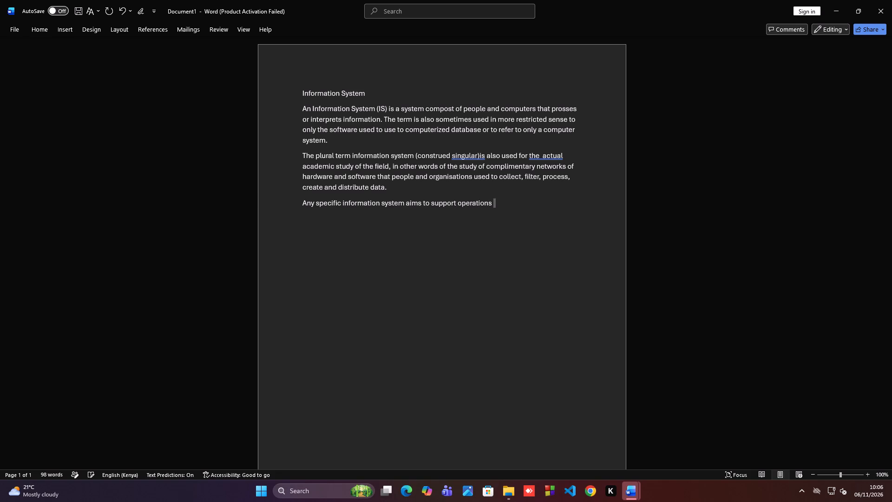
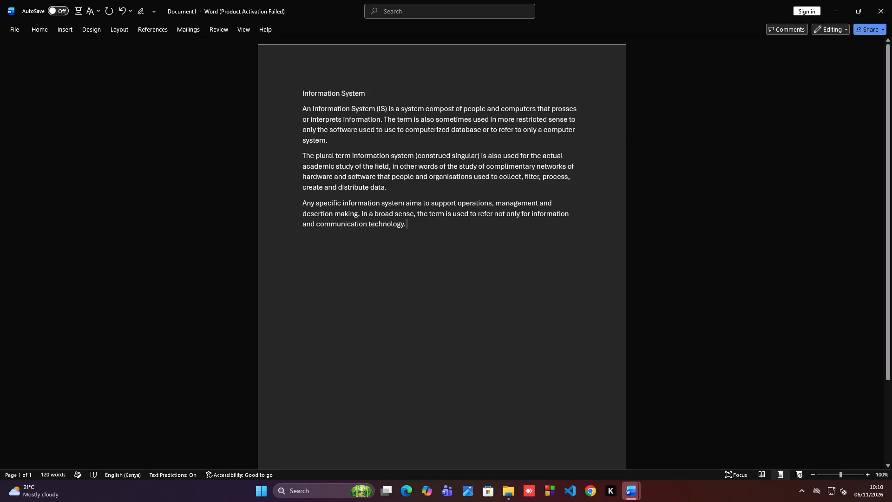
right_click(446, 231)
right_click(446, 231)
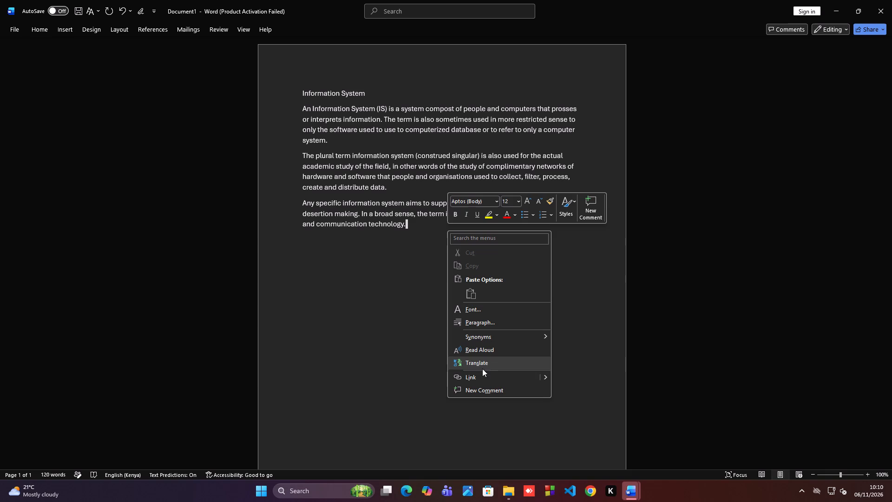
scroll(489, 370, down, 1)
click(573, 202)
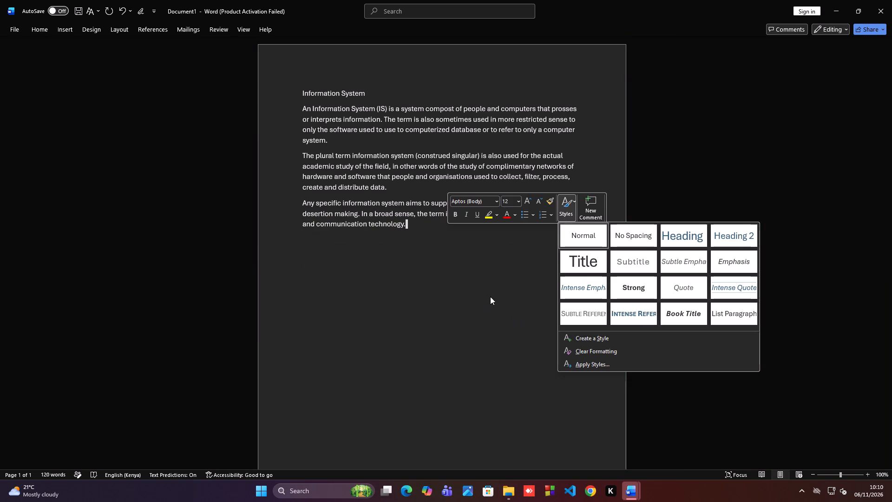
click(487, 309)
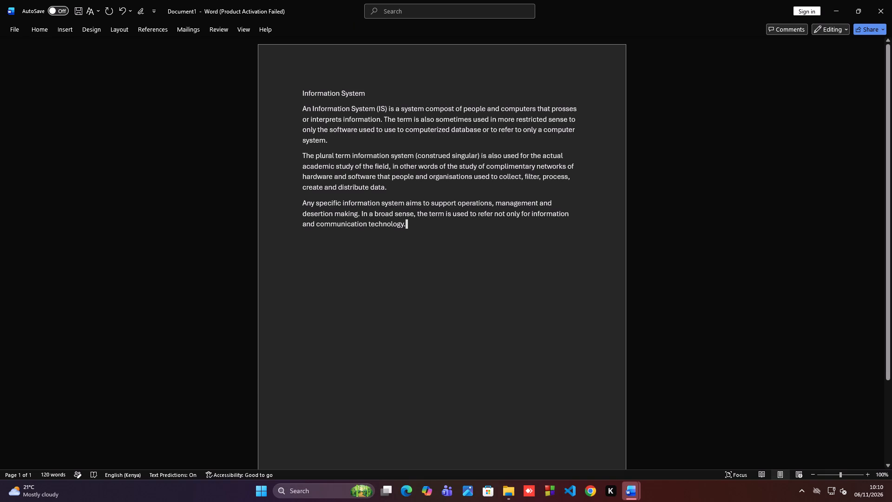
Set the font size of the whole document, title and all three paragraphs, to 14.
drag(298, 98, 477, 269)
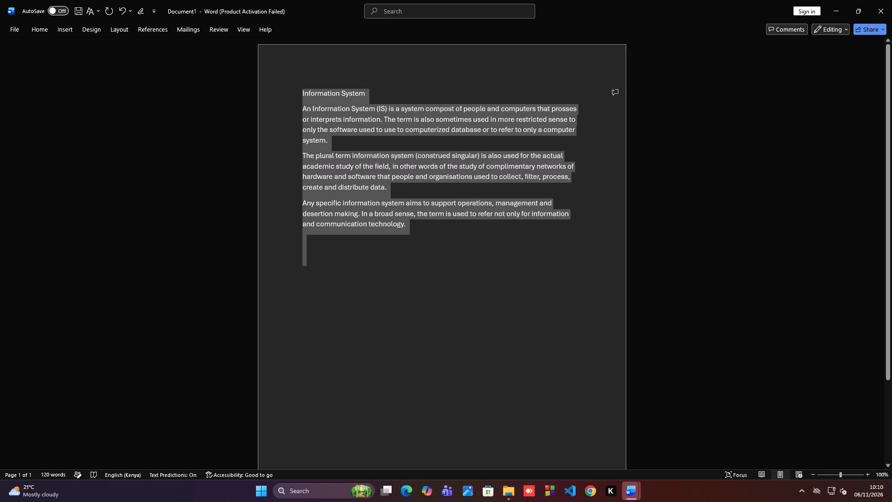
drag(477, 269, 476, 271)
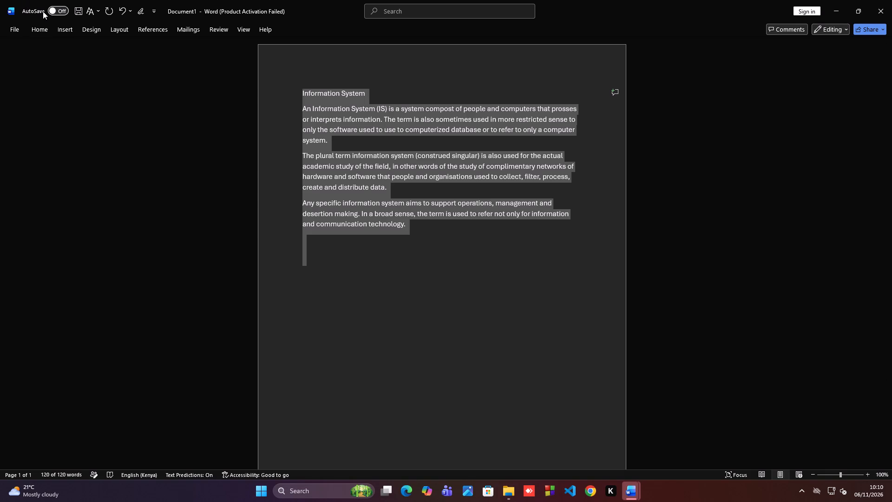
click(36, 28)
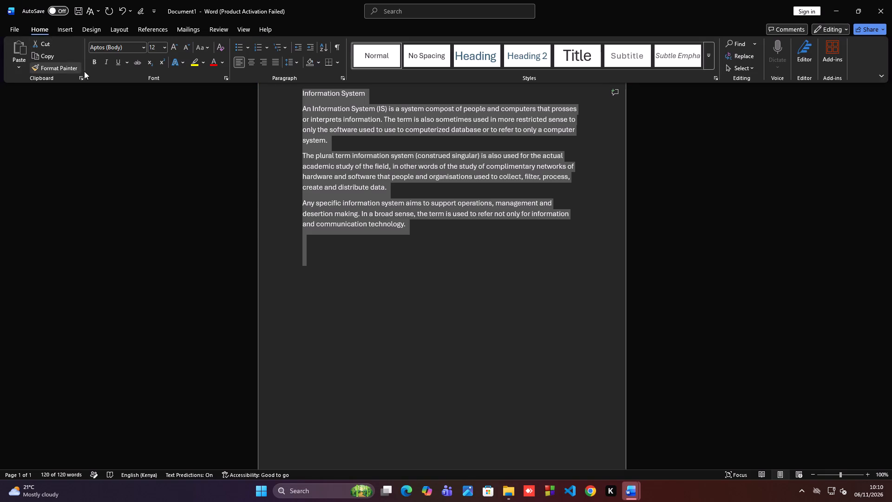
click(164, 47)
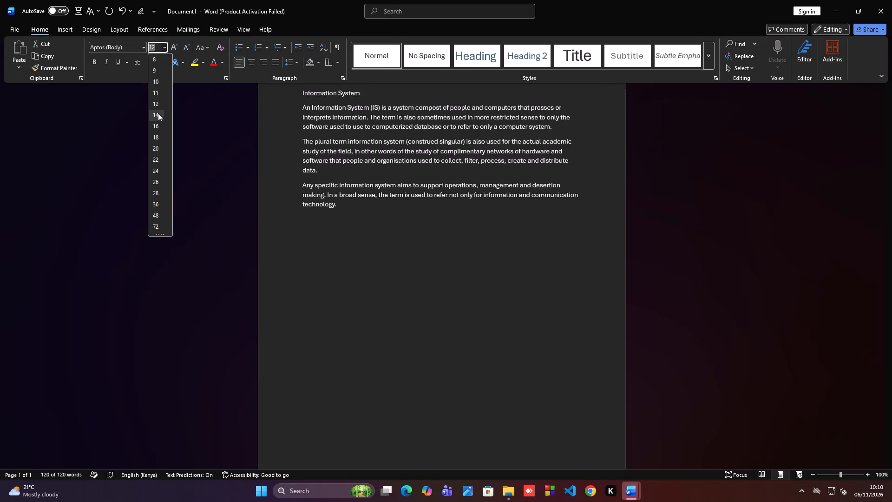
click(158, 114)
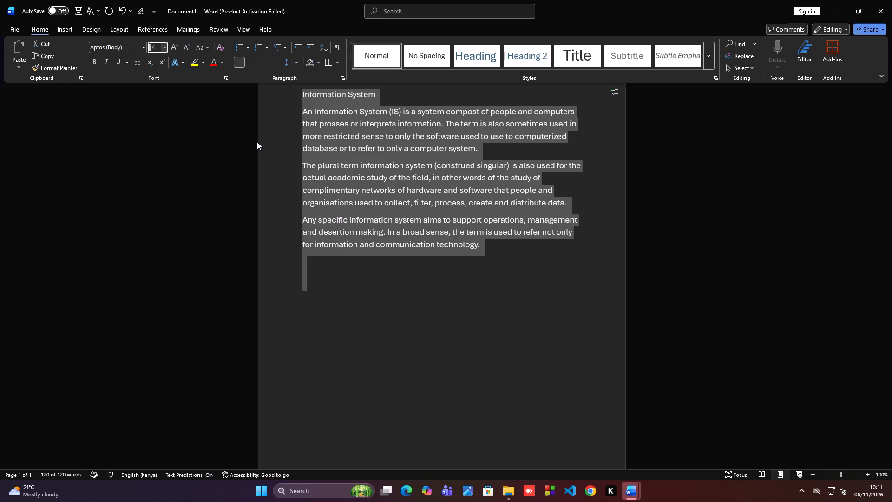
Change the font color of all the selected text to the medium blue theme color, third shade under dark blue.
click(222, 62)
click(222, 62)
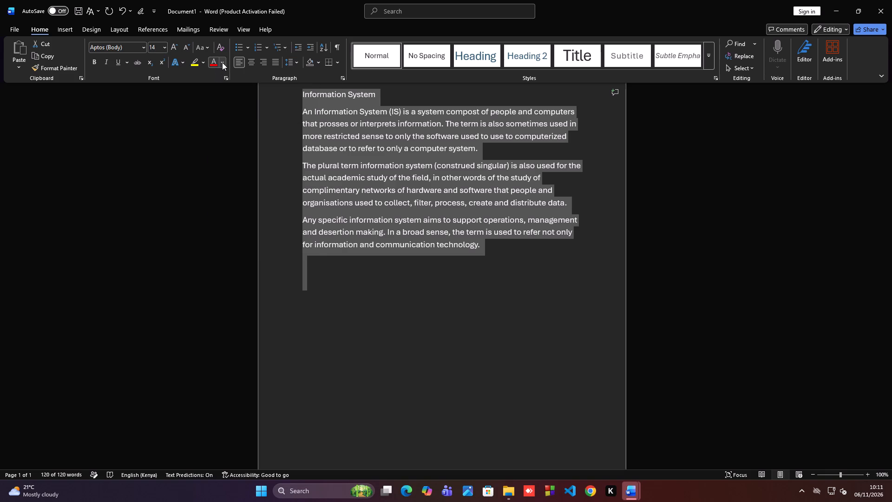
click(222, 62)
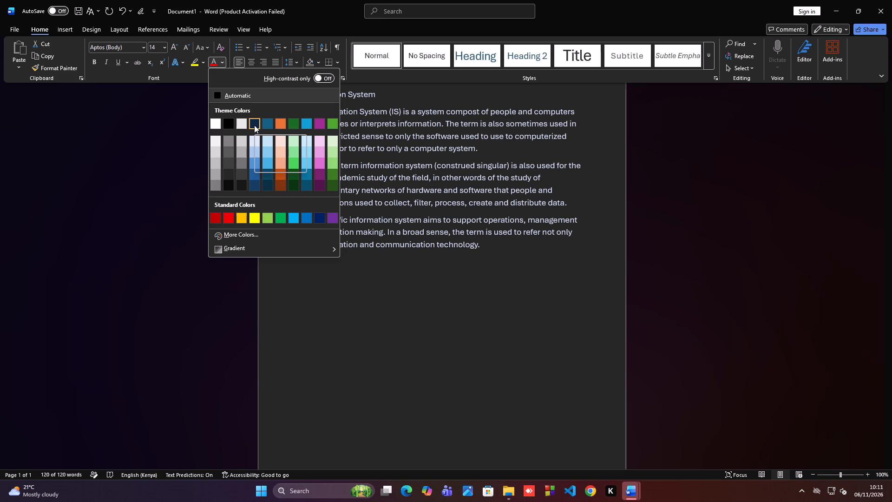
click(252, 161)
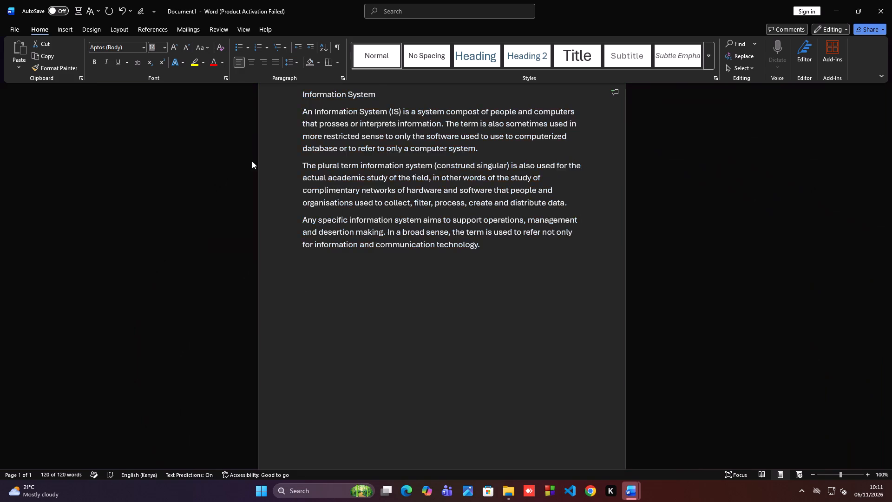
click(272, 173)
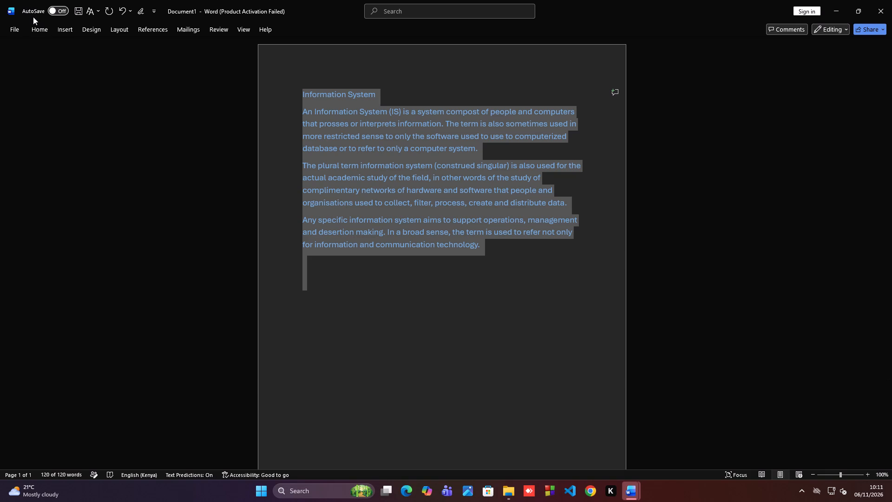
Show the font, paragraph and style formatting options for the selected text.
click(43, 25)
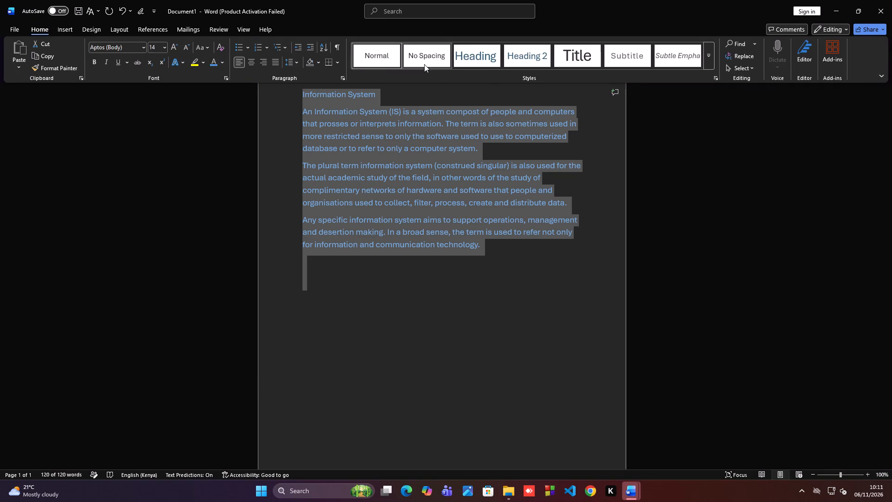
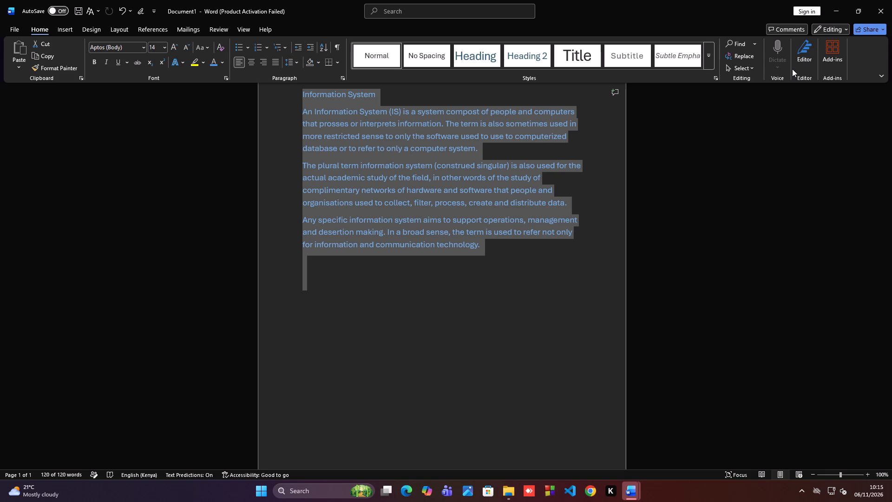
Change the font of all the selected text, title and three paragraphs, to Aharoni.
click(144, 47)
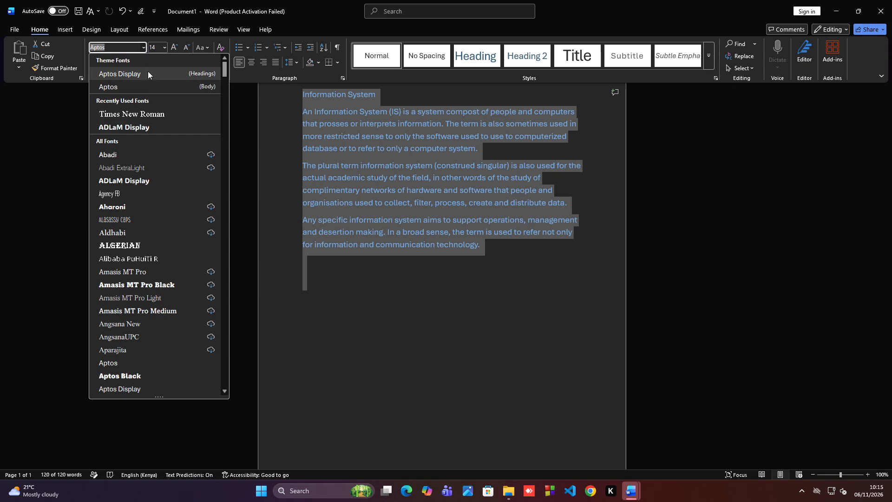
click(131, 206)
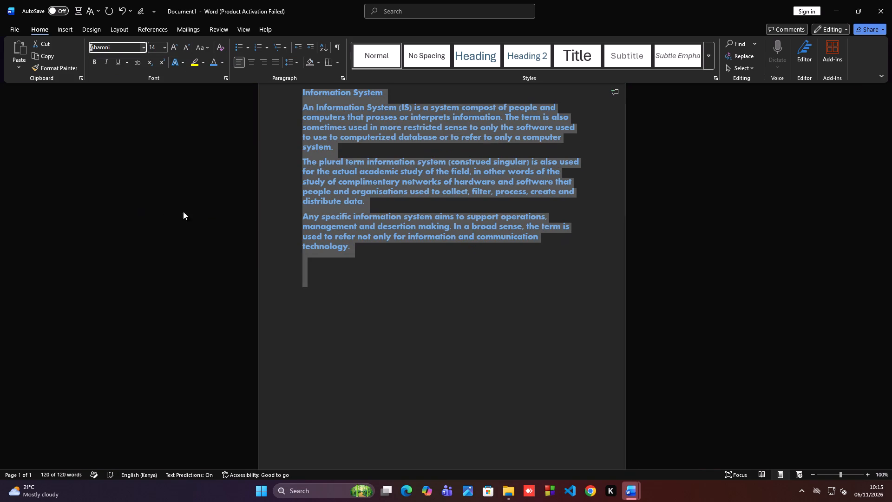
click(381, 290)
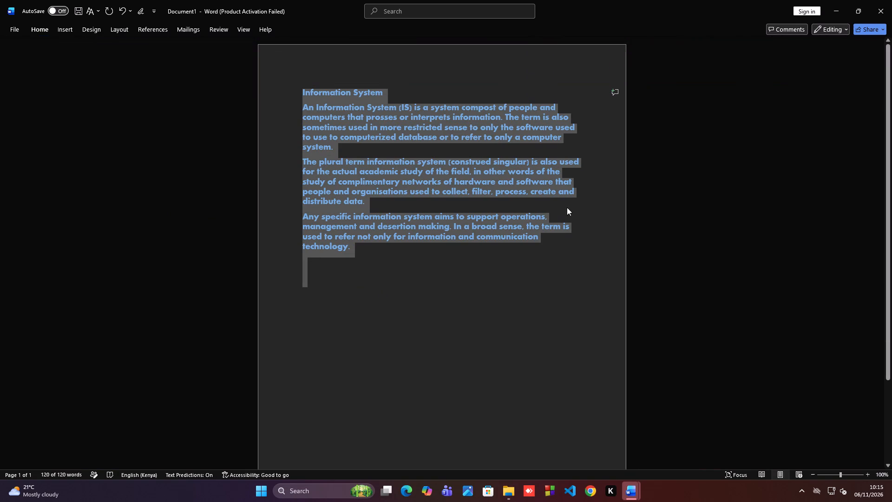
click(587, 197)
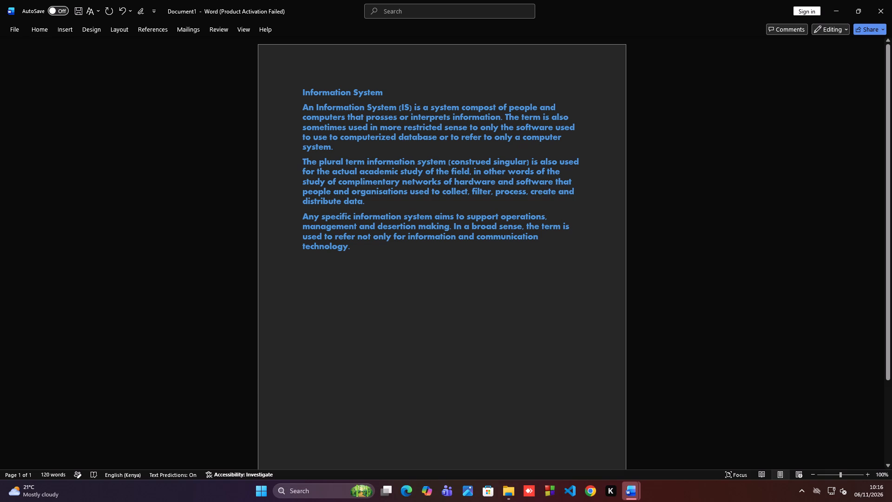
Shift the title "Information System" toward the middle of its line by inserting 20 spaces before it.
click(351, 248)
click(298, 92)
key(space)
key(space)
key(space)
key(space)
key(space)
key(space)
key(space)
key(space)
key(space)
key(space)
key(space)
key(space)
key(space)
key(space)
key(space)
key(space)
key(space)
key(space)
key(space)
key(space)
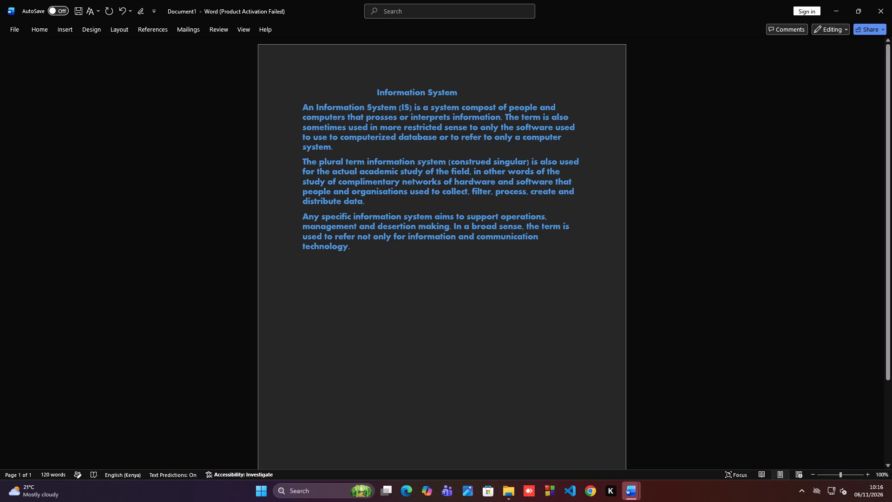
Select the title "Information System" and set its font size to 18.
drag(376, 90, 405, 91)
drag(405, 91, 450, 88)
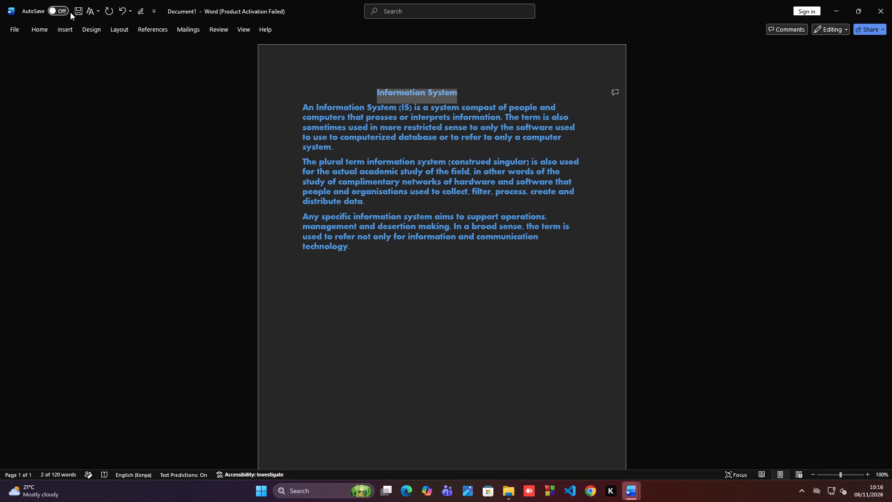
click(39, 30)
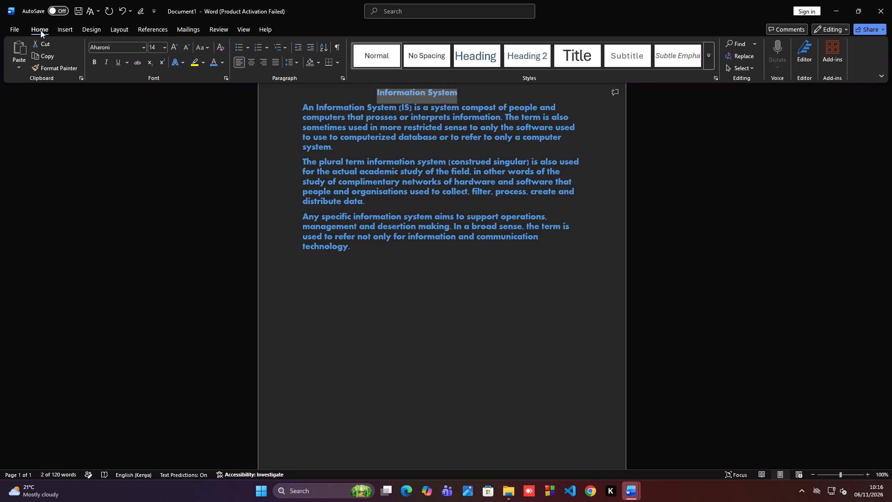
click(164, 47)
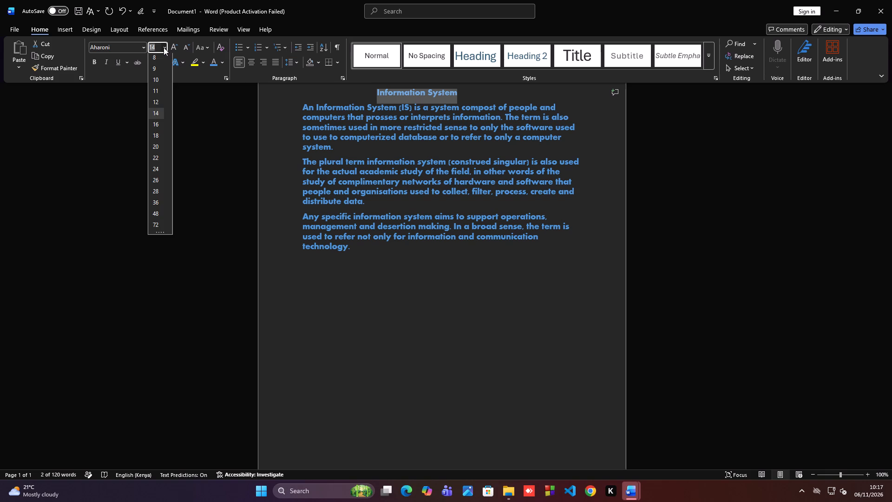
click(161, 137)
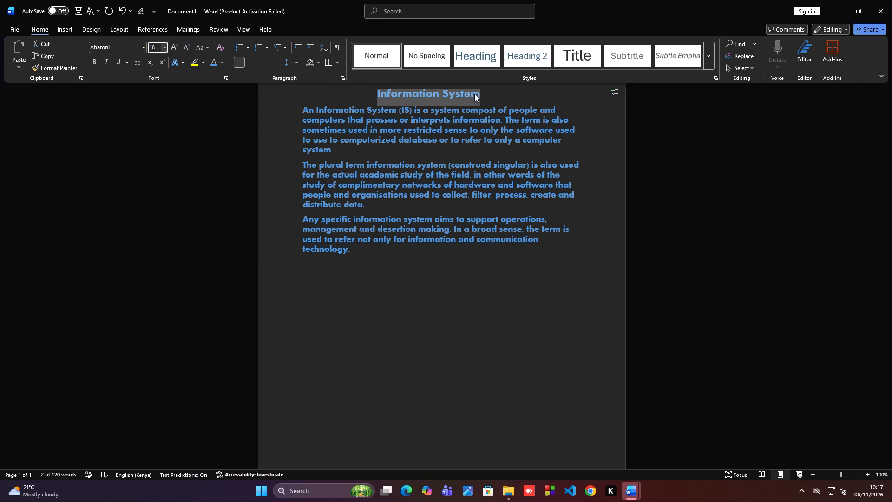
click(484, 90)
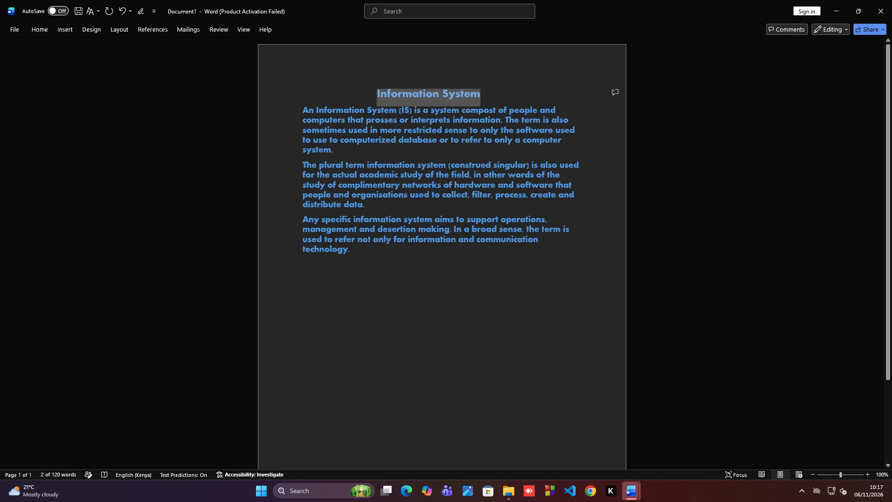
Change the font color of the selected title to the standard color Dark Red.
click(46, 27)
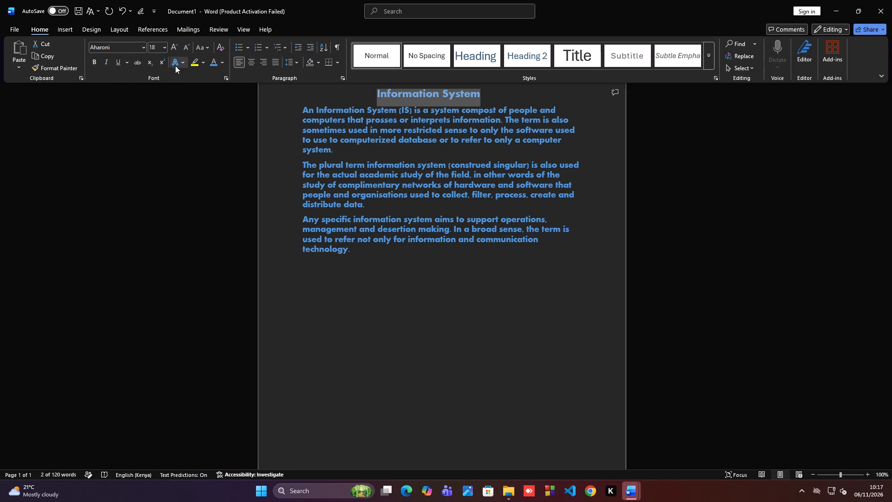
click(223, 61)
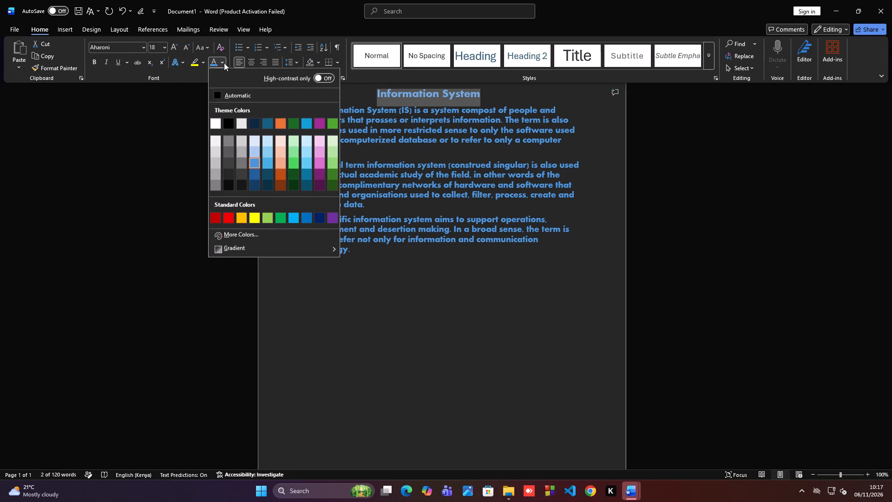
click(219, 218)
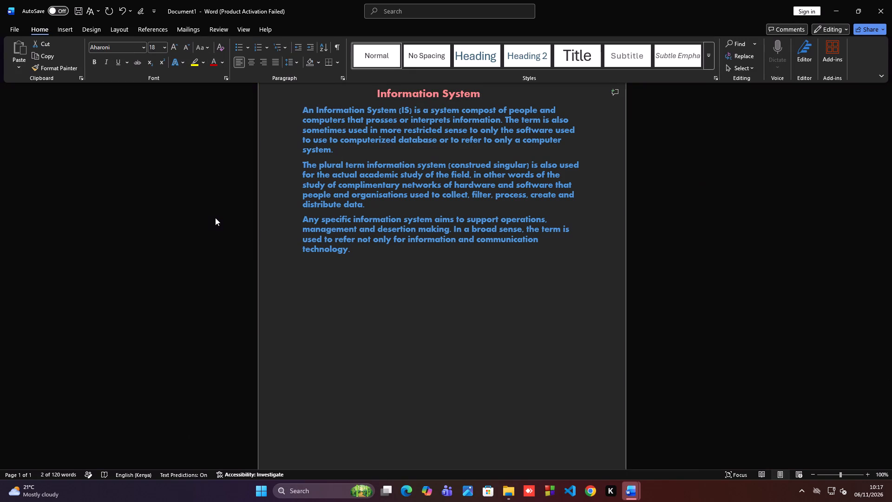
click(222, 62)
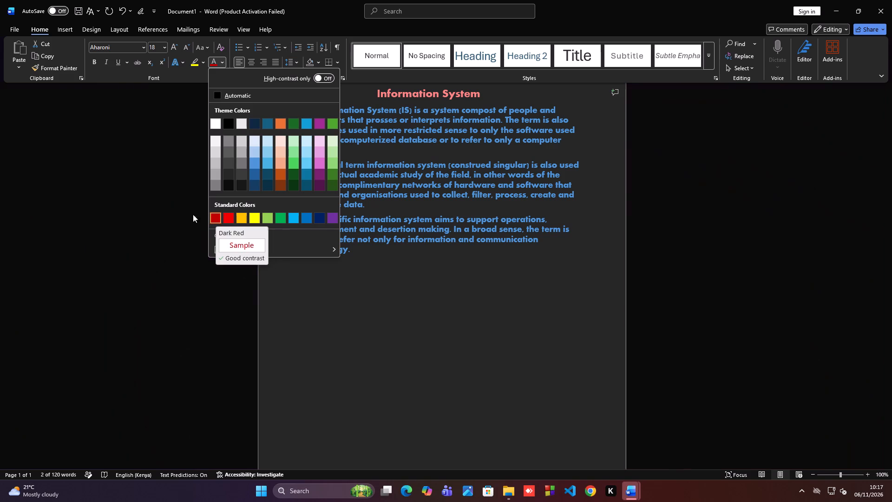
click(177, 208)
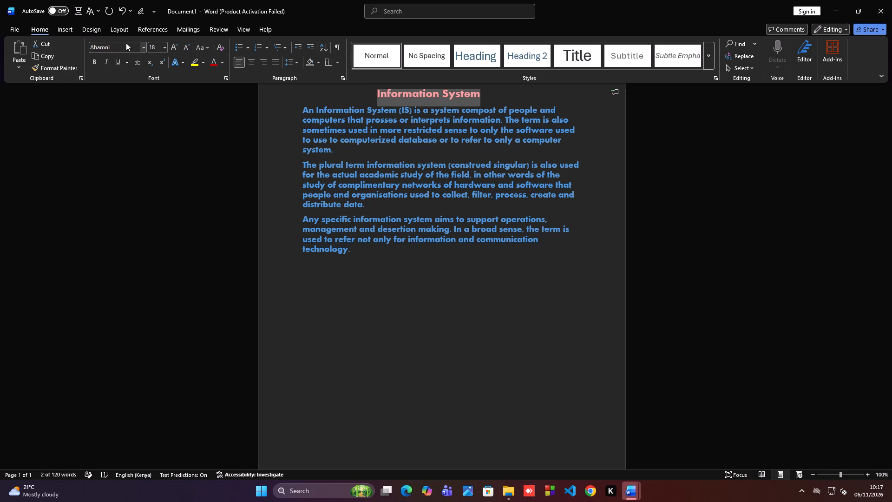
Change the font of the selected title to Algerian.
click(143, 48)
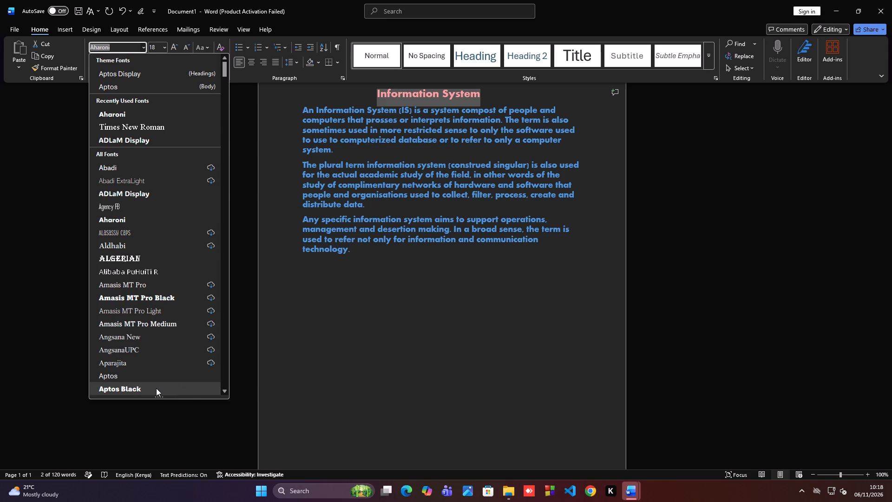
scroll(155, 388, down, 2)
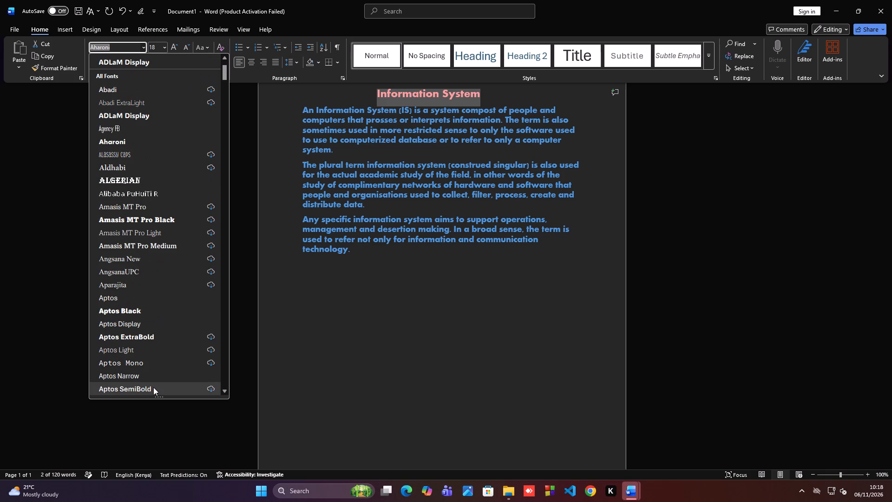
scroll(153, 387, down, 1)
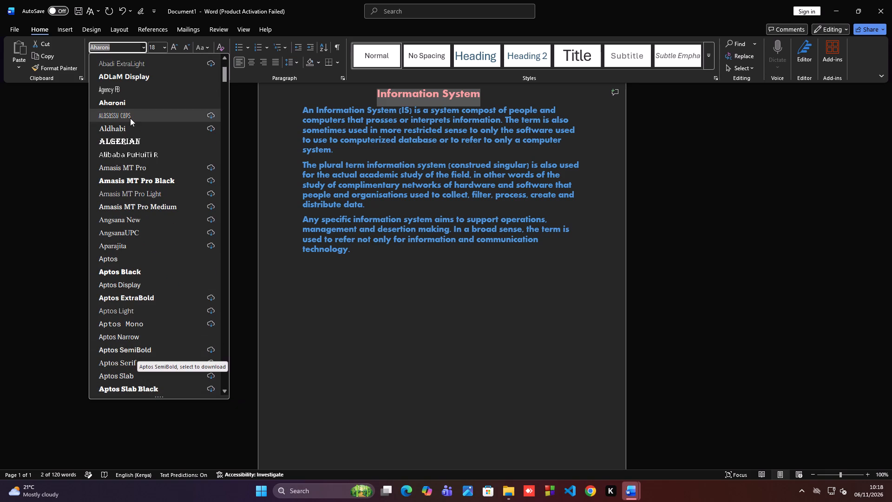
click(131, 142)
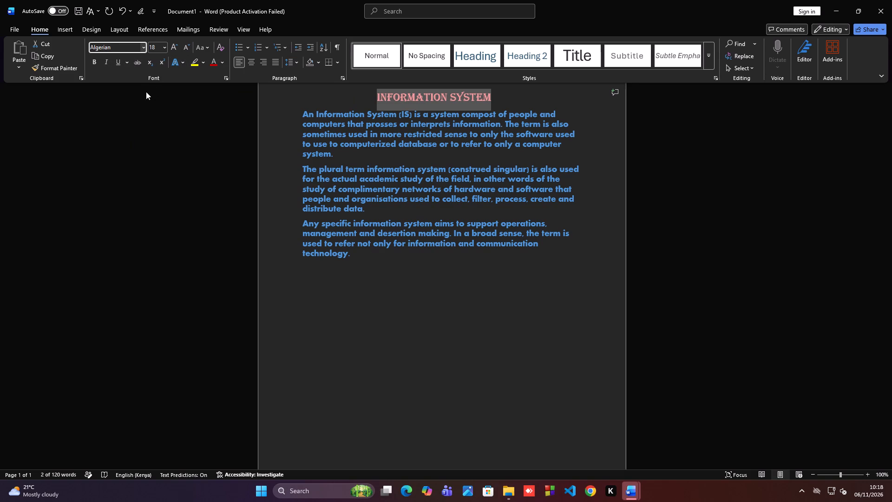
Underline the selected title with a single line and deselect it.
click(128, 63)
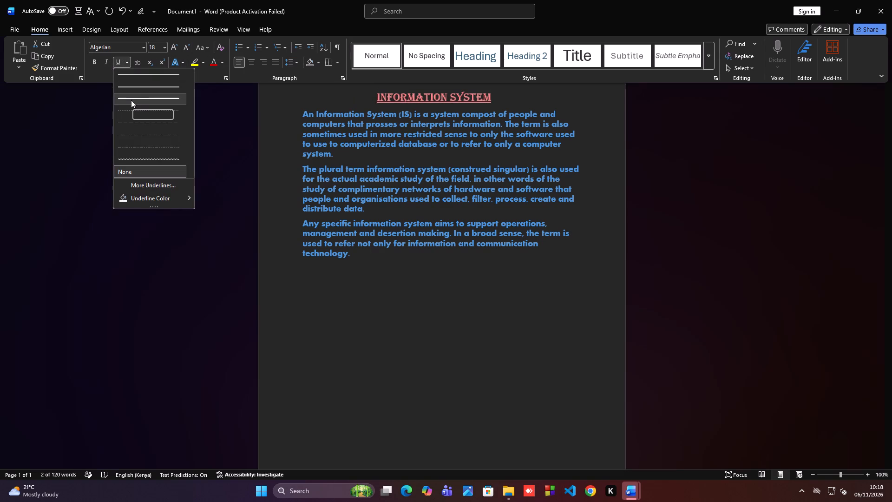
click(146, 77)
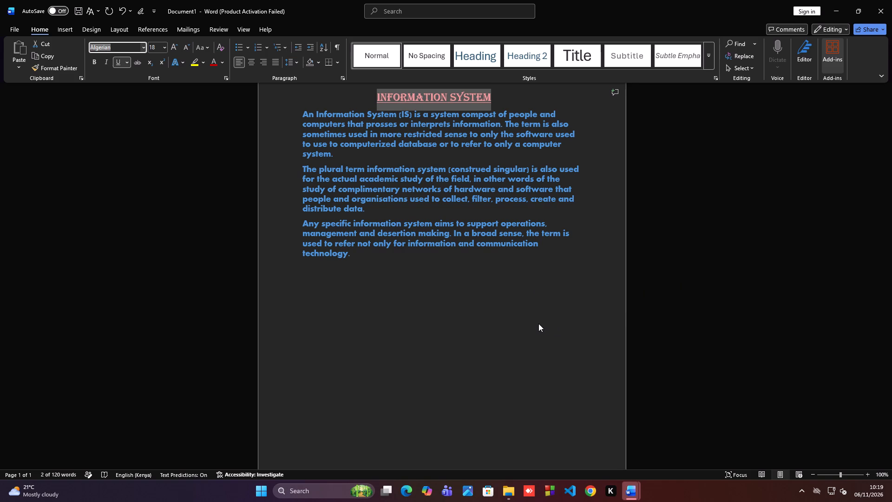
scroll(538, 324, down, 1)
scroll(538, 323, up, 3)
click(503, 92)
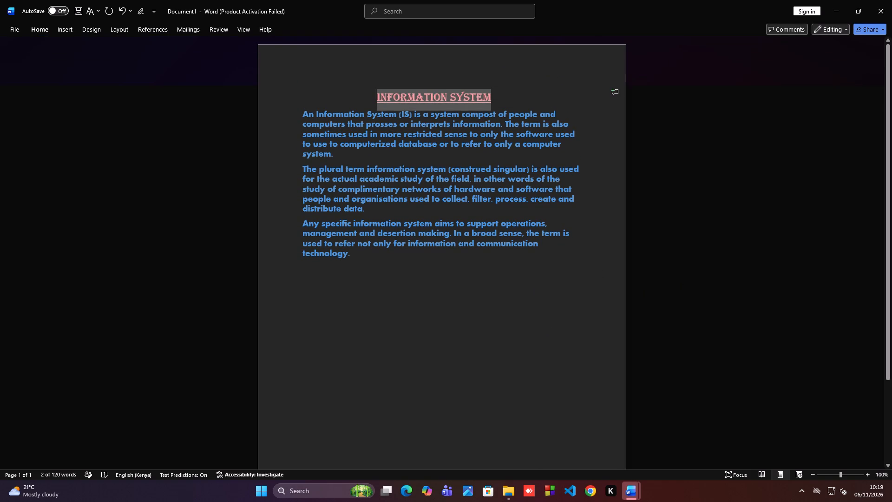
click(417, 340)
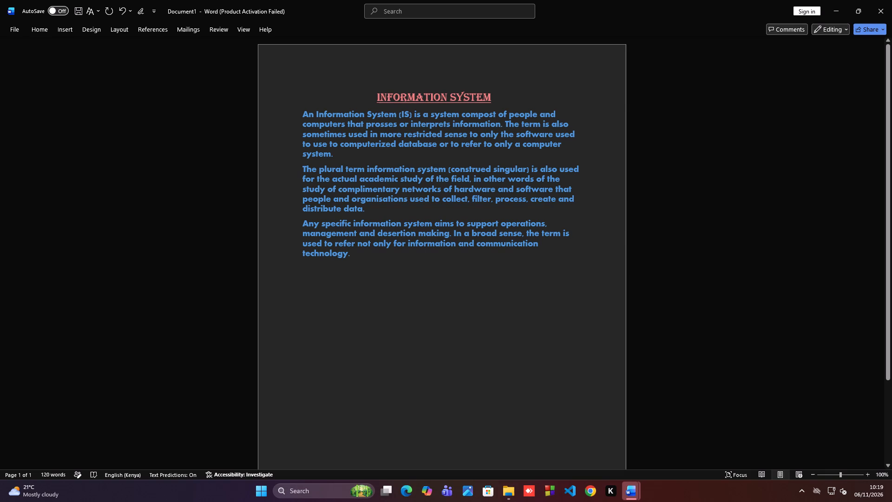
Review the formatted title and paragraphs over the length of the page.
scroll(410, 262, down, 2)
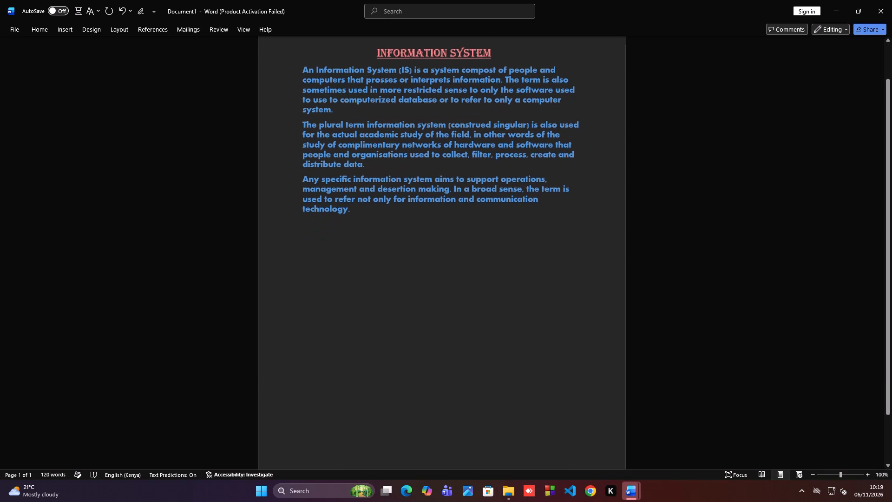
scroll(409, 263, down, 6)
scroll(406, 264, up, 3)
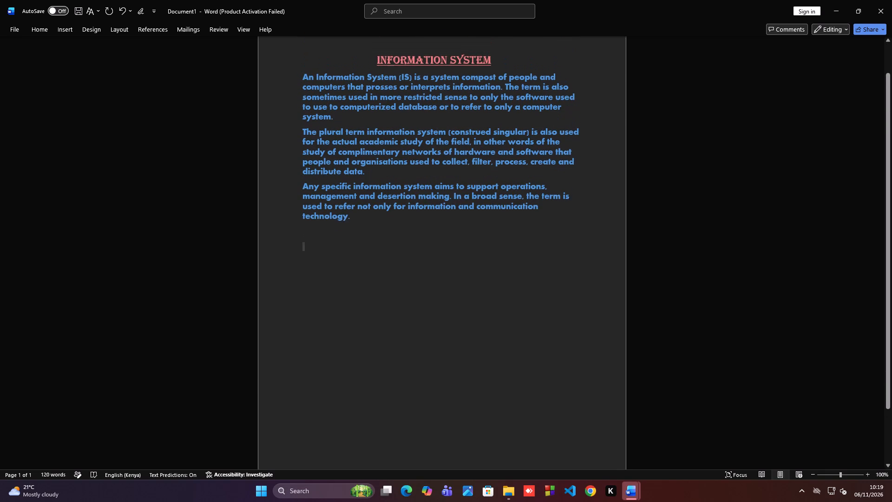
scroll(407, 261, up, 6)
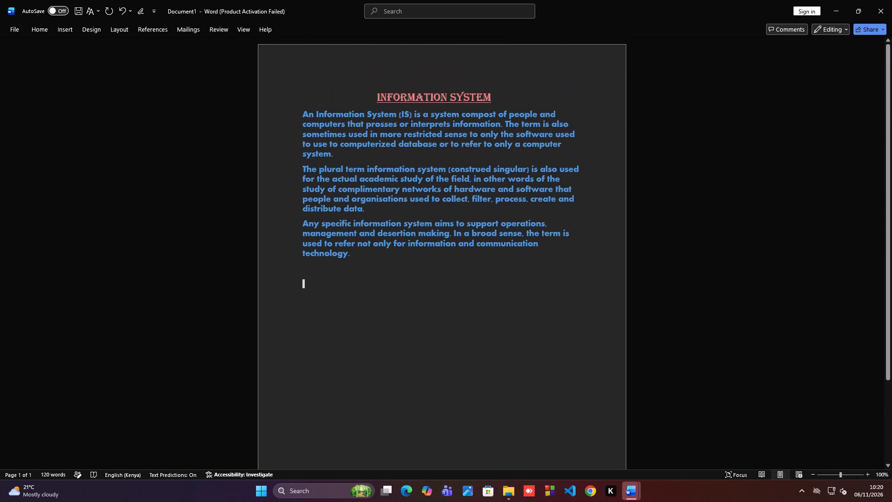
scroll(407, 261, up, 7)
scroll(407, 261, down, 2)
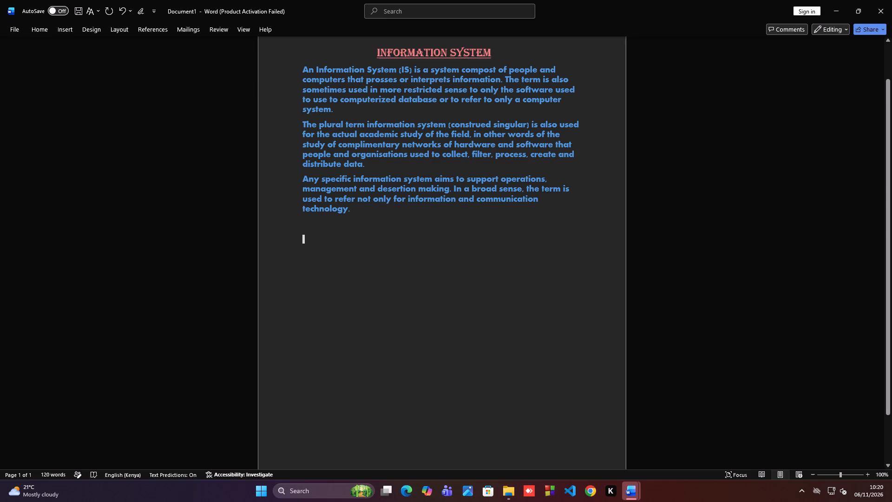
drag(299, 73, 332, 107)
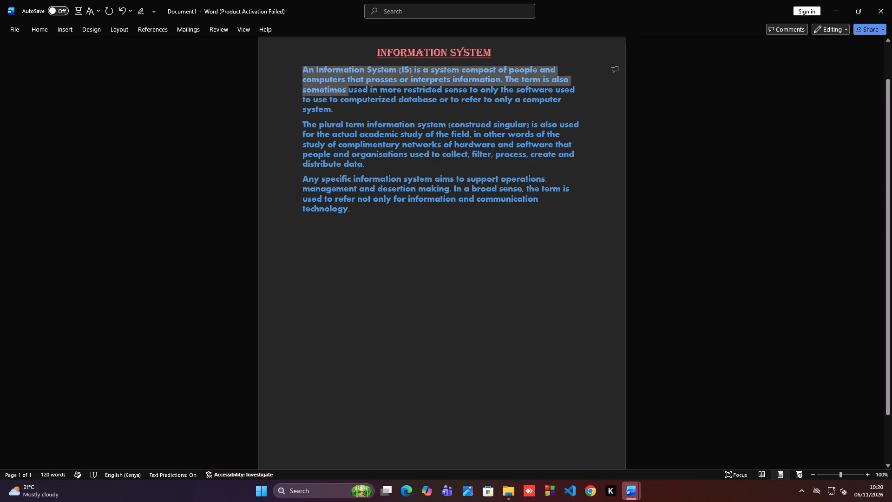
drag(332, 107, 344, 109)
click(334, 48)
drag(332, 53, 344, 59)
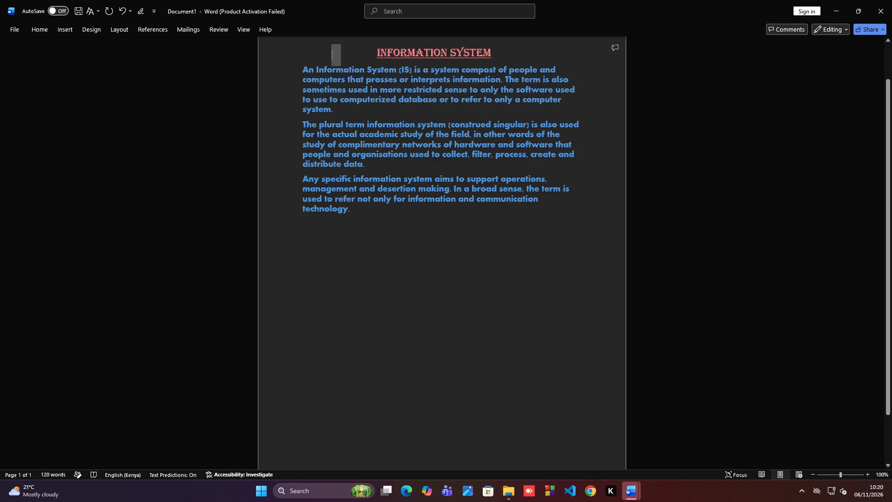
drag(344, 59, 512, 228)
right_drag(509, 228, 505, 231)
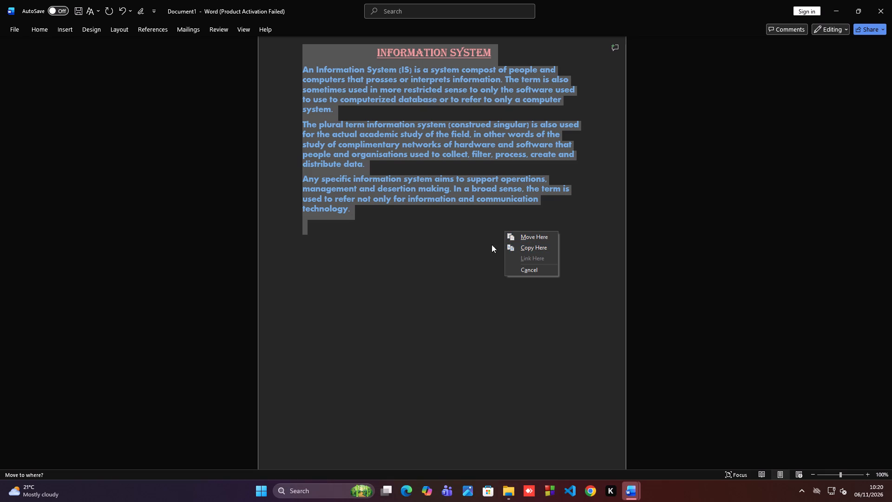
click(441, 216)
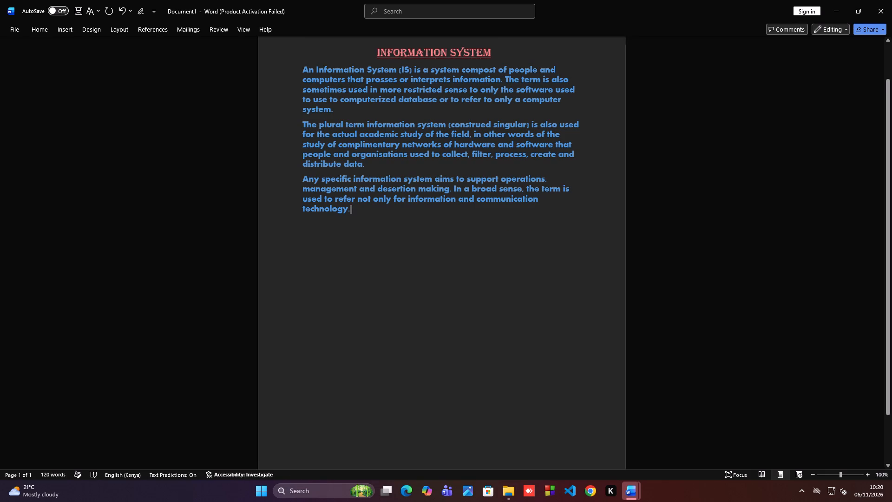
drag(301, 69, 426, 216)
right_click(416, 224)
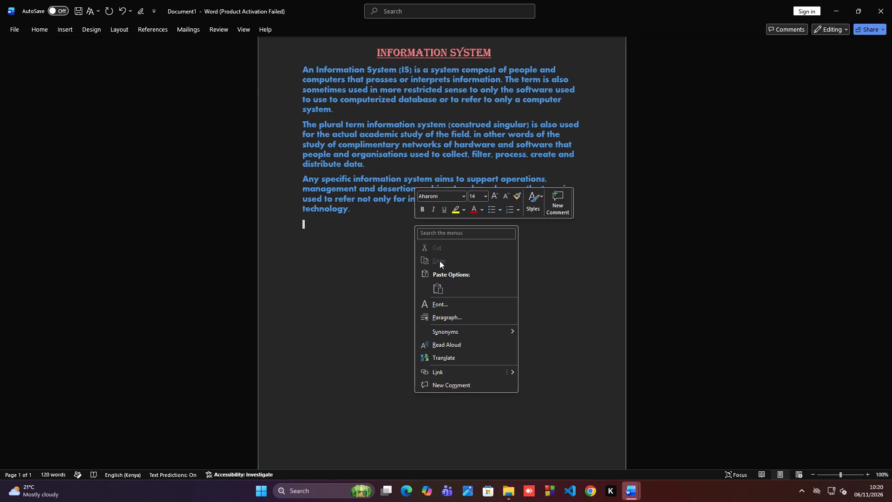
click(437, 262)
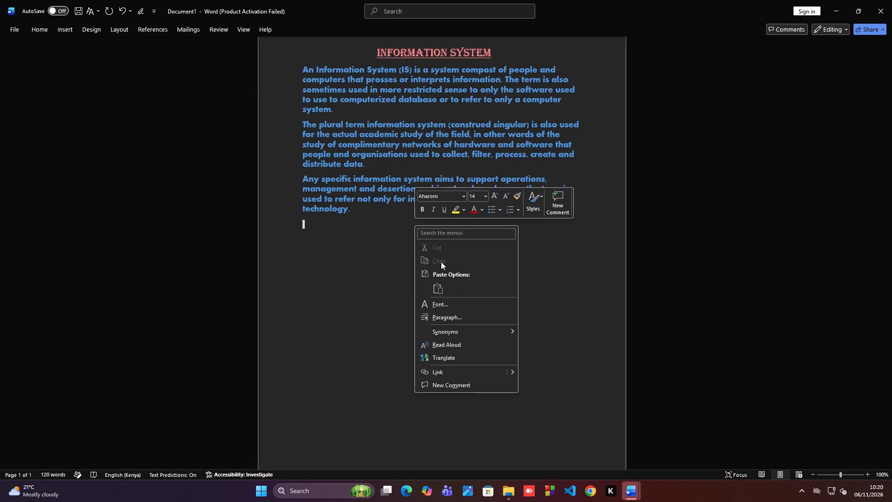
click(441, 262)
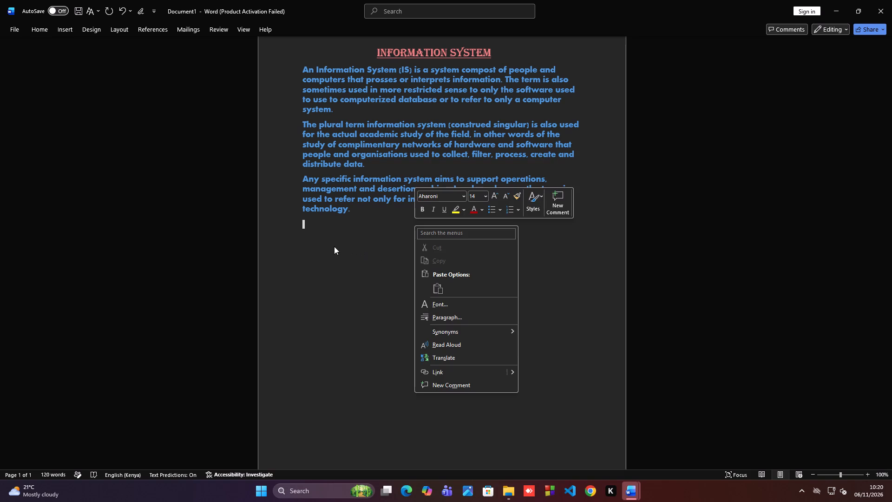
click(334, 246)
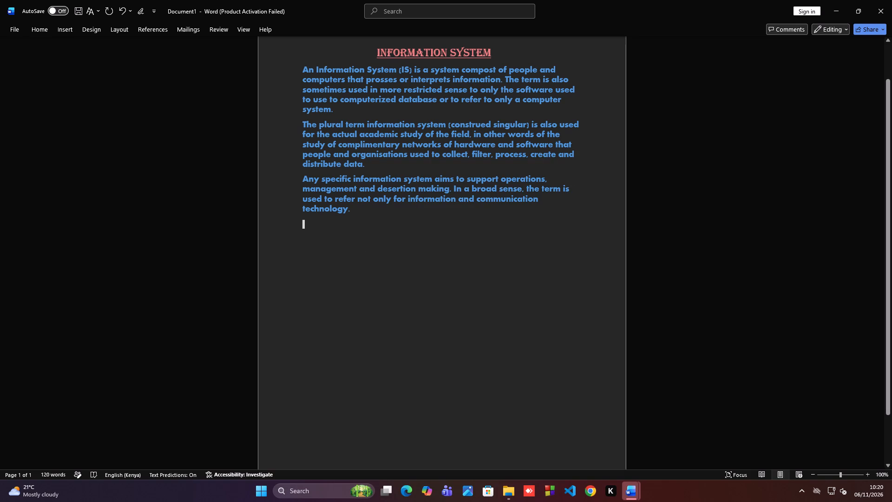
Copy the three body paragraphs without the title and paste them below the originals, keeping the source formatting.
drag(299, 68, 465, 224)
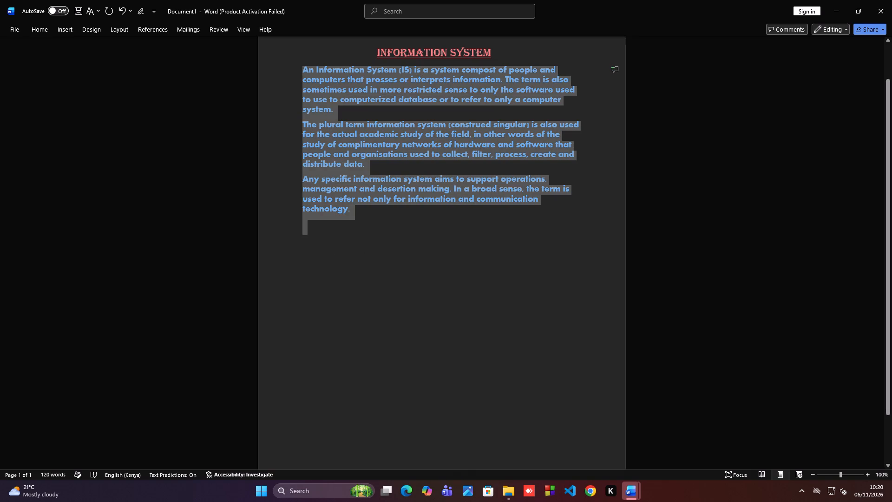
drag(465, 224, 465, 226)
right_click(452, 226)
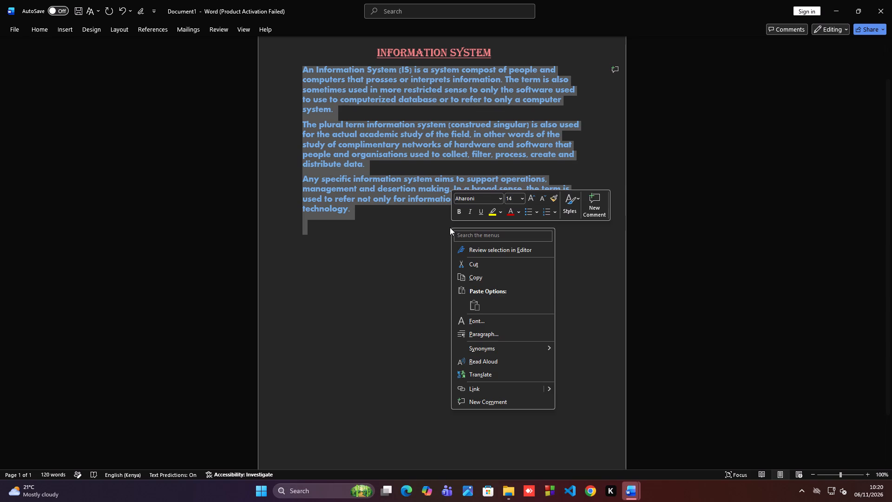
click(480, 278)
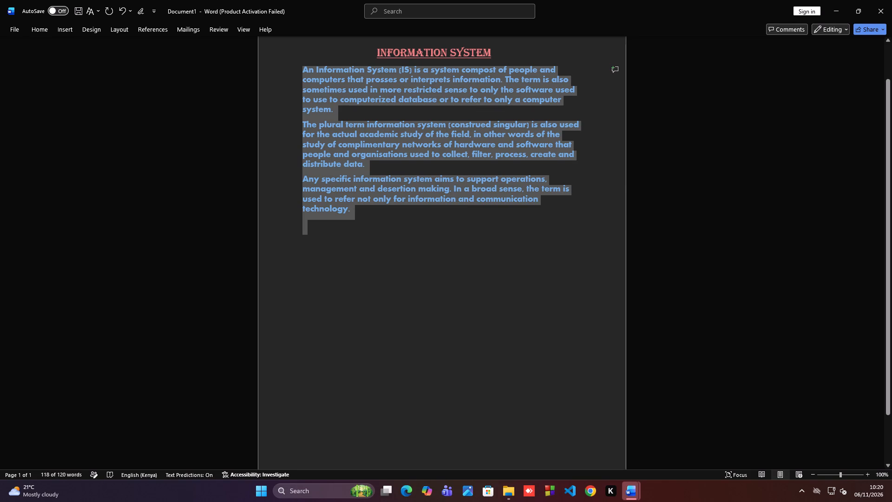
right_drag(325, 289, 323, 293)
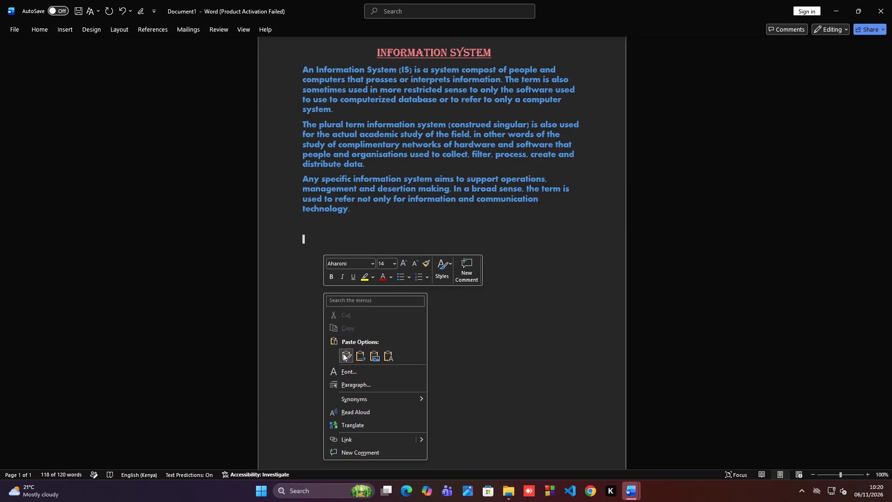
click(354, 339)
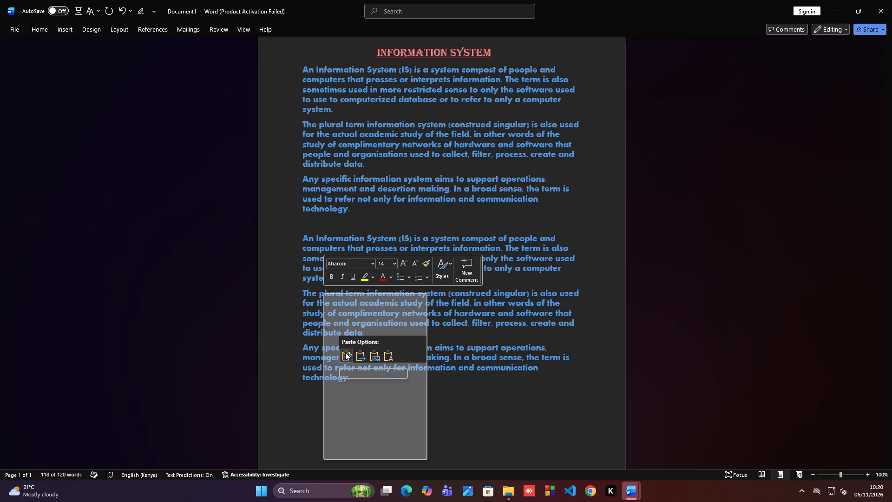
click(345, 352)
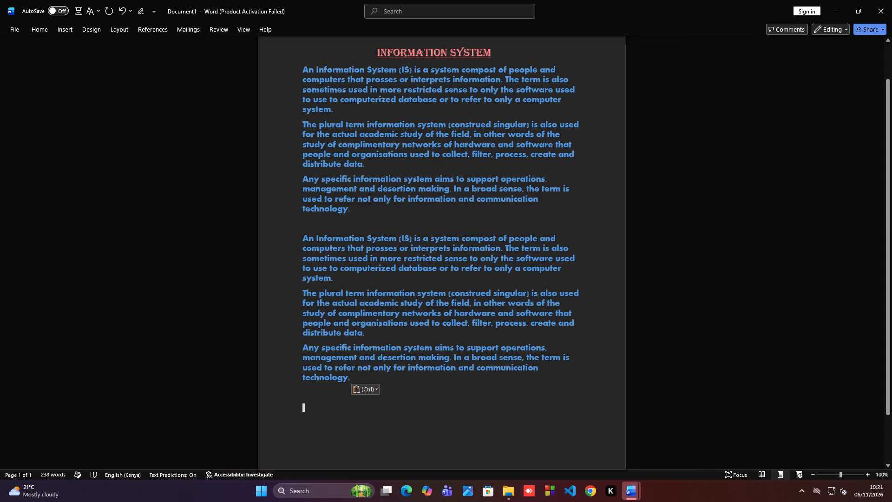
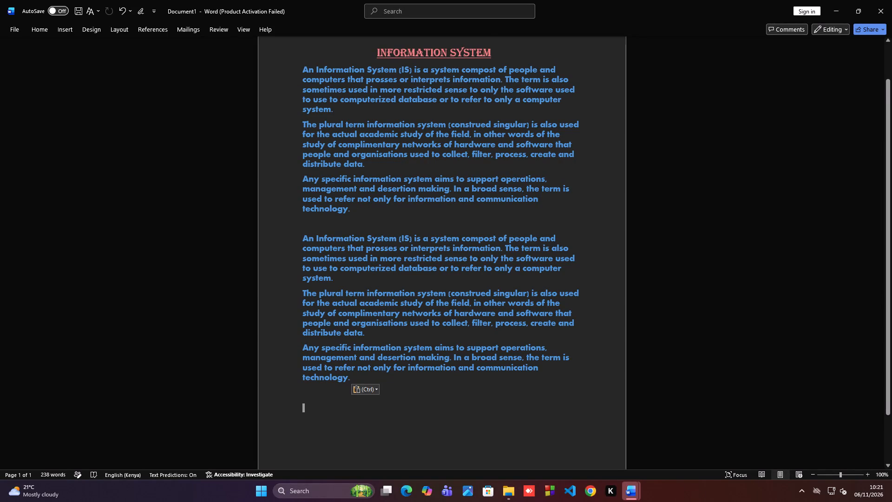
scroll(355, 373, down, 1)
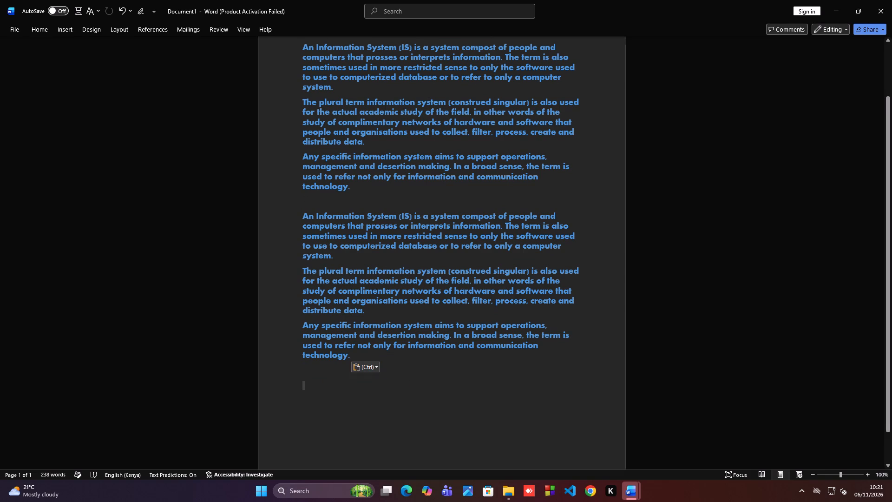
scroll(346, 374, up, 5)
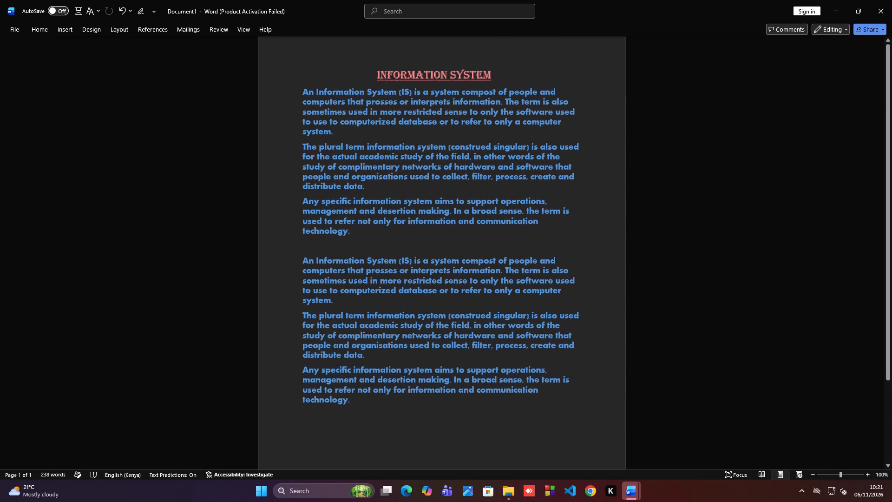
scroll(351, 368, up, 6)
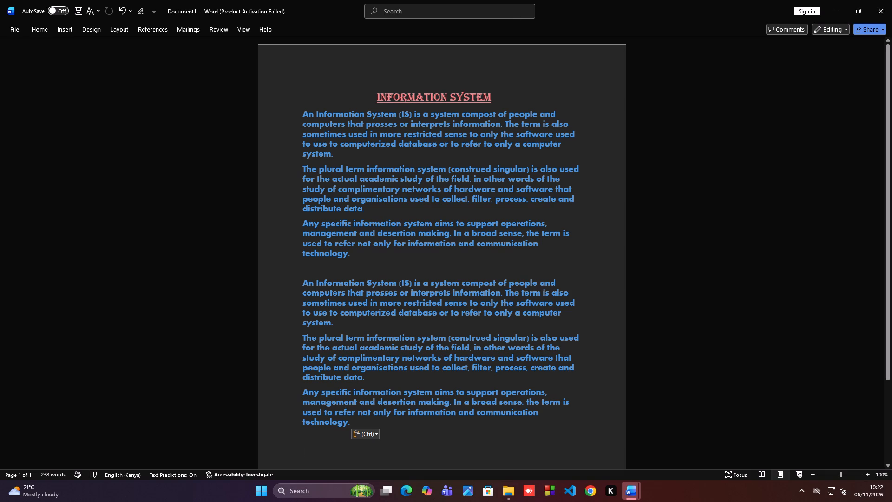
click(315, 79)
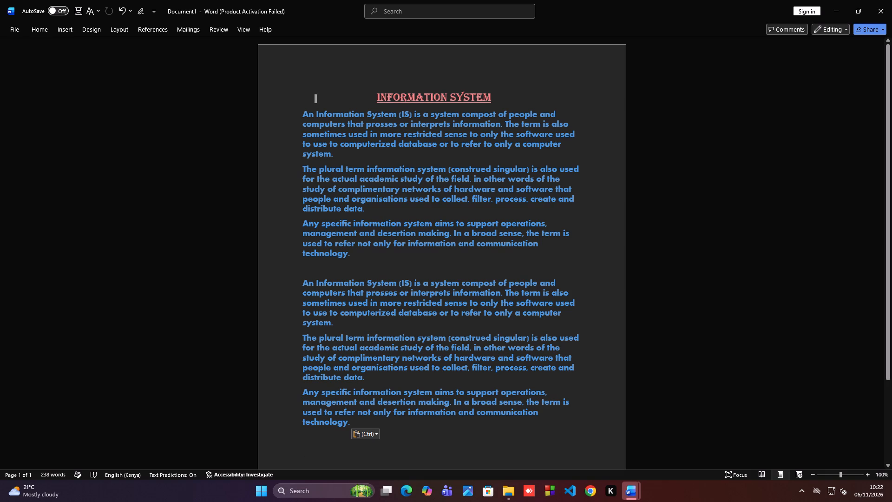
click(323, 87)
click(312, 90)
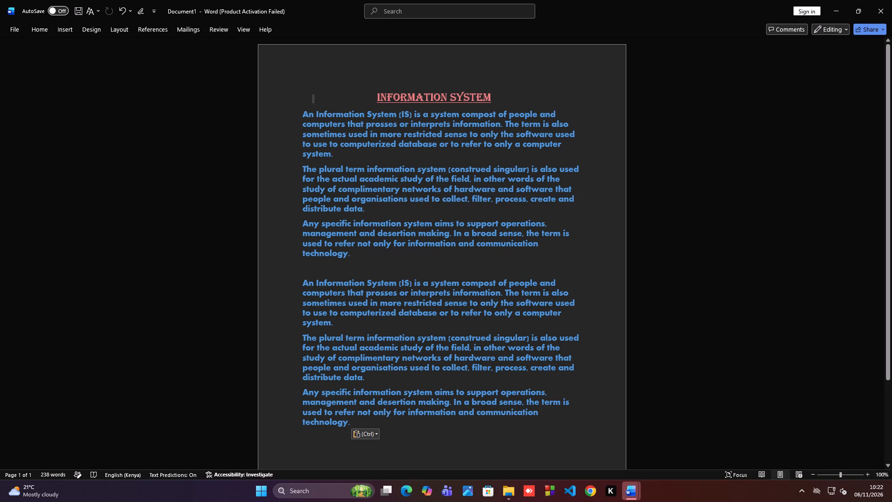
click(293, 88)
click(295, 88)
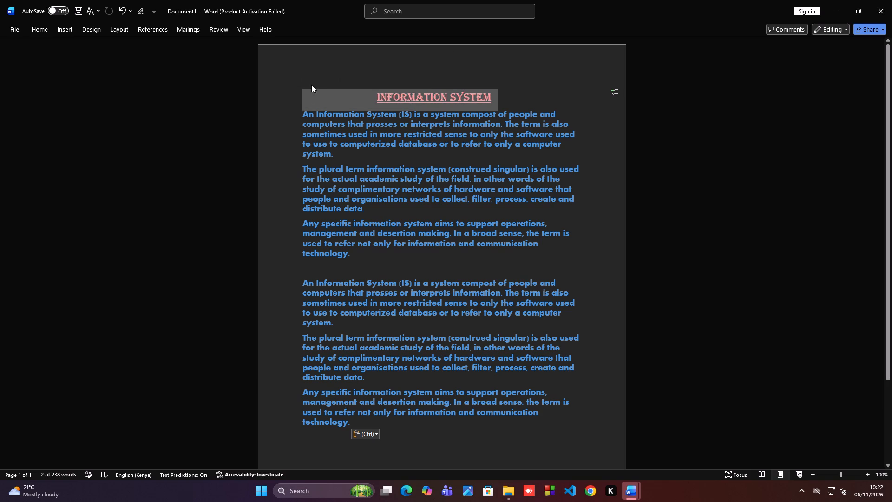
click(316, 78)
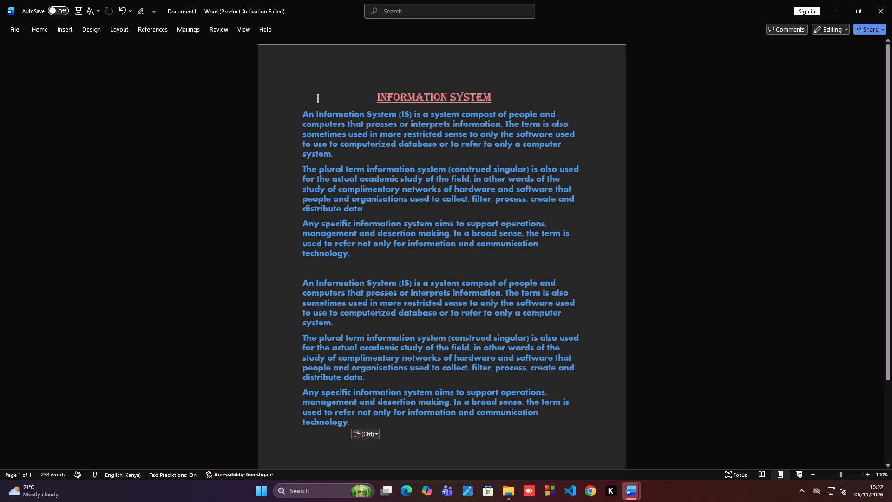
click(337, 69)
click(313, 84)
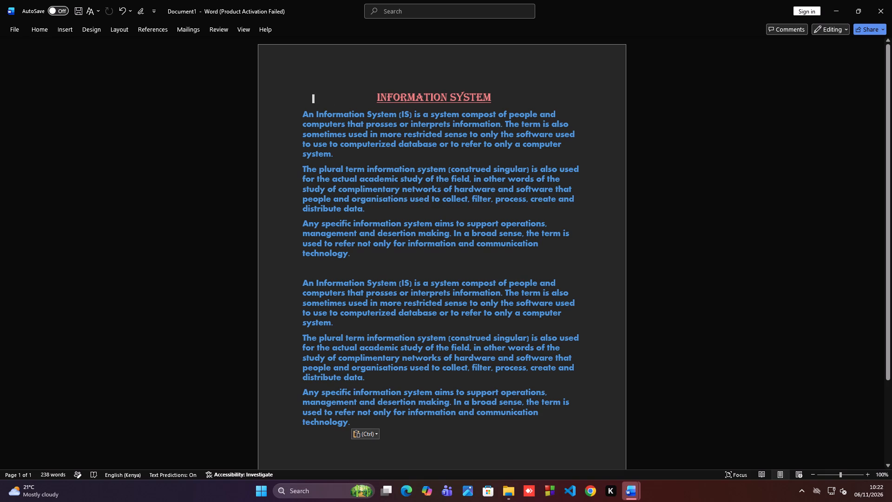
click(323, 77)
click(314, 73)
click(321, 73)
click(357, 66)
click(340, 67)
Insert the date "6,Nov,2026." before the title at the top of the page, on its own line above it.
click(305, 95)
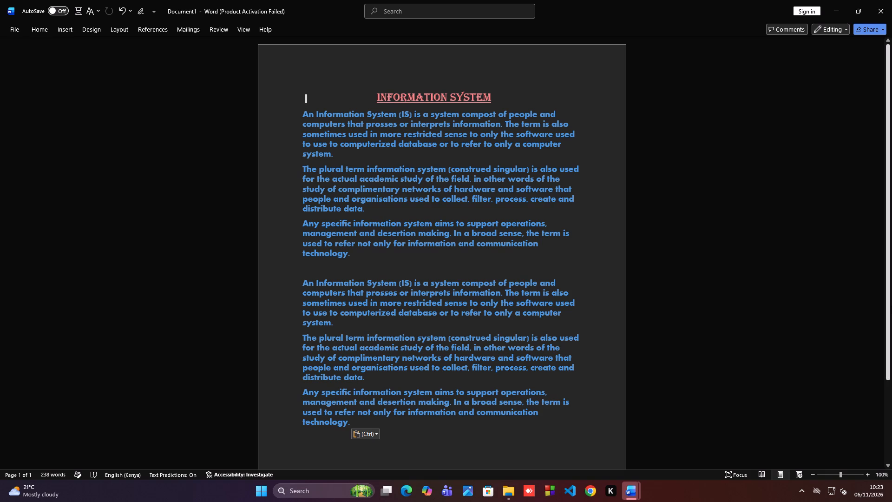
key(6)
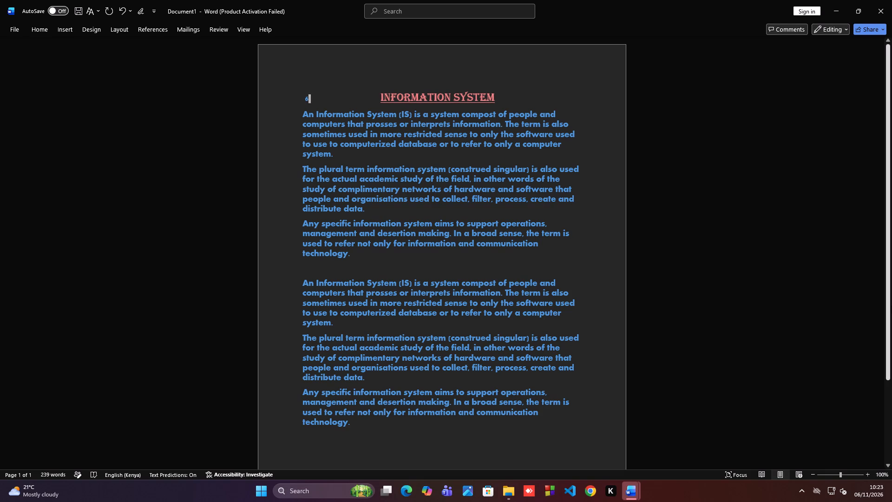
key(comma)
key(n)
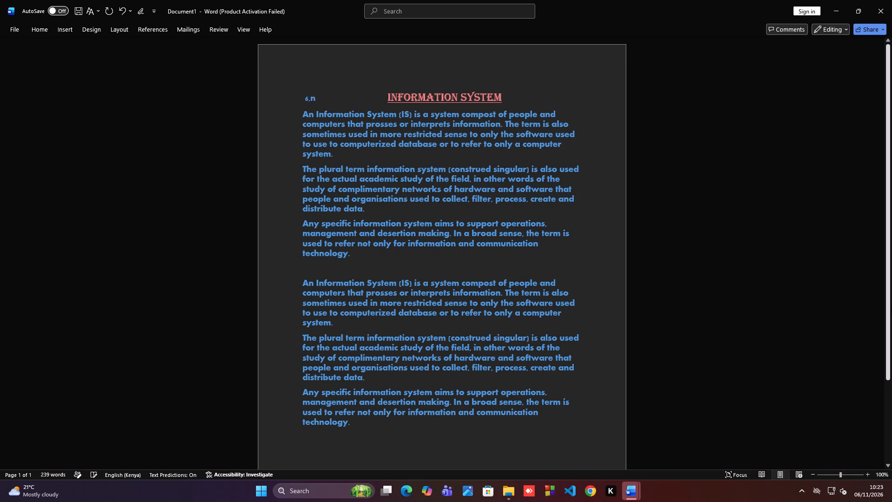
key(BackSpace)
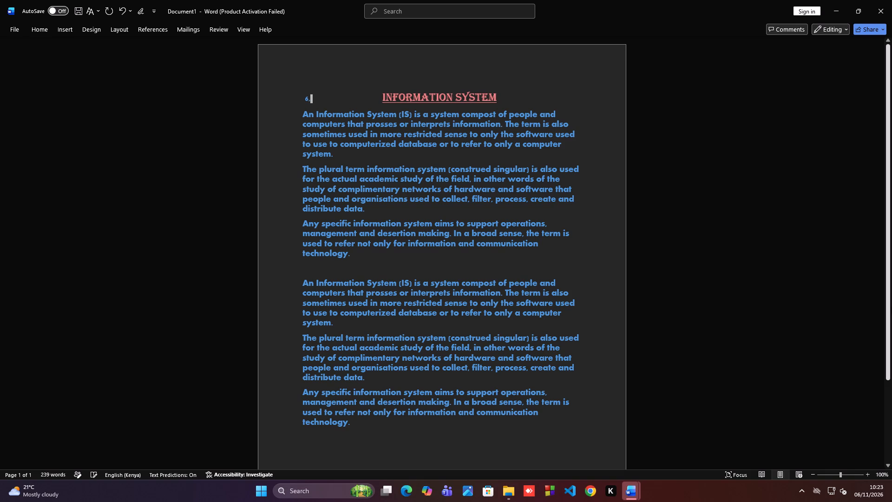
text(NO)
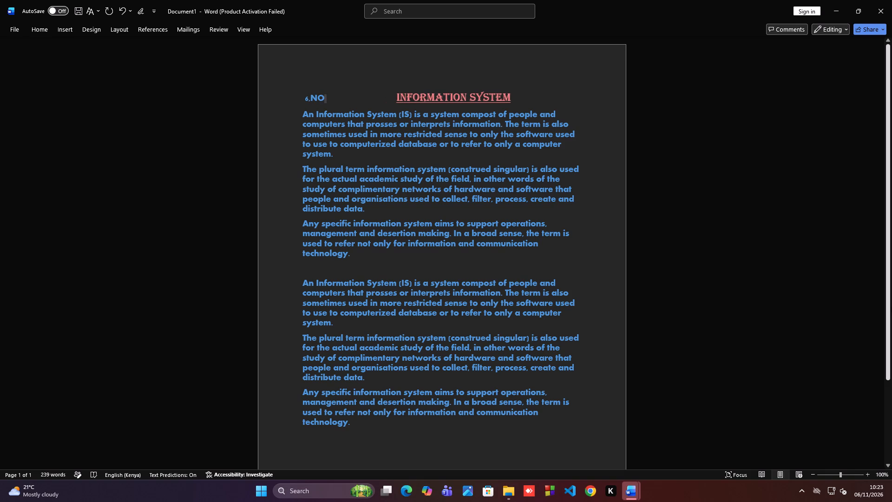
key(v)
key(BackSpace)
key(BackSpace)
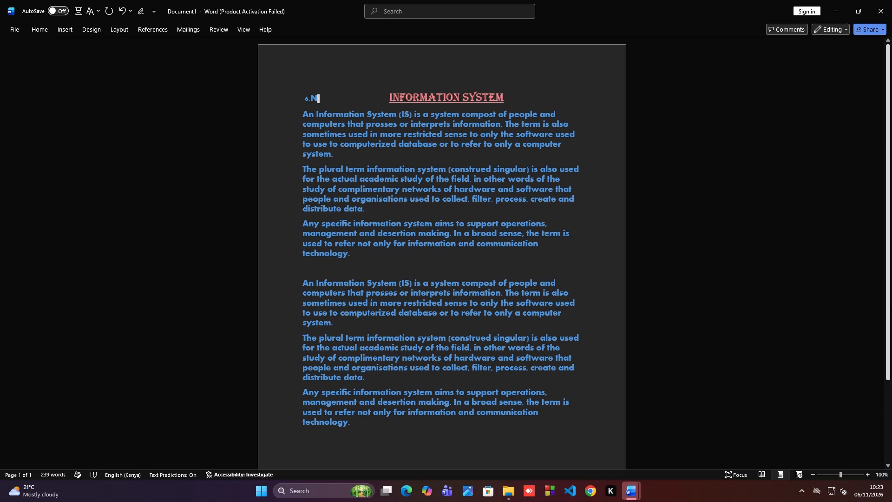
key(o)
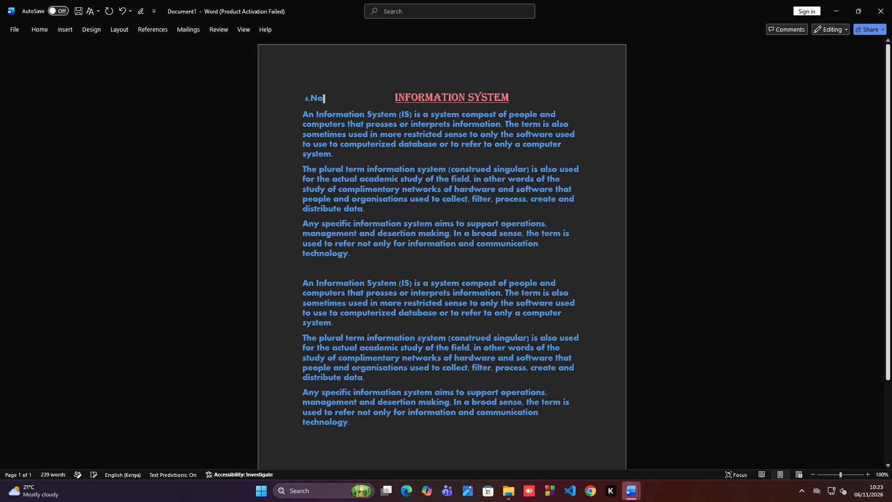
key(v)
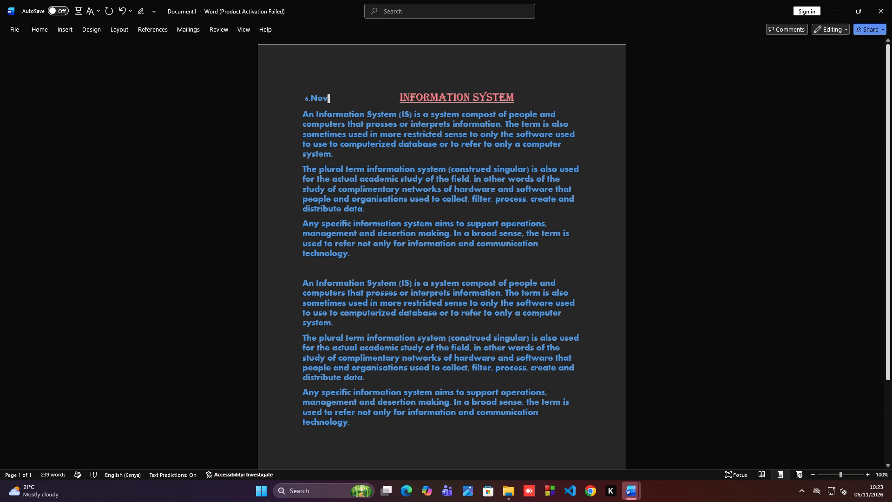
key(comma)
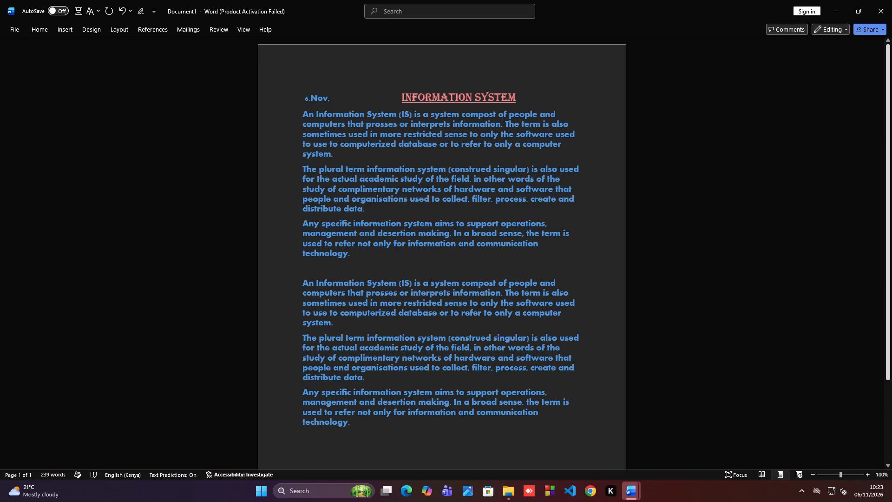
text(2026)
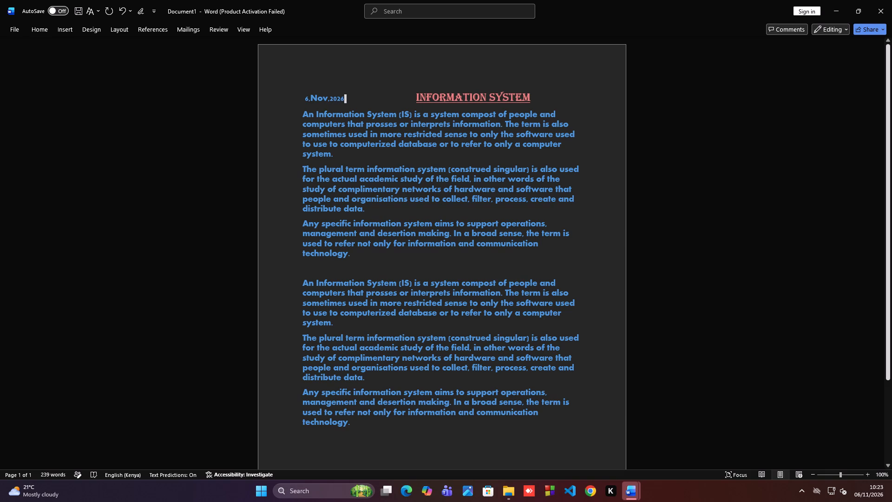
key(period)
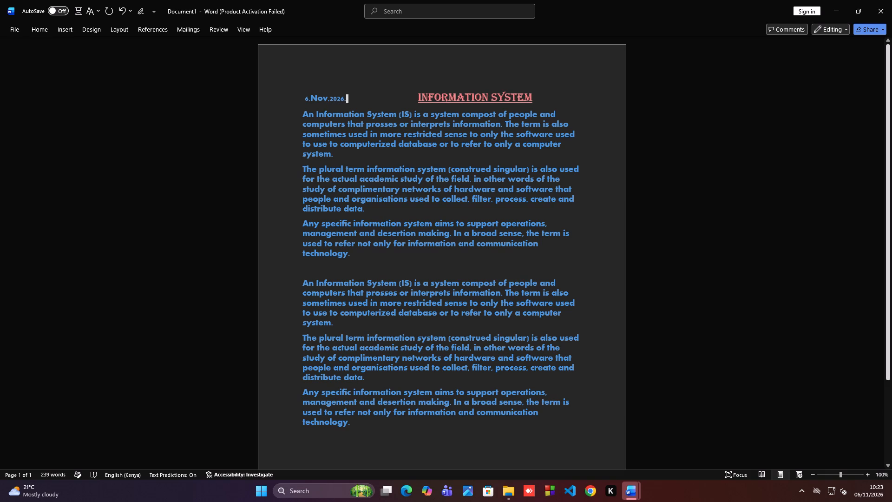
key(Return)
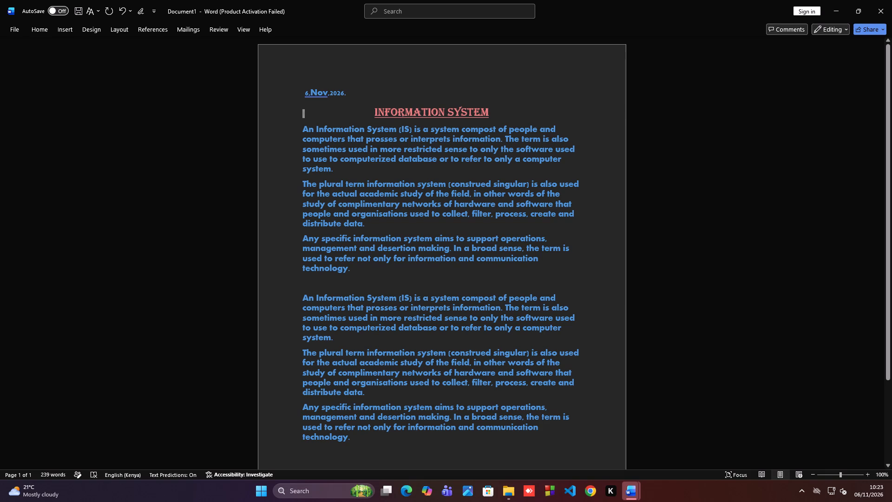
Apply the suggested proofing correction to the start of the date so it reads "6, Nov", and place the cursor at the date's end.
click(305, 92)
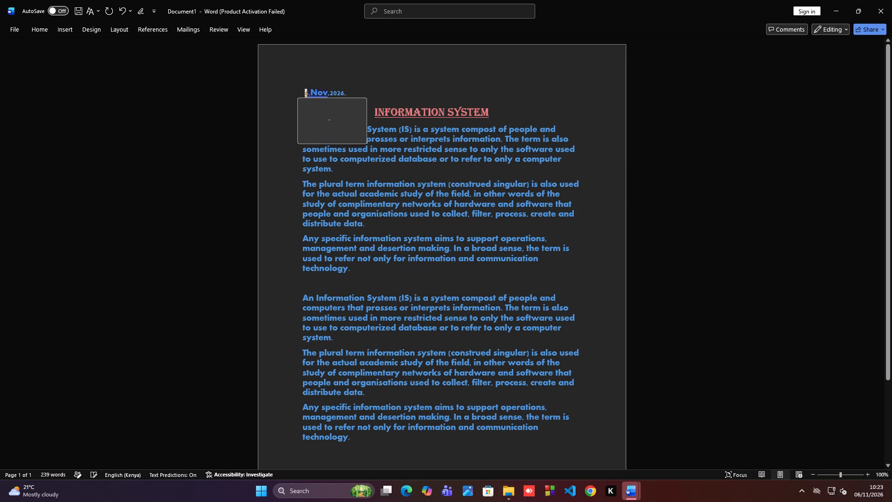
click(316, 130)
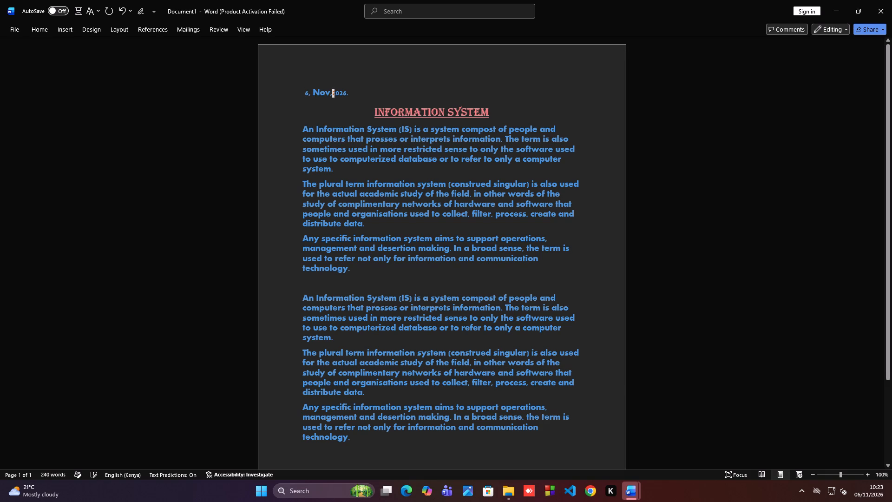
click(353, 92)
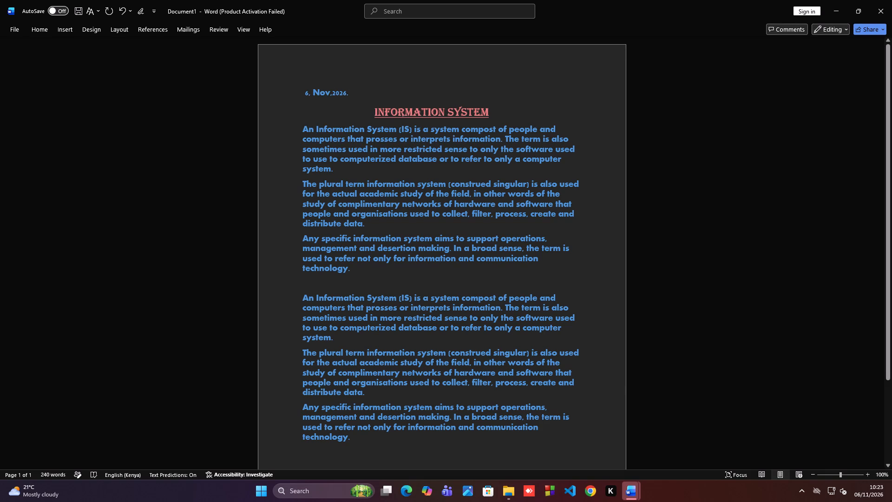
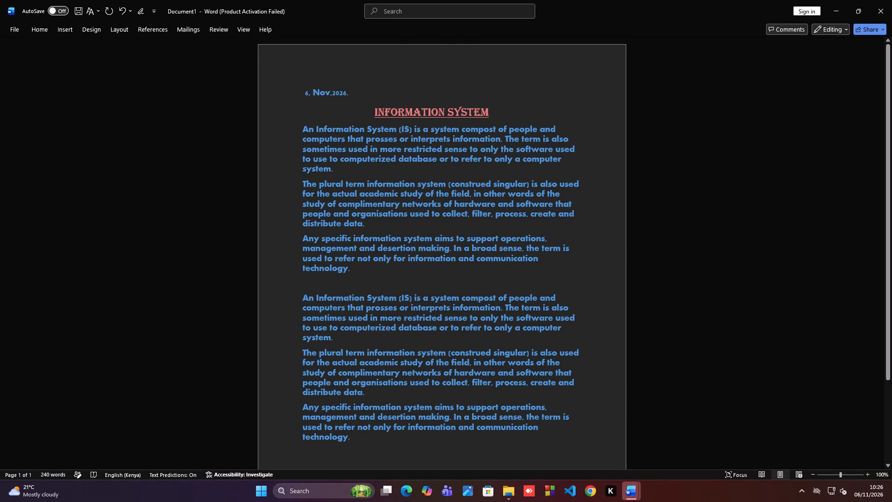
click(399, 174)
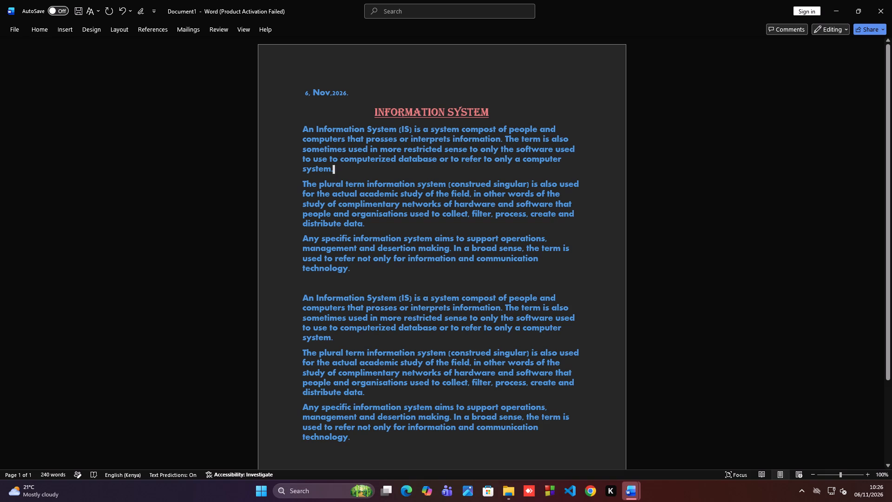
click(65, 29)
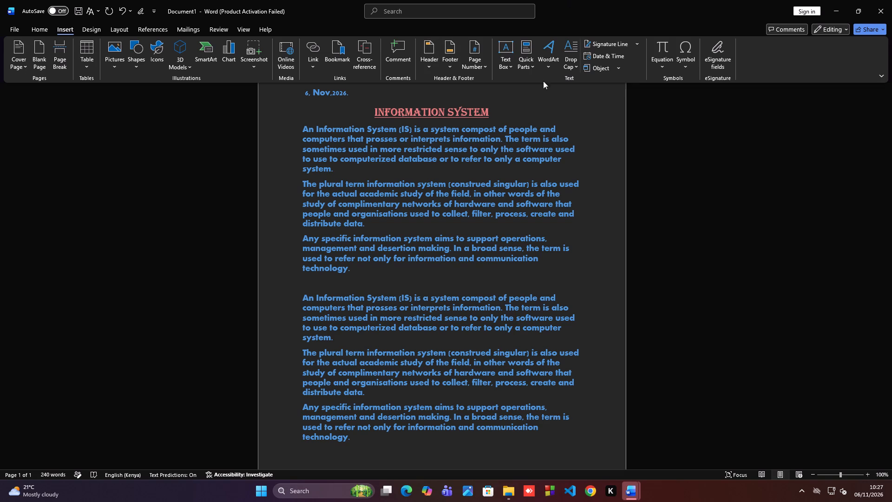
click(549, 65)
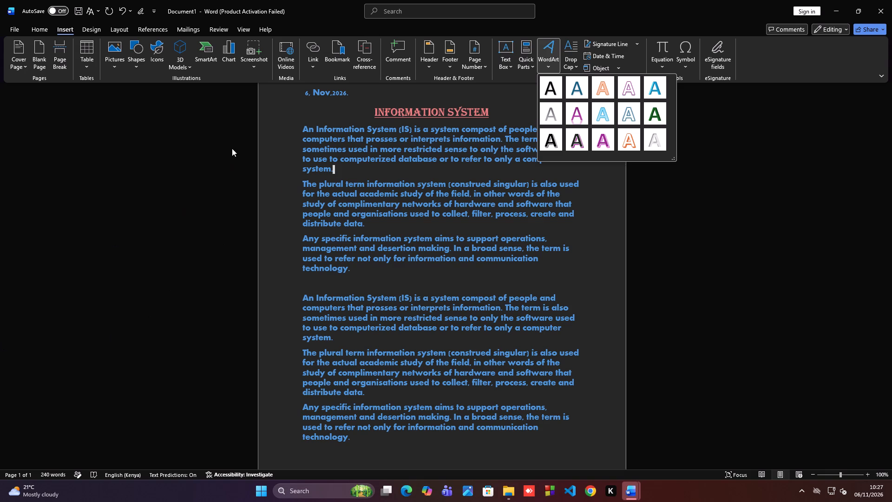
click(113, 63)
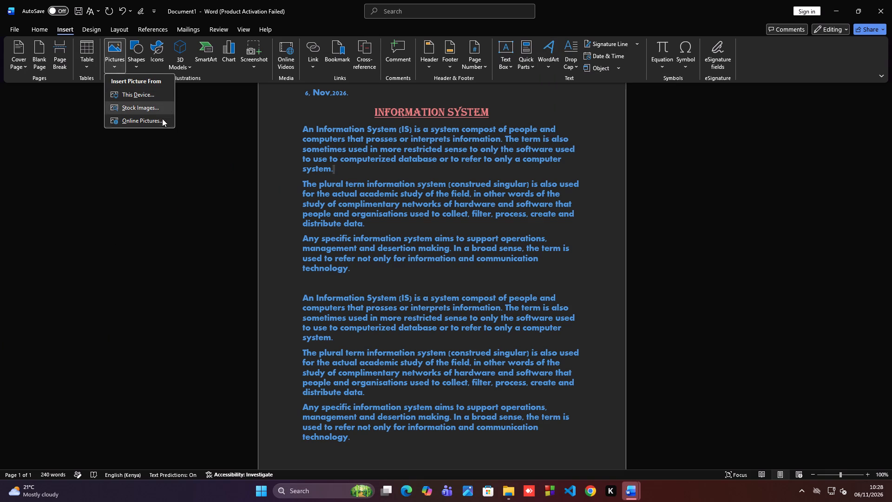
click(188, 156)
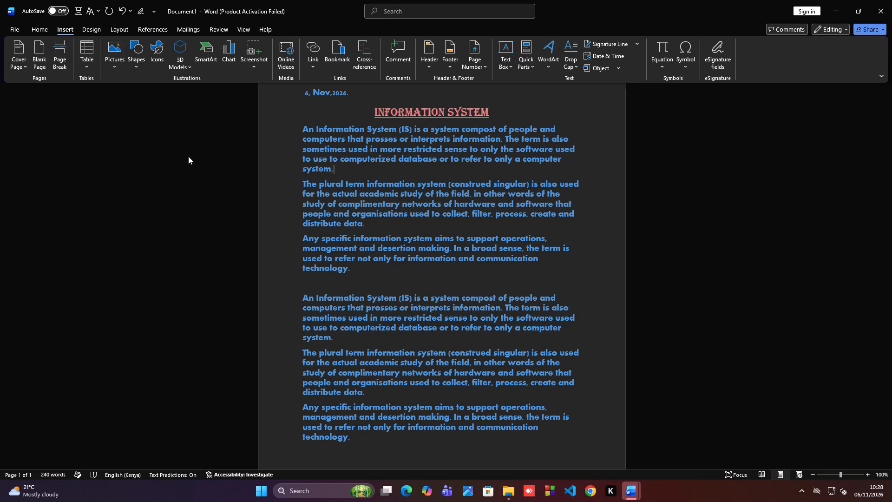
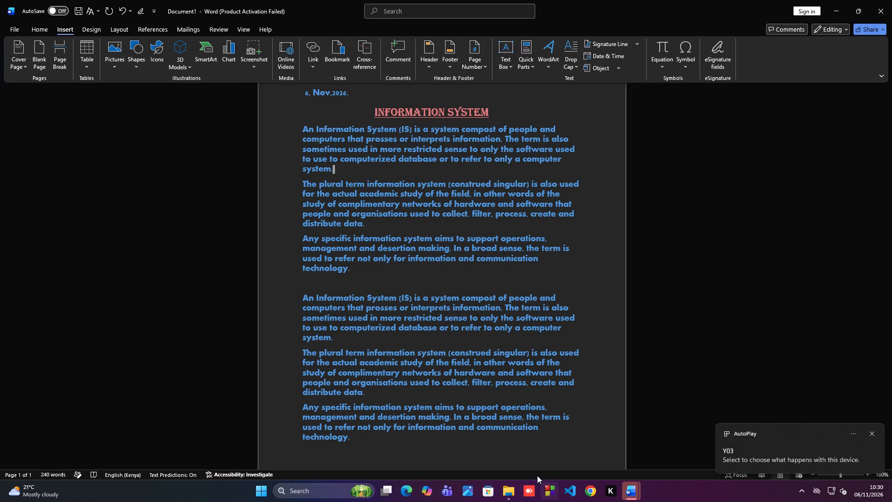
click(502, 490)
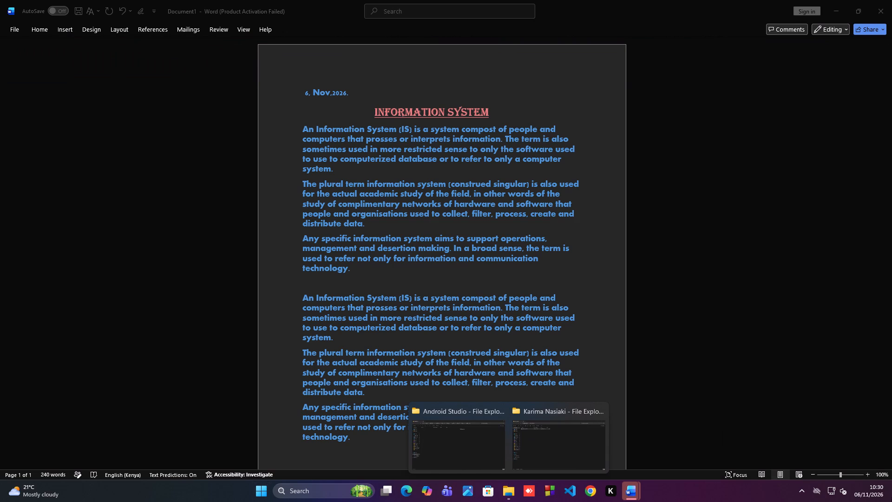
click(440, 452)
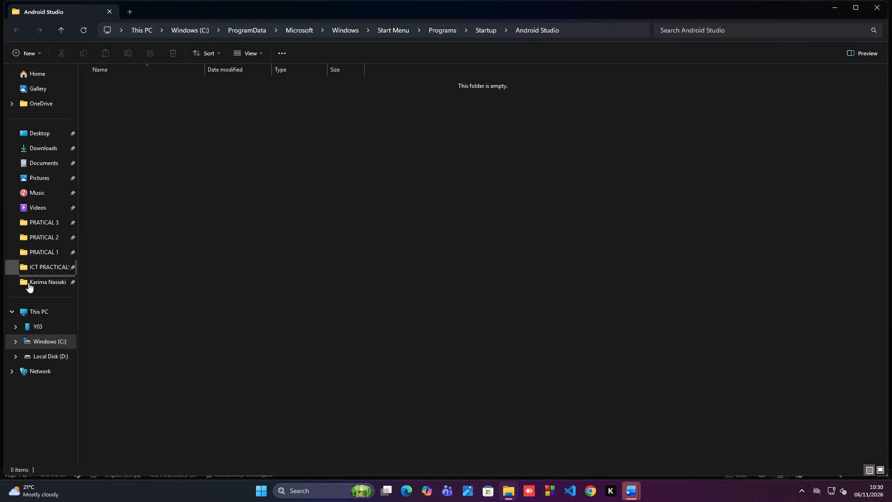
Browse from This PC into the Y03 phone's internal storage and open its Pictures folder.
double_click(52, 313)
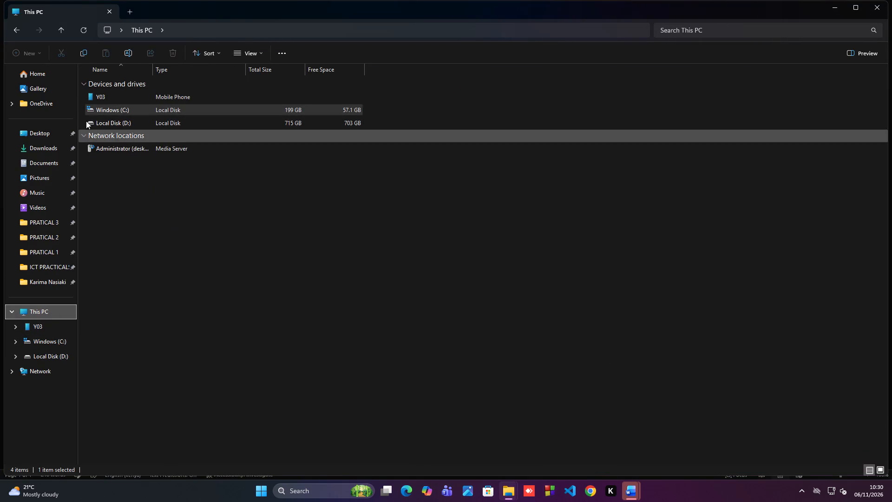
click(112, 94)
click(112, 91)
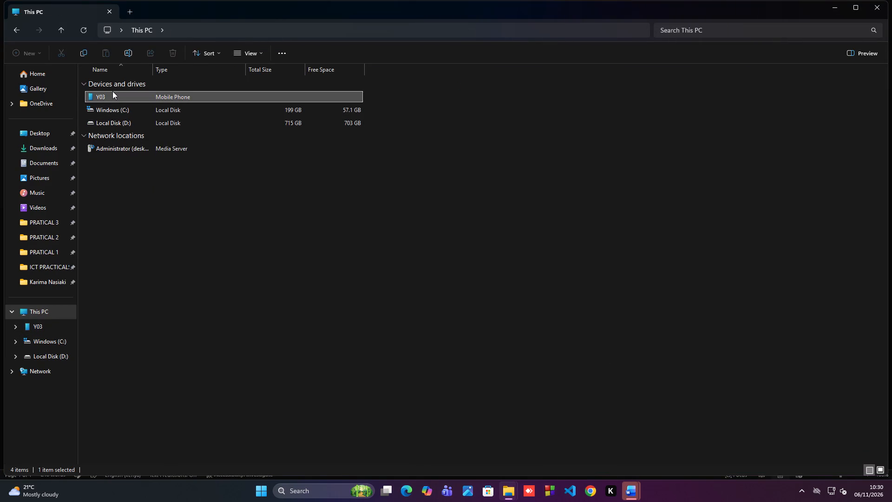
double_click(158, 95)
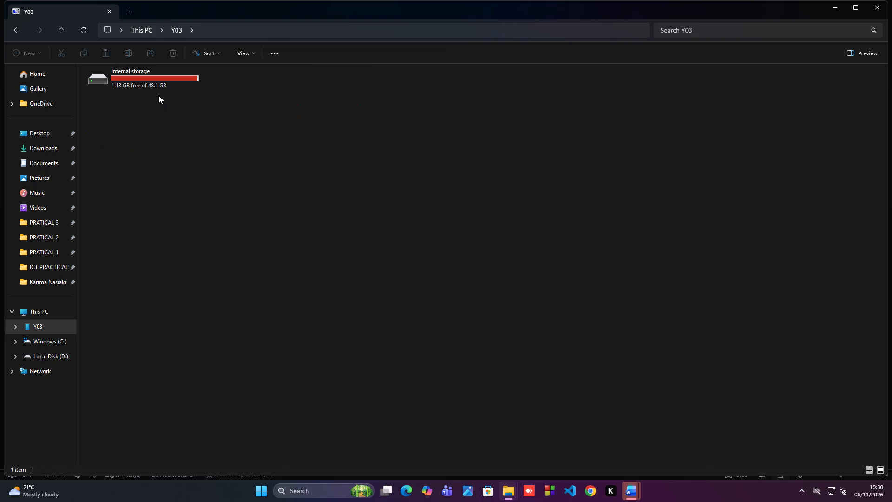
double_click(154, 83)
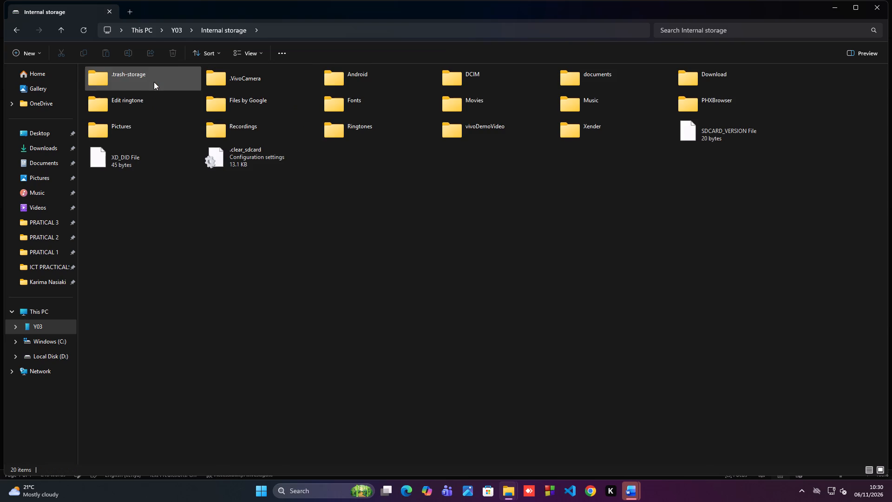
double_click(119, 127)
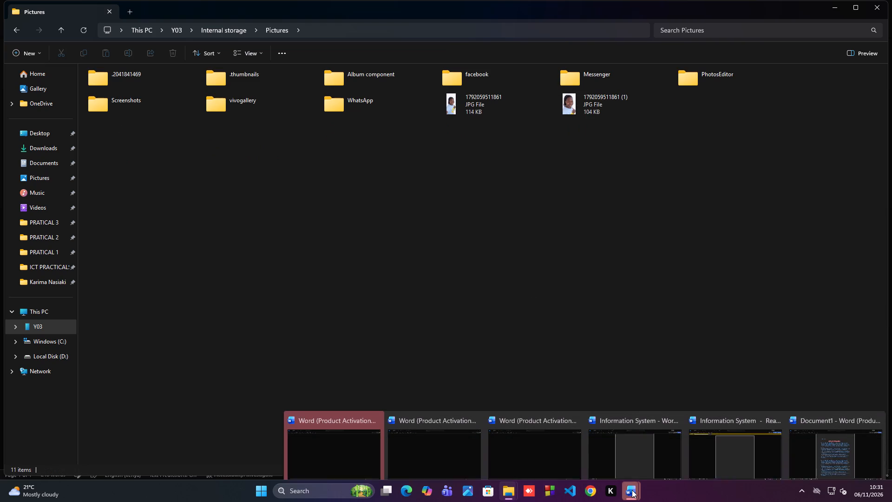
Switch back to the Document1 window in Word.
click(836, 441)
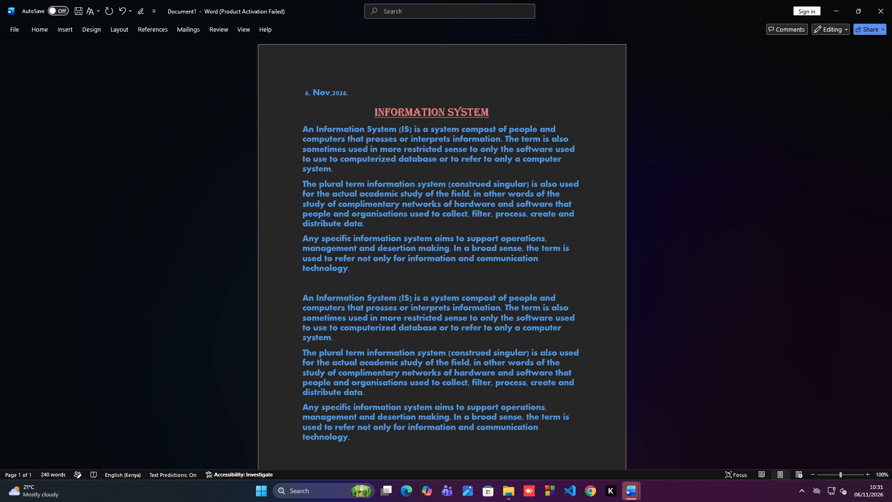
Place the insertion point at the end of the first body paragraph, after "computer system.".
click(311, 175)
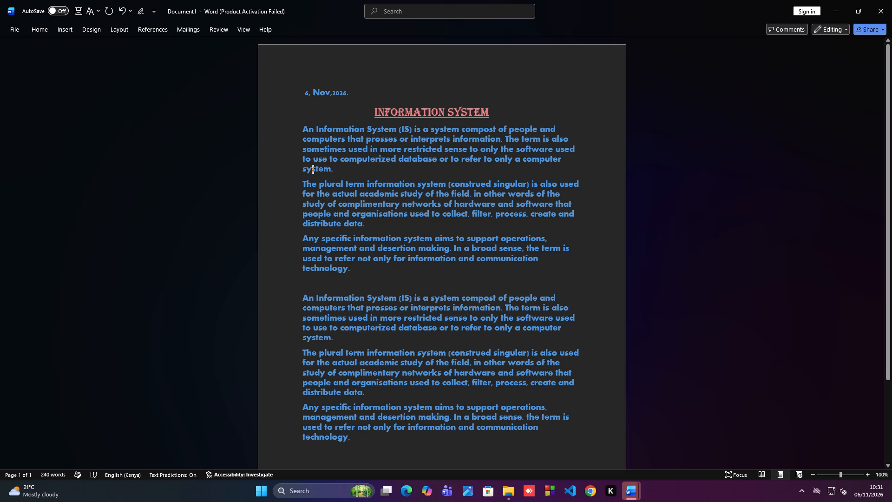
click(337, 172)
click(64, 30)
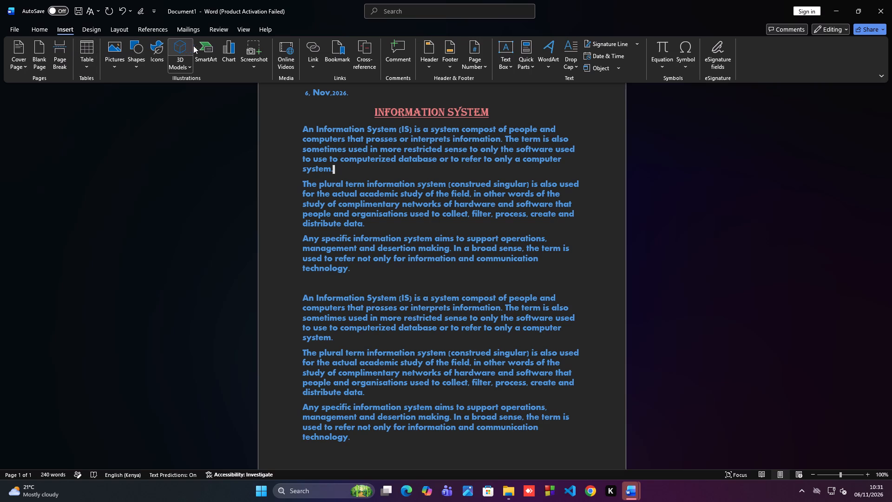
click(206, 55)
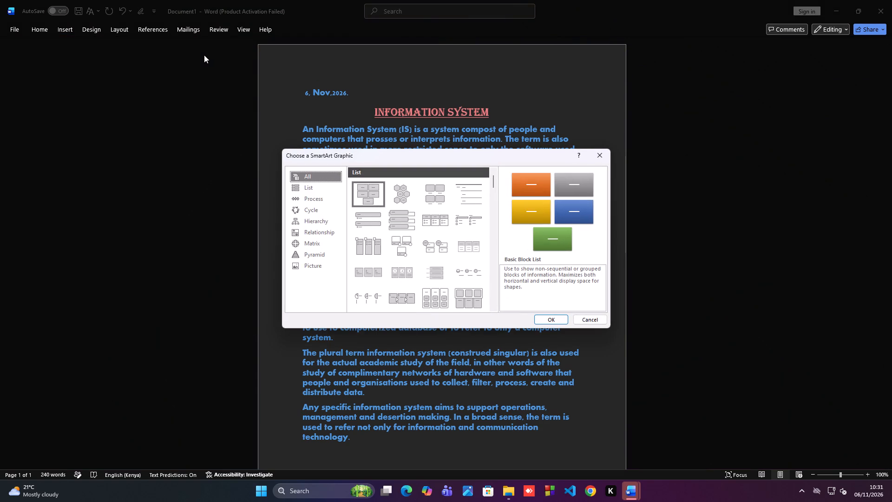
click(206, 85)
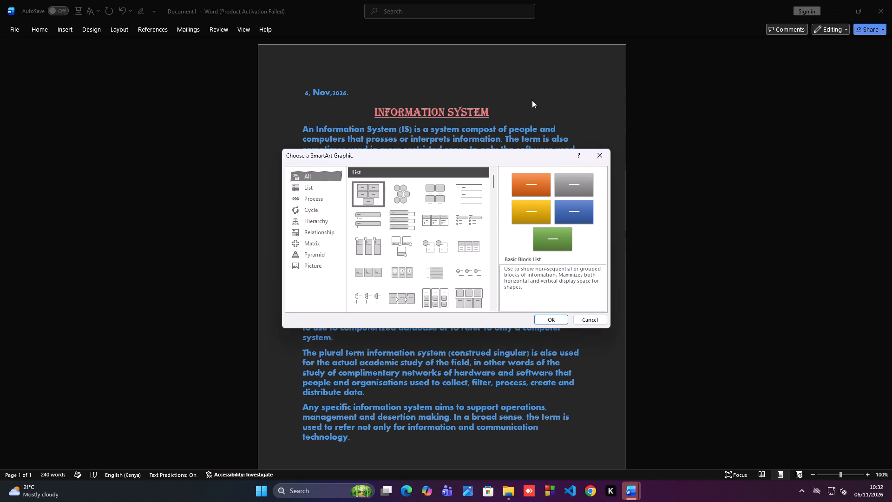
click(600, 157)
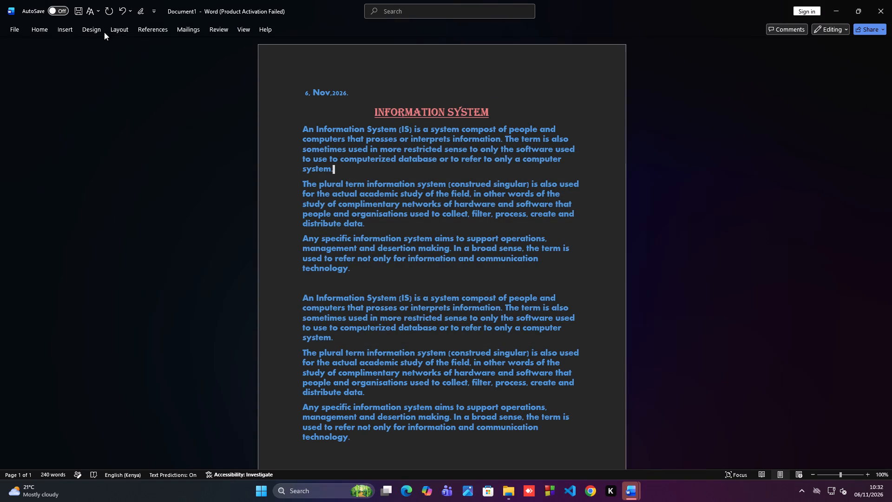
Insert a Snapshot Picture List SmartArt graphic from the Picture category after the first body paragraph.
click(66, 29)
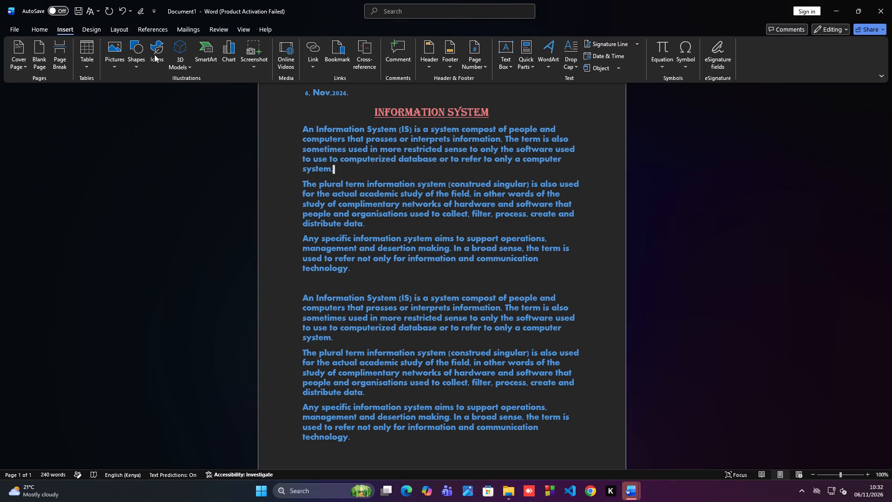
click(204, 56)
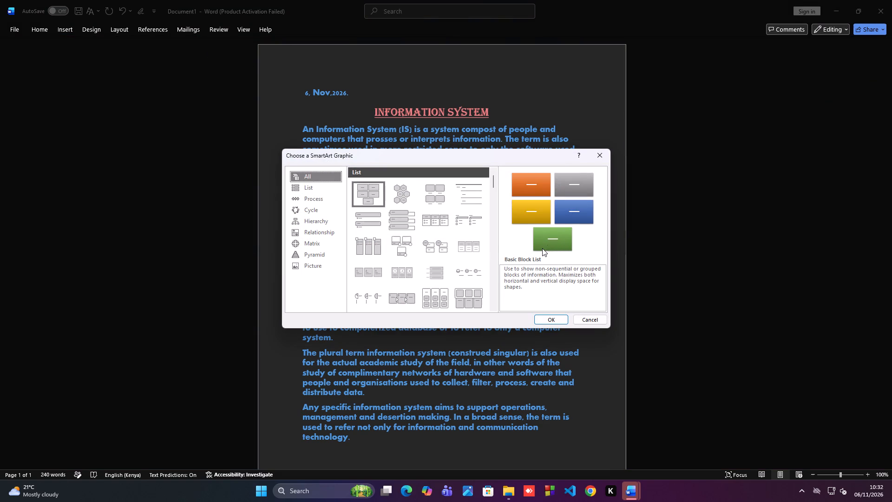
scroll(542, 248, down, 4)
scroll(431, 251, down, 4)
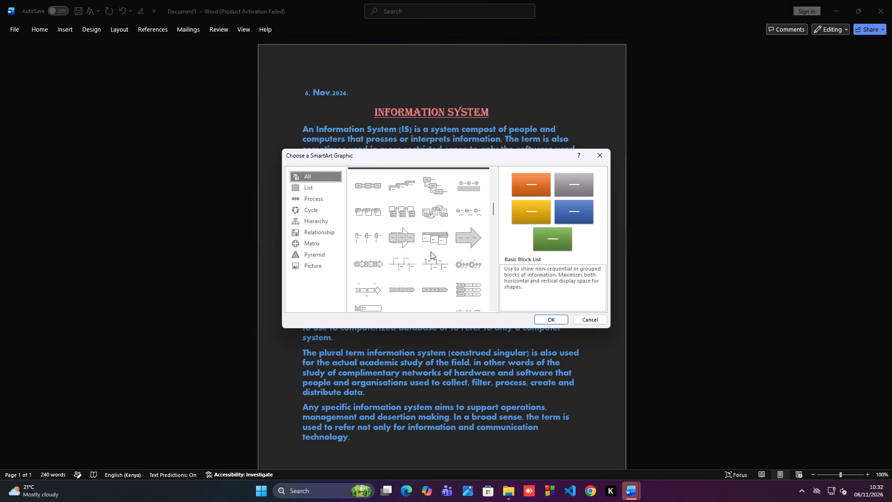
scroll(428, 251, down, 5)
scroll(427, 246, up, 1)
scroll(427, 246, down, 1)
scroll(427, 246, up, 5)
scroll(427, 246, down, 1)
scroll(427, 246, up, 5)
scroll(427, 246, down, 1)
scroll(427, 246, up, 10)
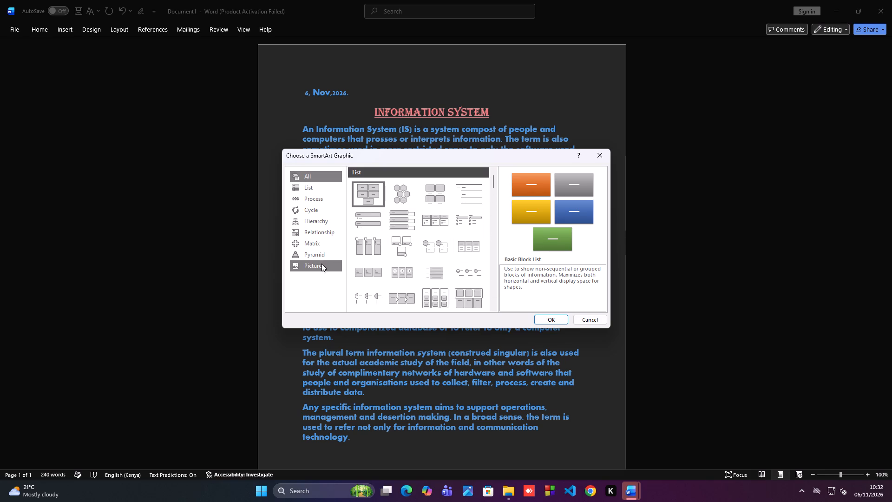
click(321, 264)
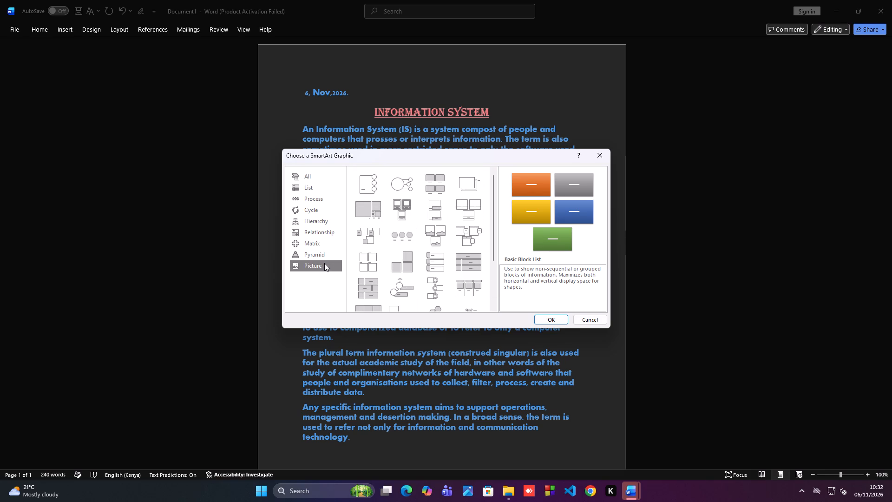
click(324, 263)
scroll(439, 217, down, 3)
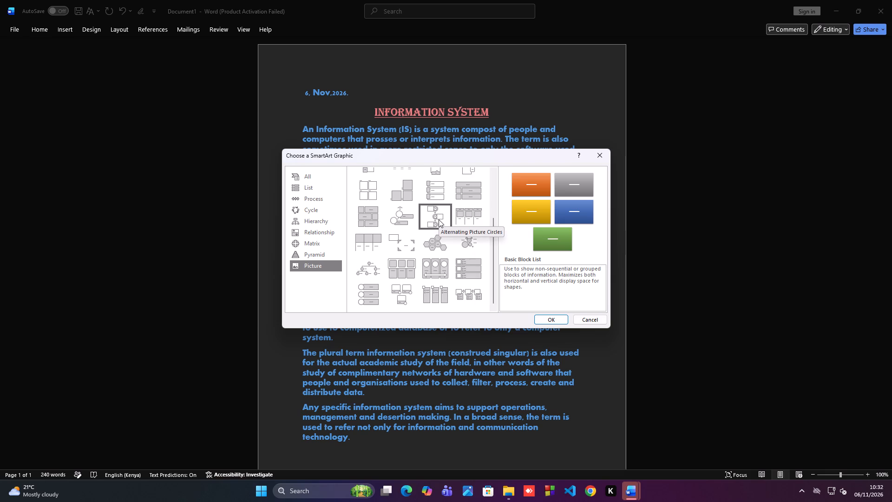
scroll(439, 219, down, 3)
scroll(439, 219, up, 9)
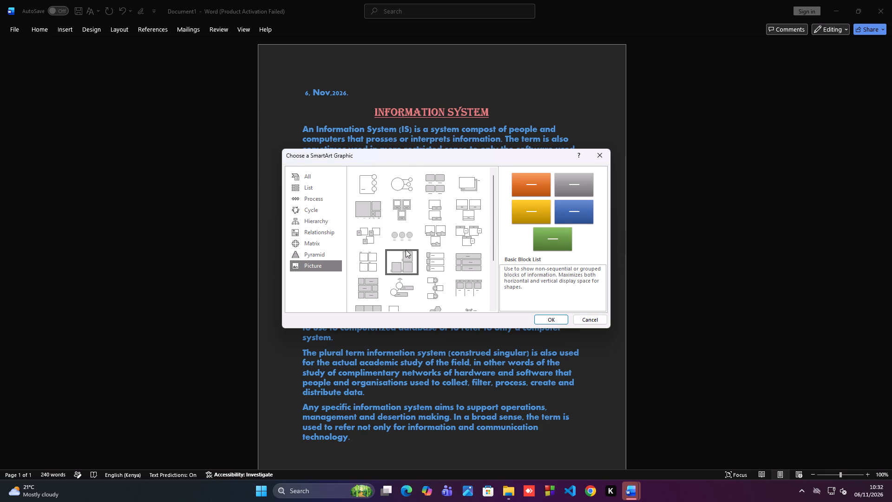
scroll(406, 250, down, 10)
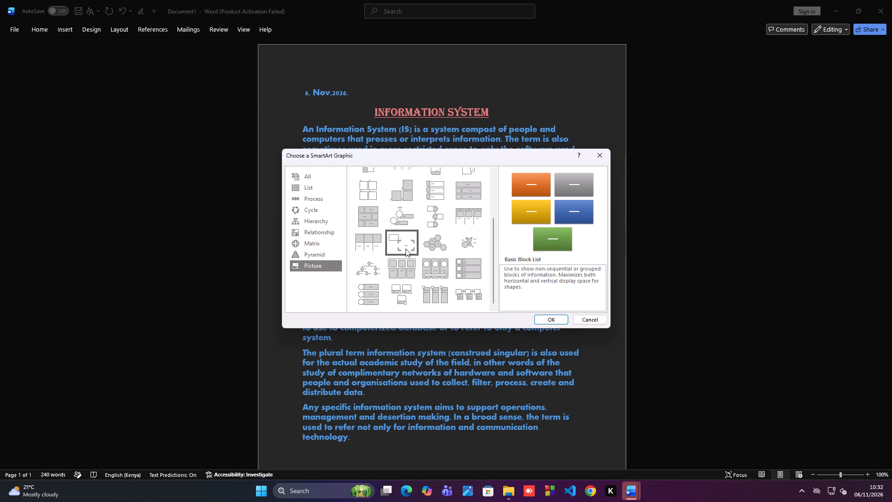
scroll(406, 249, up, 5)
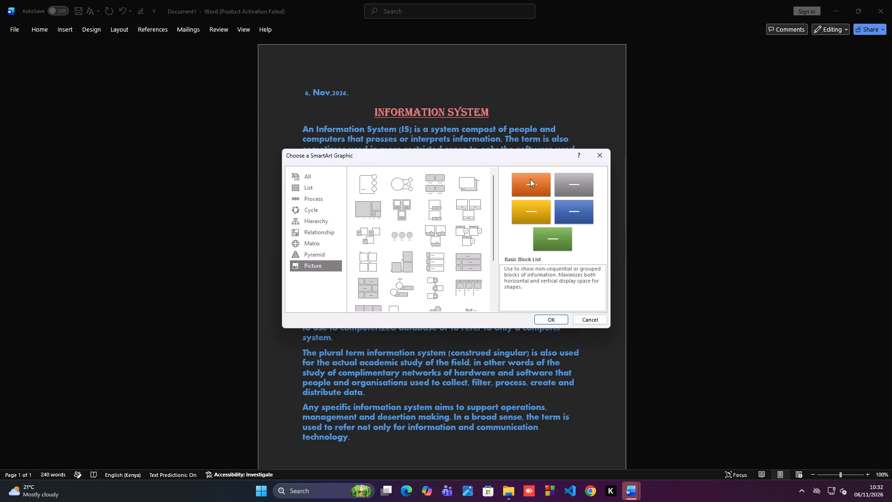
click(462, 178)
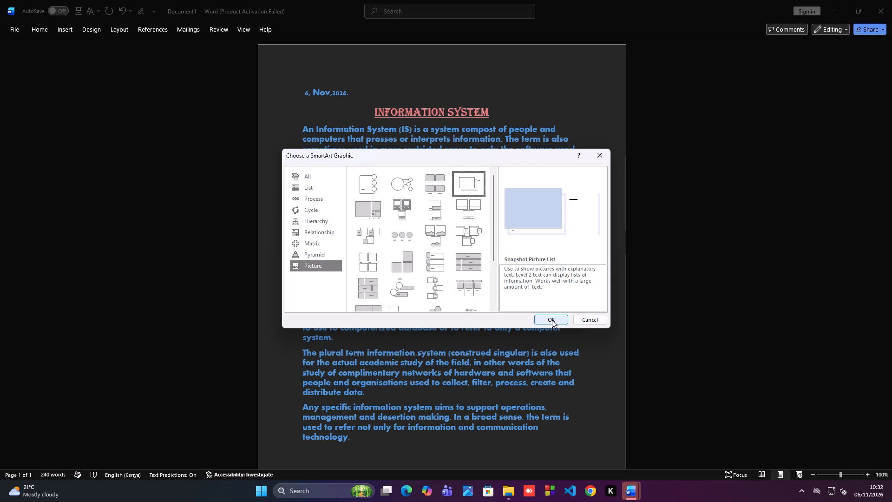
click(552, 320)
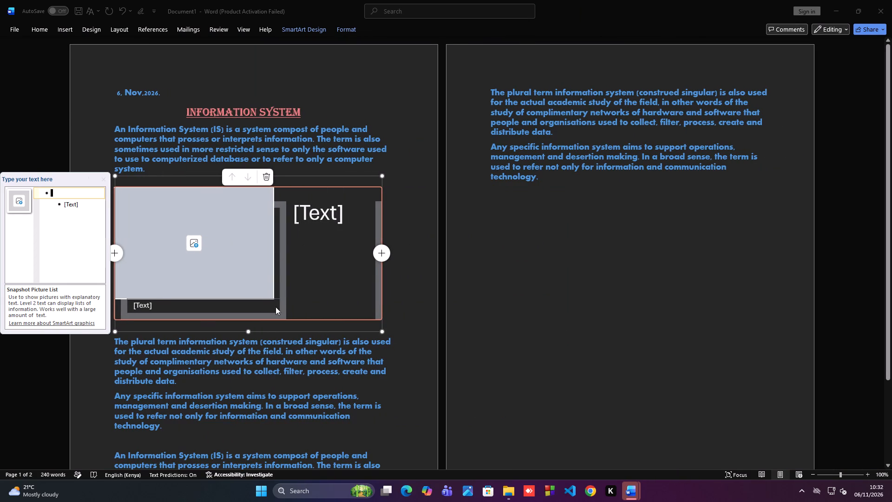
Browse the stock images for a picture to fill the SmartArt graphic's picture placeholder.
click(195, 243)
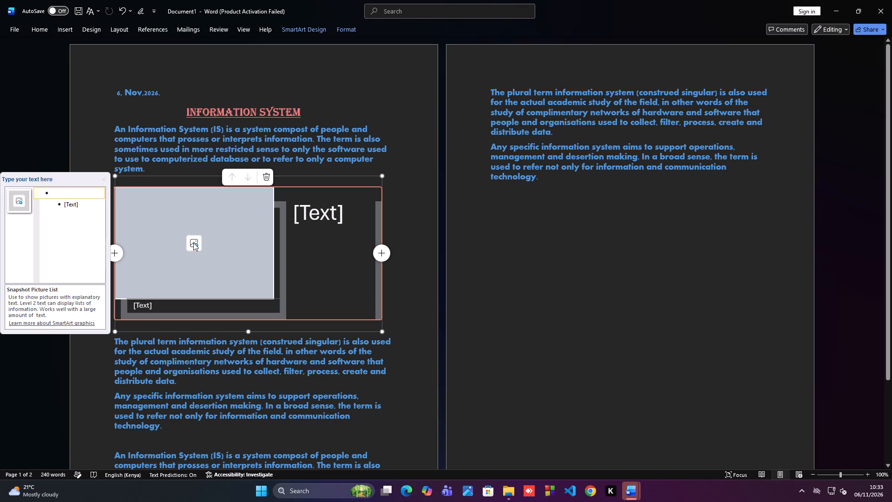
click(194, 241)
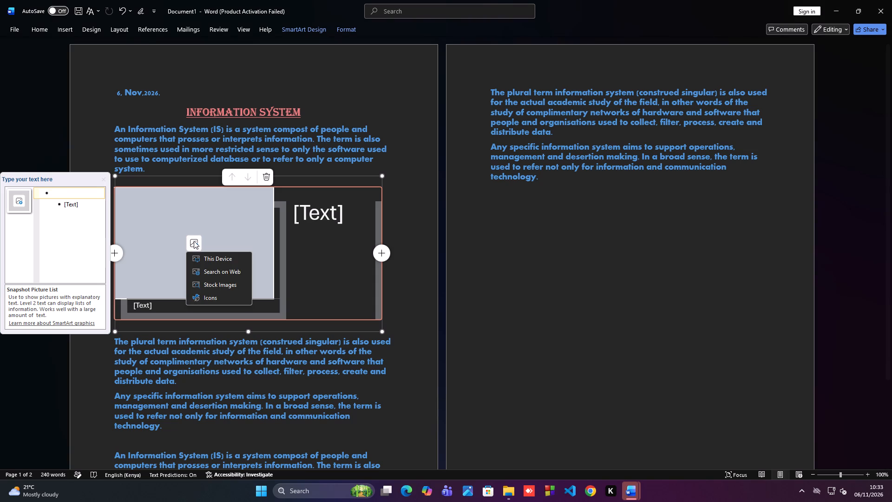
click(222, 283)
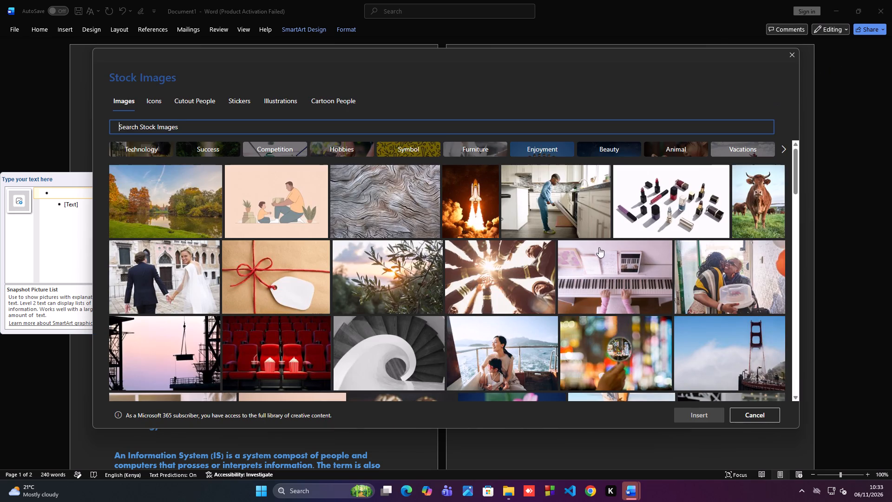
scroll(562, 261, down, 10)
scroll(565, 258, up, 3)
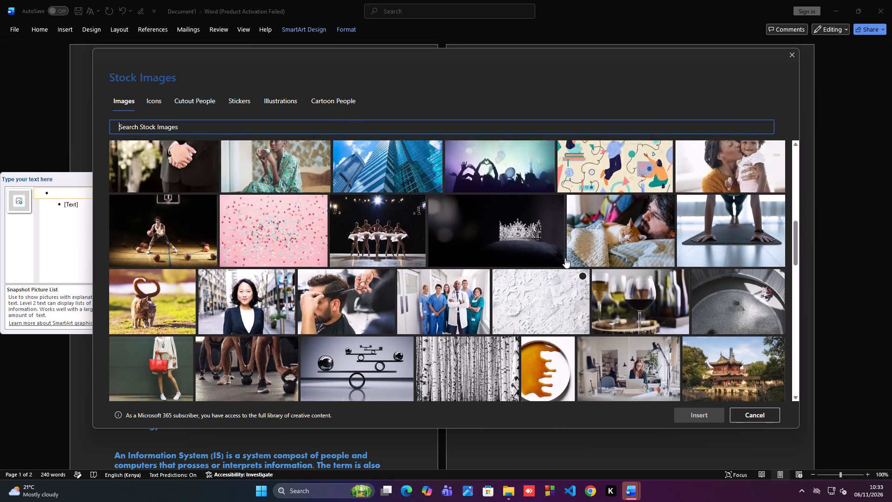
scroll(565, 258, up, 3)
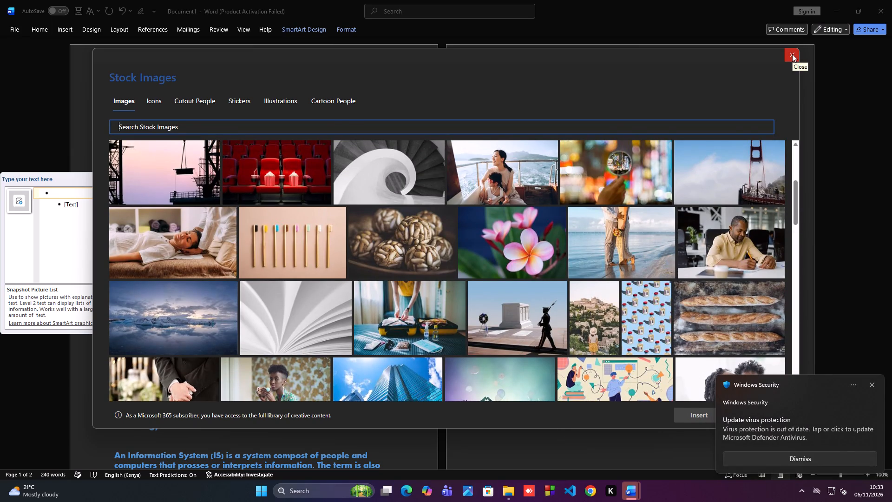
click(792, 54)
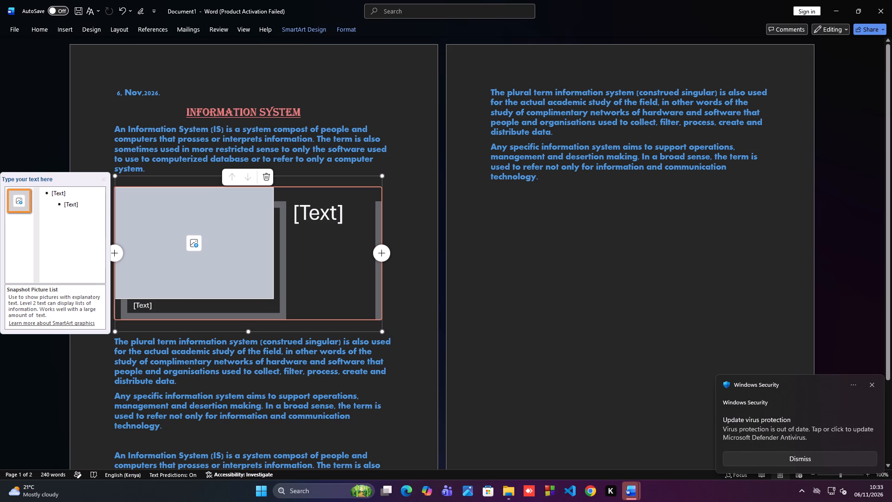
scroll(68, 254, down, 3)
scroll(33, 202, up, 1)
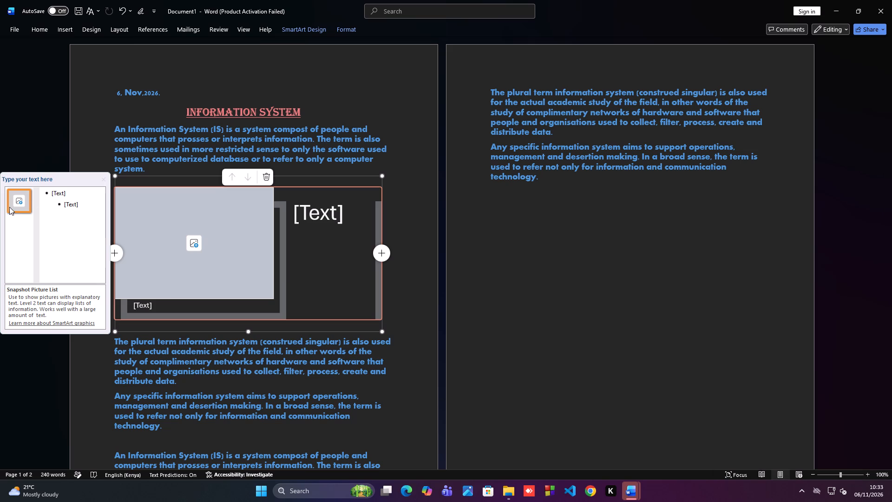
click(24, 201)
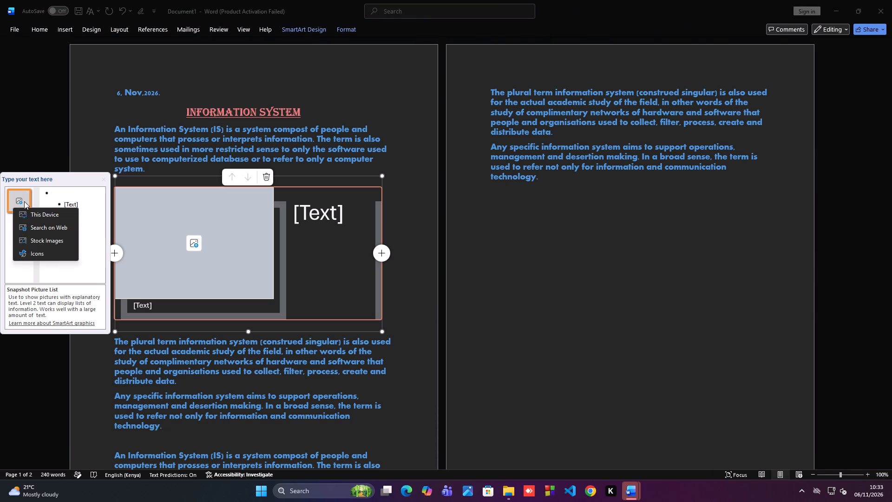
click(189, 244)
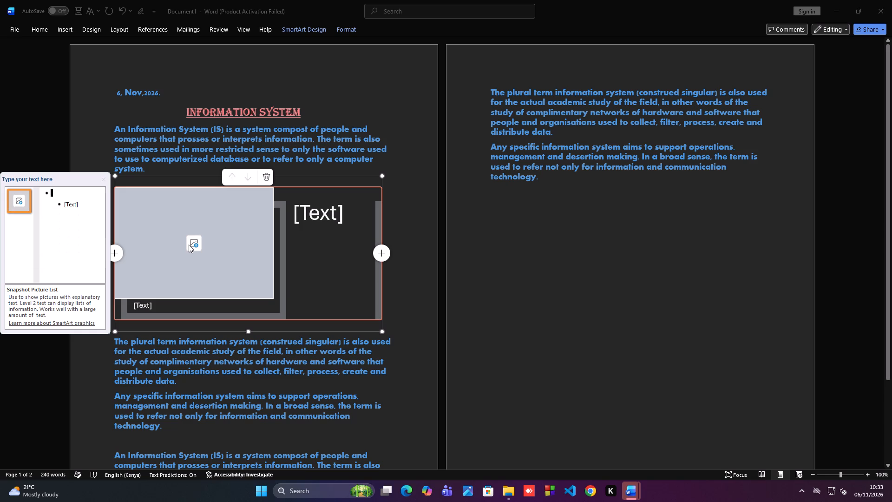
click(191, 242)
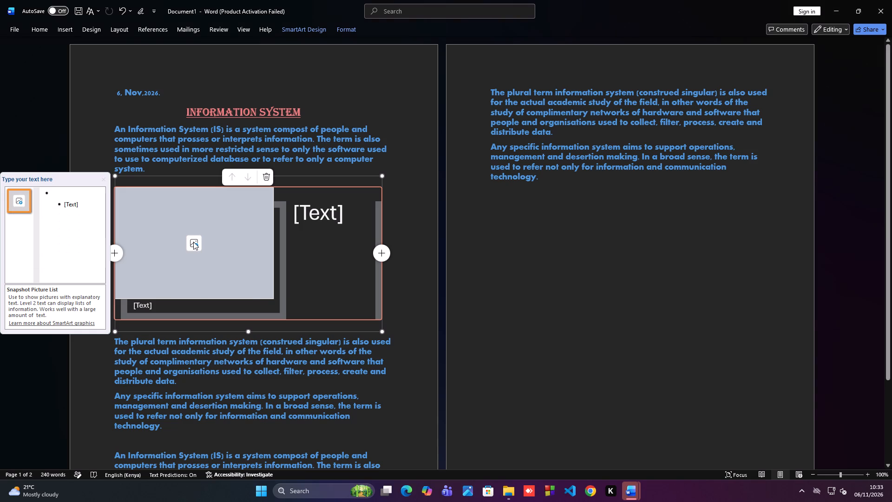
click(193, 242)
click(215, 257)
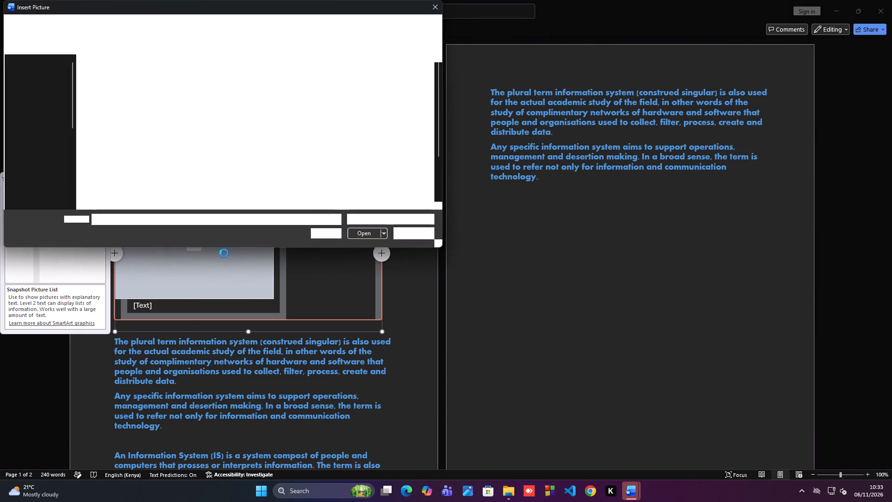
scroll(33, 120, down, 3)
scroll(33, 120, up, 1)
scroll(33, 120, down, 7)
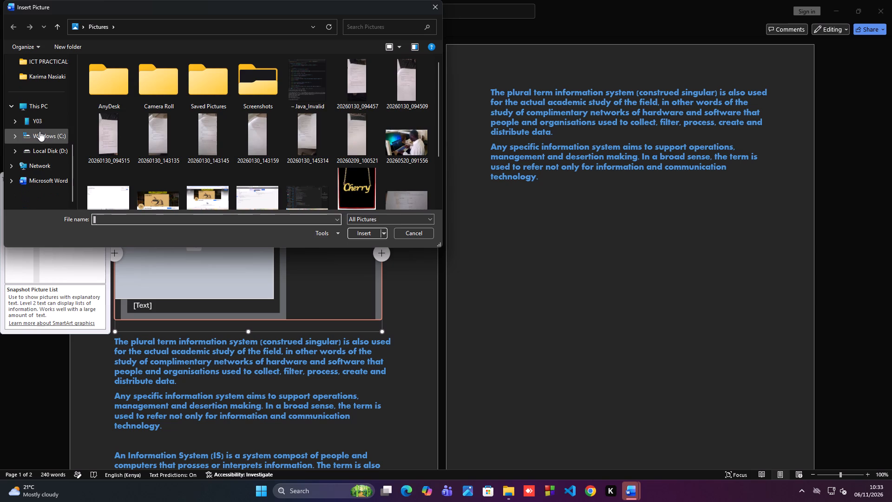
double_click(44, 106)
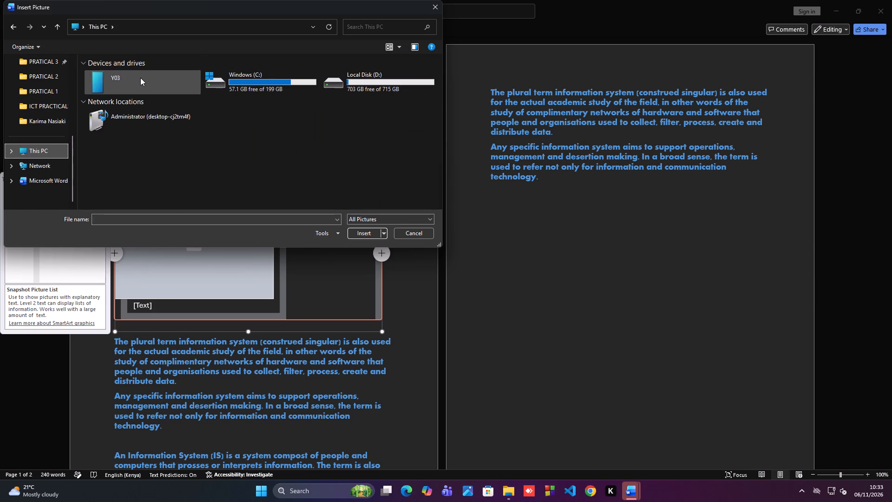
double_click(140, 78)
double_click(149, 75)
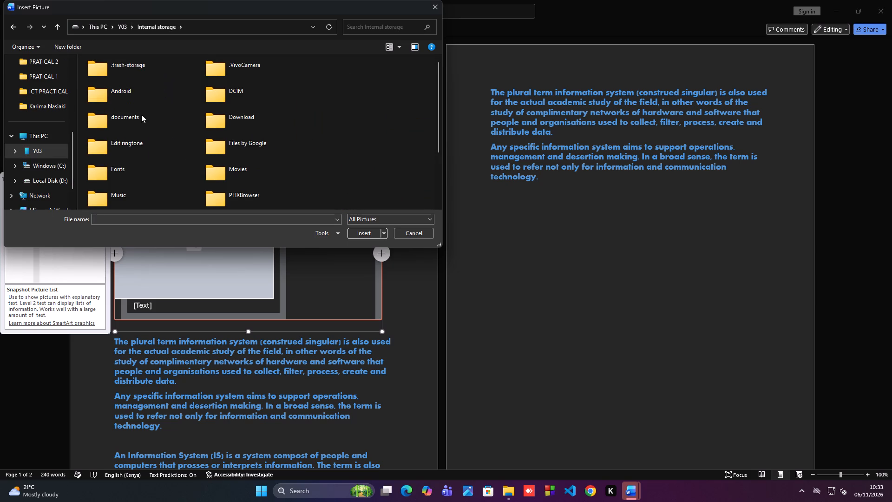
scroll(143, 139, down, 2)
scroll(144, 136, up, 2)
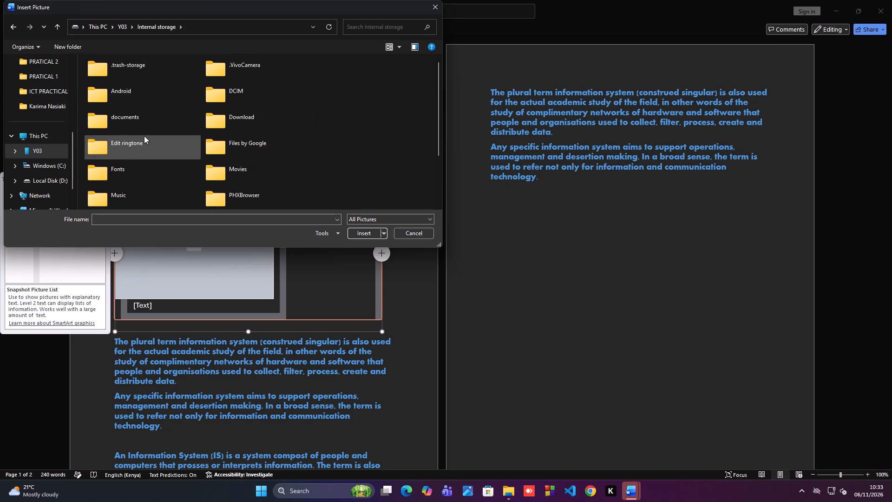
scroll(247, 128, down, 2)
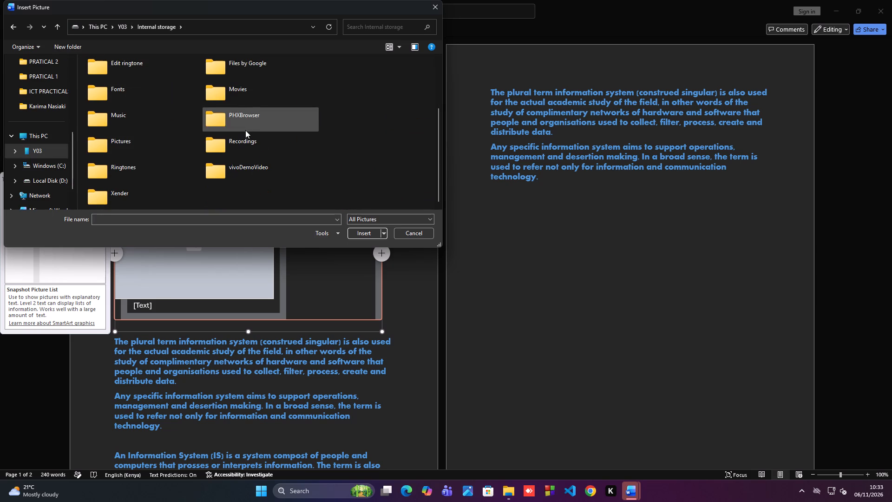
double_click(162, 139)
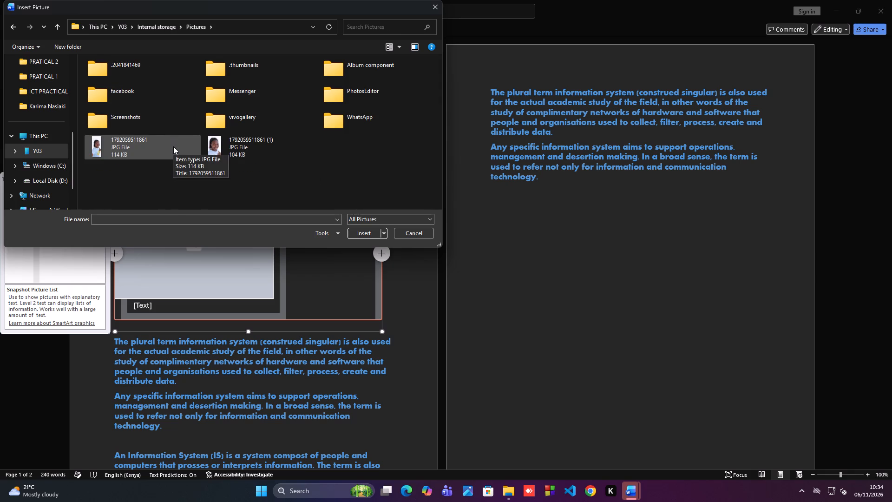
click(251, 141)
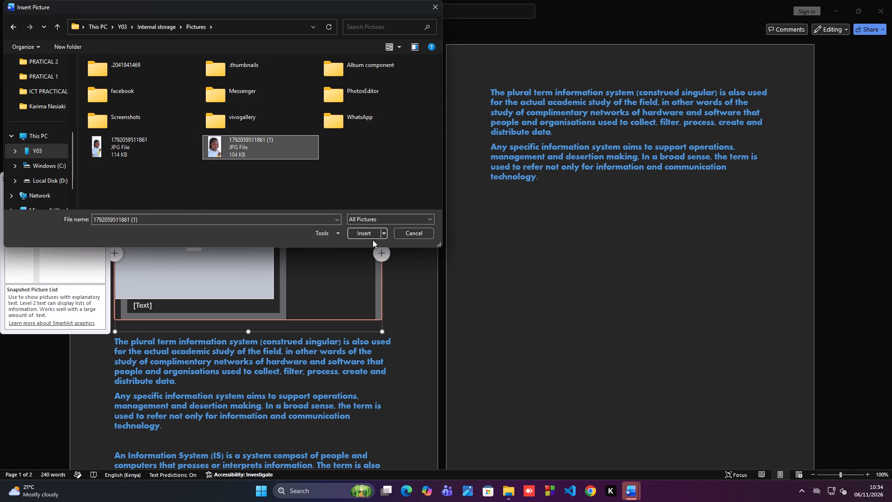
click(361, 232)
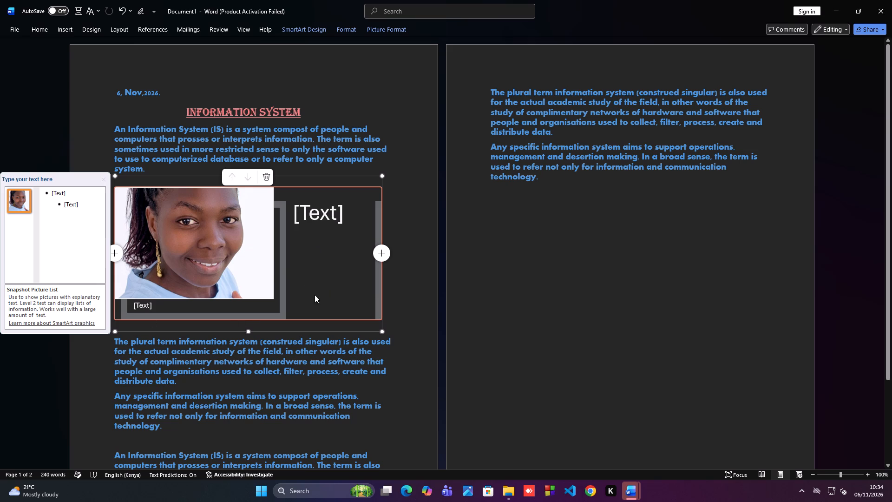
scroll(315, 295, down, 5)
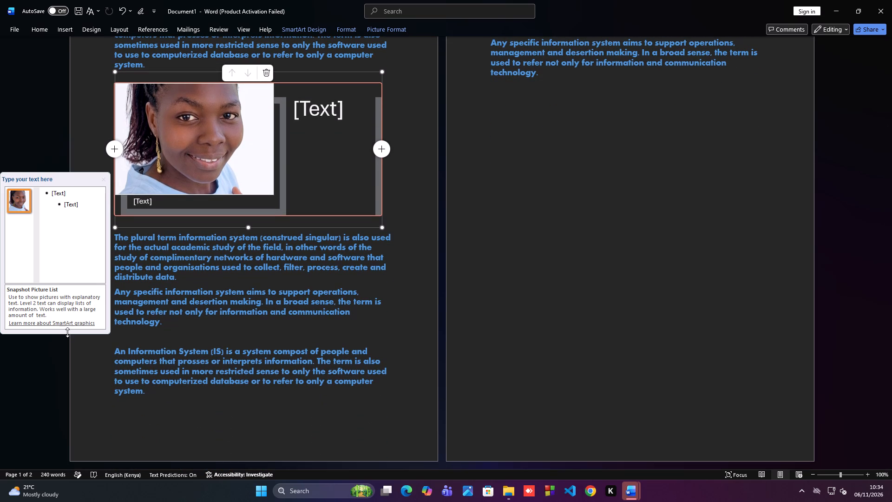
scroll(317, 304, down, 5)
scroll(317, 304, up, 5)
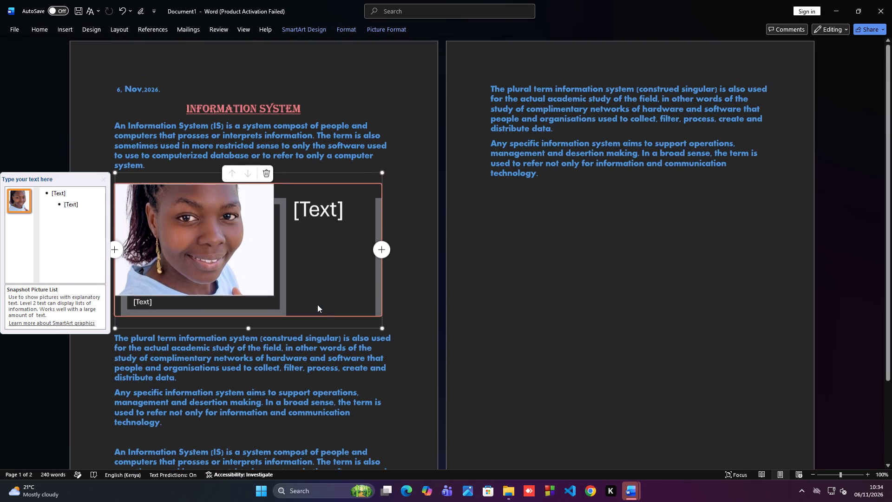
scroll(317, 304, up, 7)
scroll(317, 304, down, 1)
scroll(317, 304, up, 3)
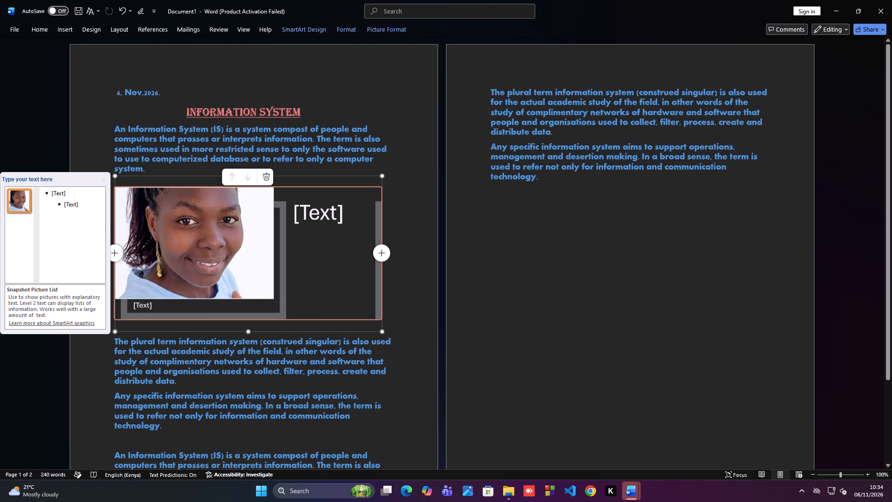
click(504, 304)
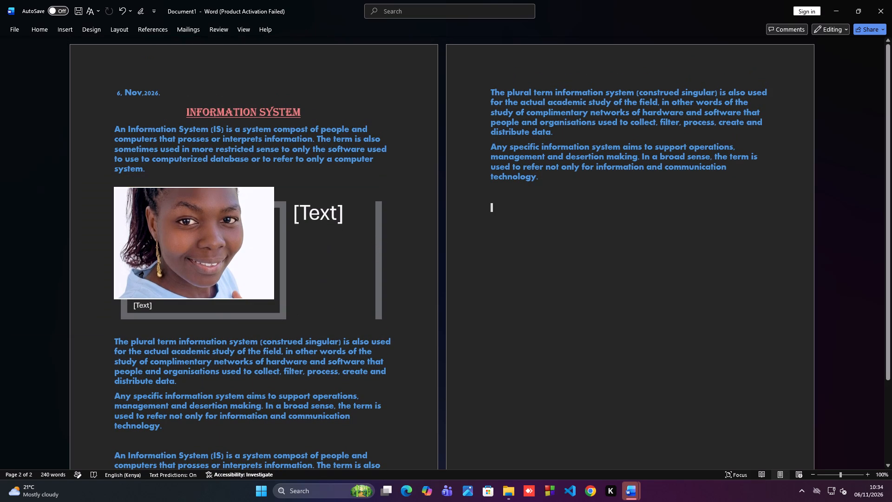
Shift the picture slightly down and to the right within the SmartArt graphic.
drag(197, 255, 204, 263)
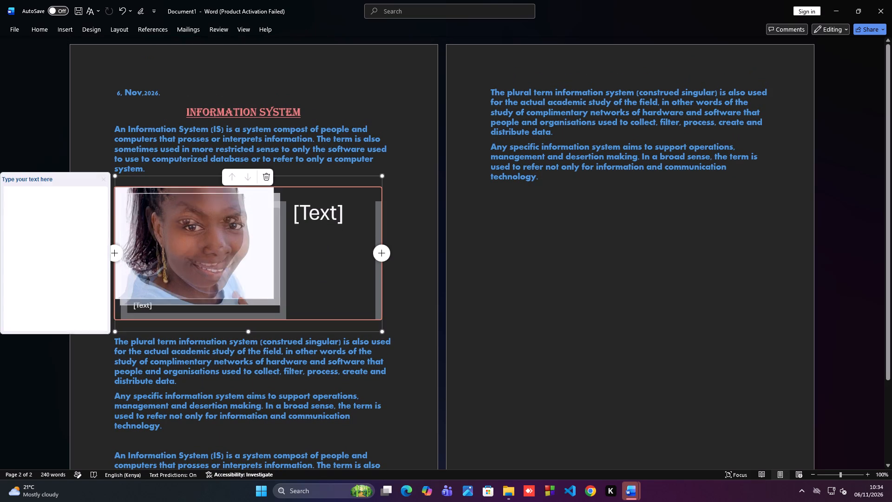
drag(204, 263, 203, 257)
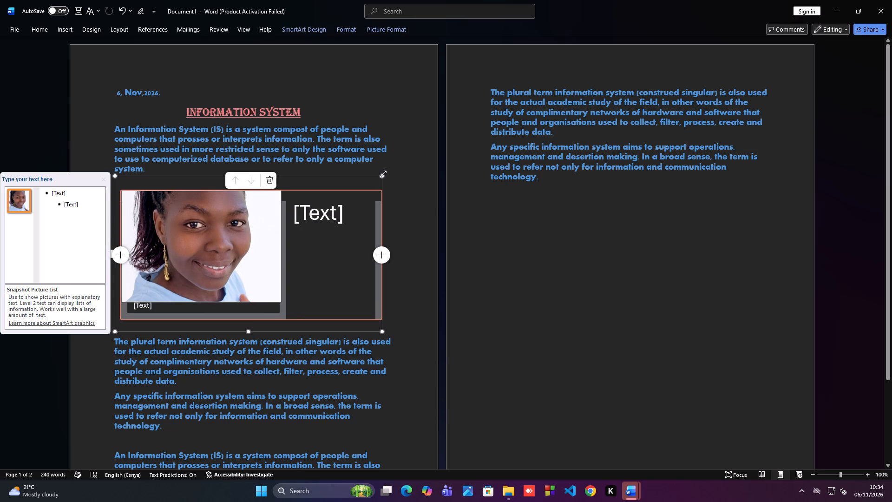
Shrink the whole SmartArt graphic to about two thirds of its inserted width and deselect it.
drag(383, 175, 307, 215)
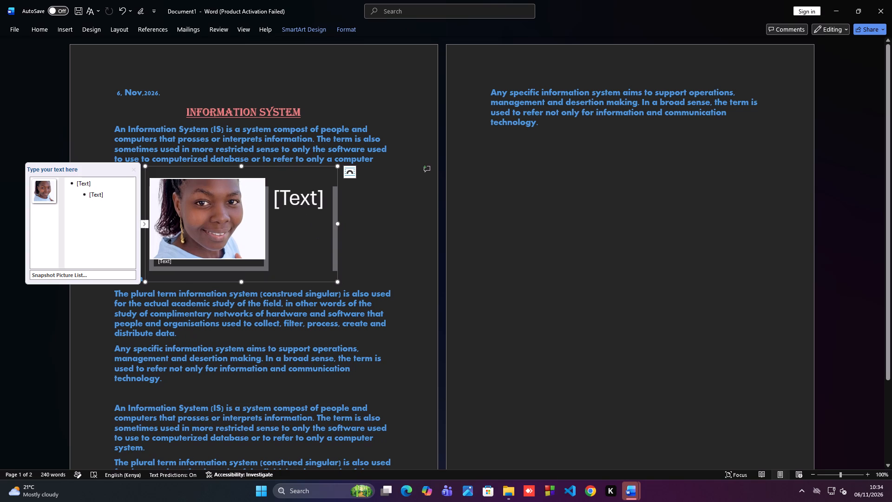
click(391, 231)
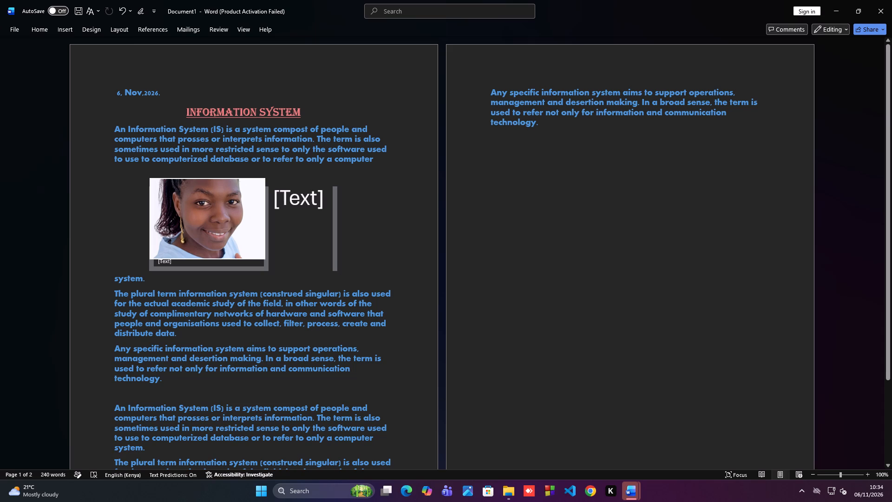
click(287, 236)
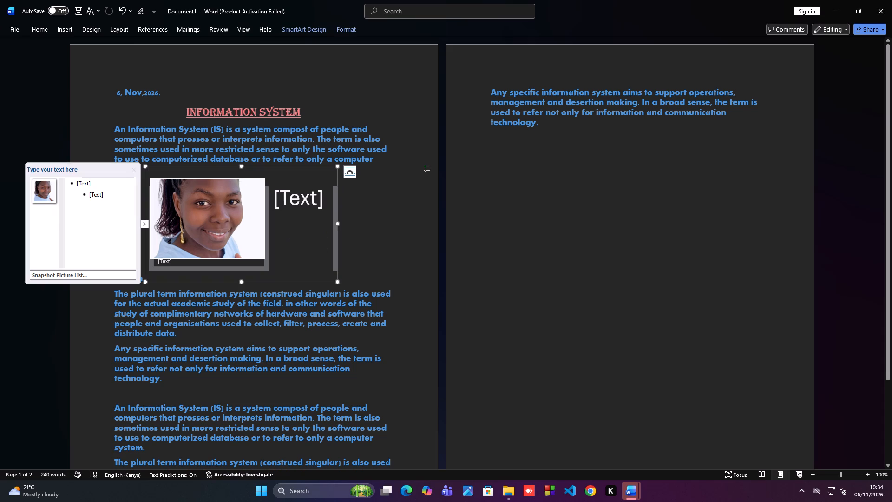
click(369, 215)
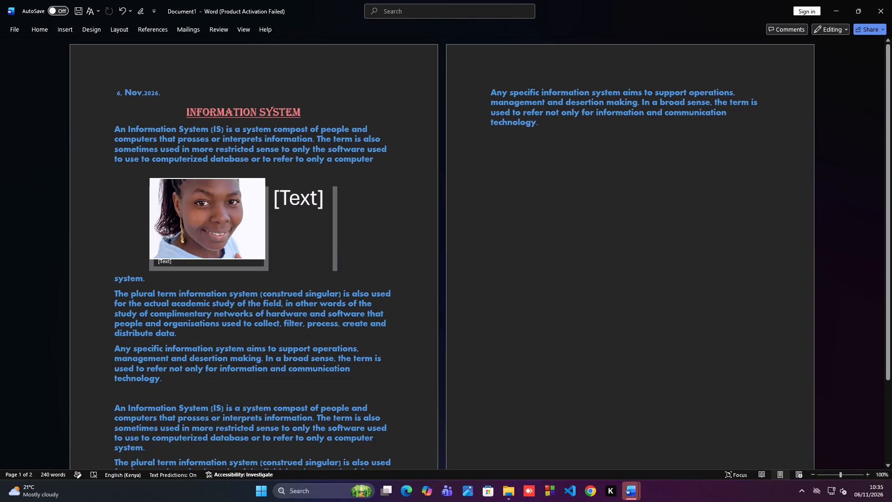
click(306, 229)
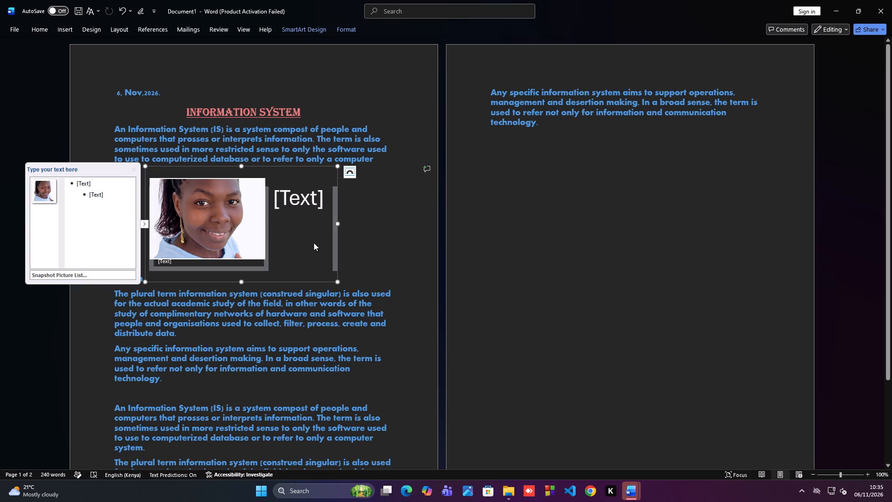
drag(337, 280, 335, 271)
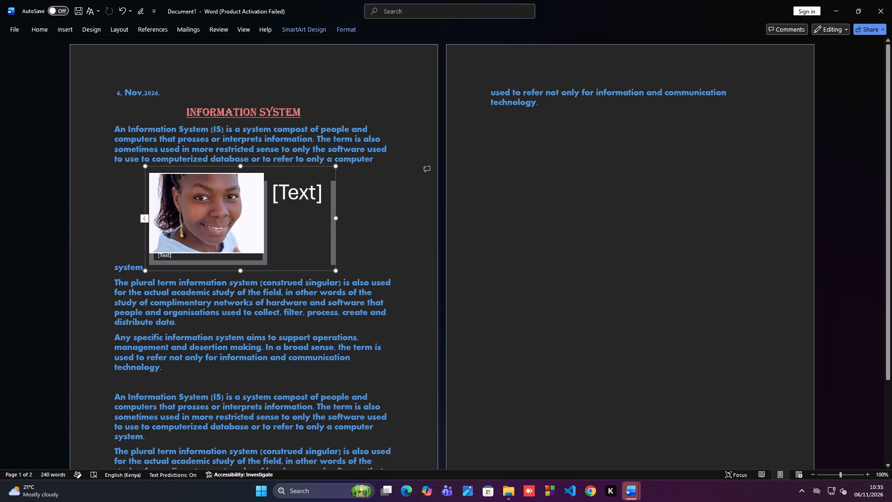
drag(335, 271, 317, 262)
click(348, 242)
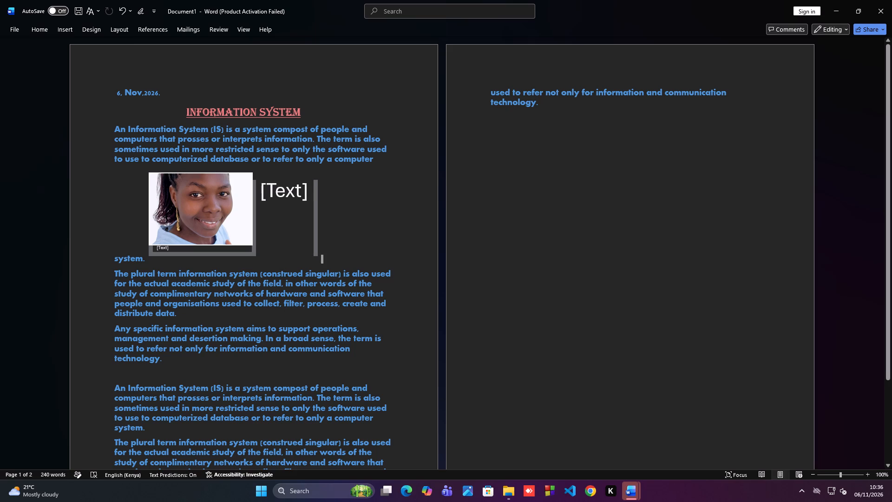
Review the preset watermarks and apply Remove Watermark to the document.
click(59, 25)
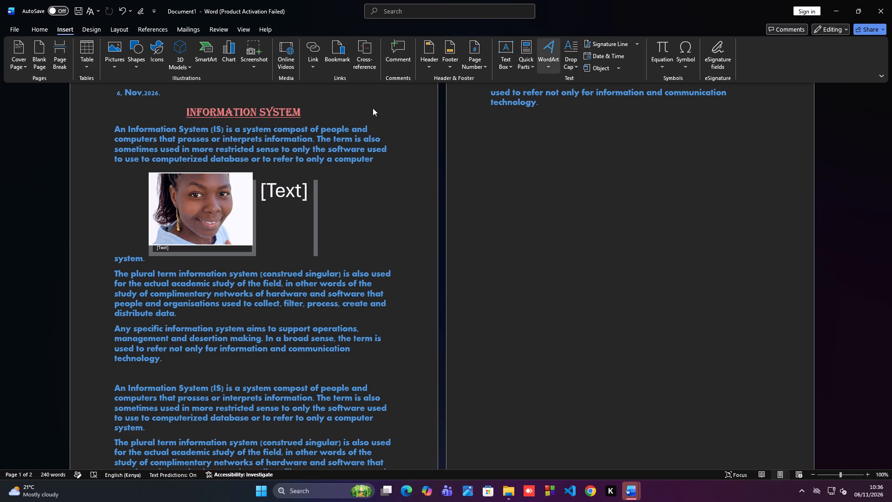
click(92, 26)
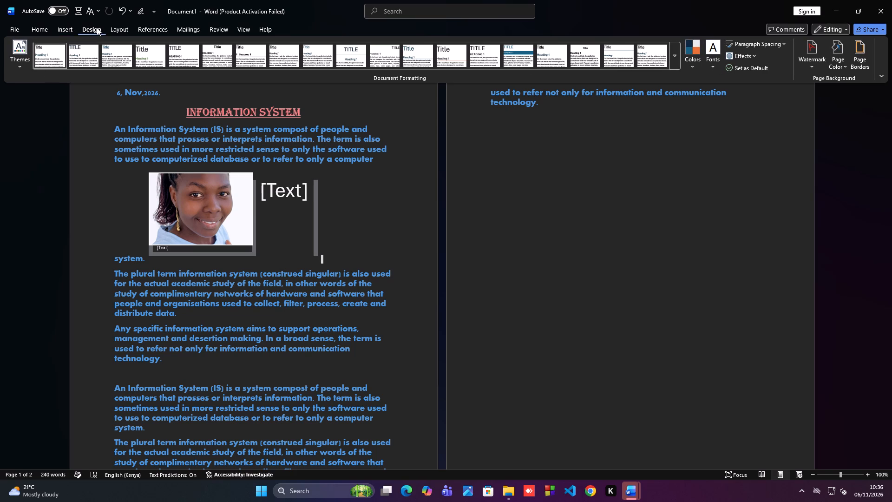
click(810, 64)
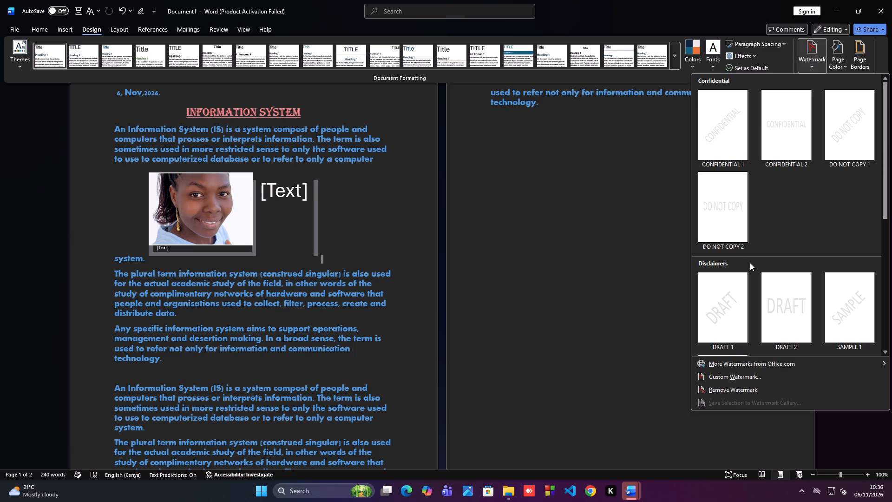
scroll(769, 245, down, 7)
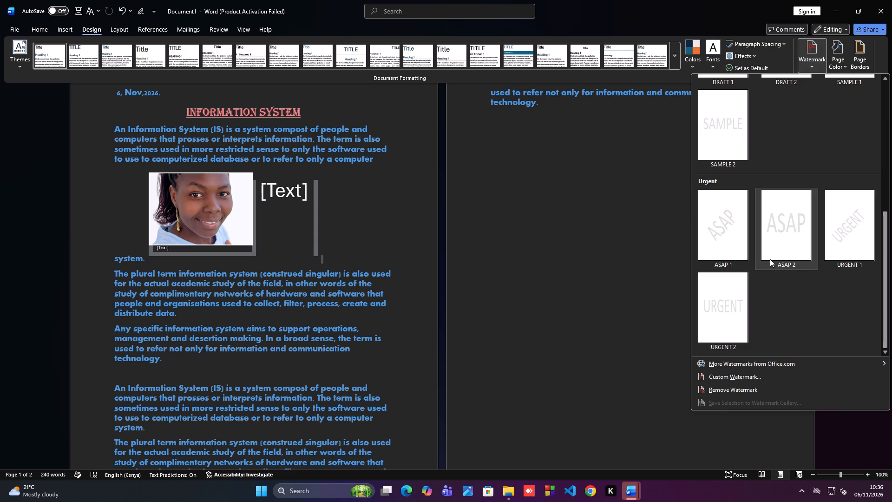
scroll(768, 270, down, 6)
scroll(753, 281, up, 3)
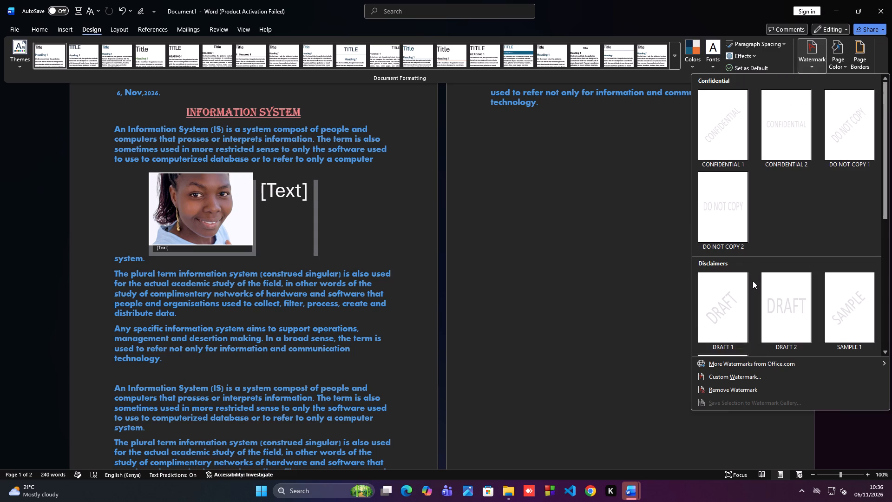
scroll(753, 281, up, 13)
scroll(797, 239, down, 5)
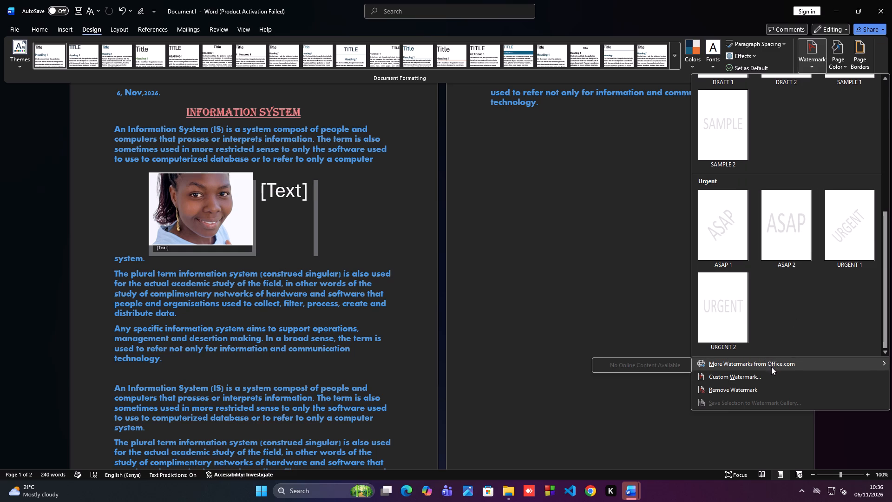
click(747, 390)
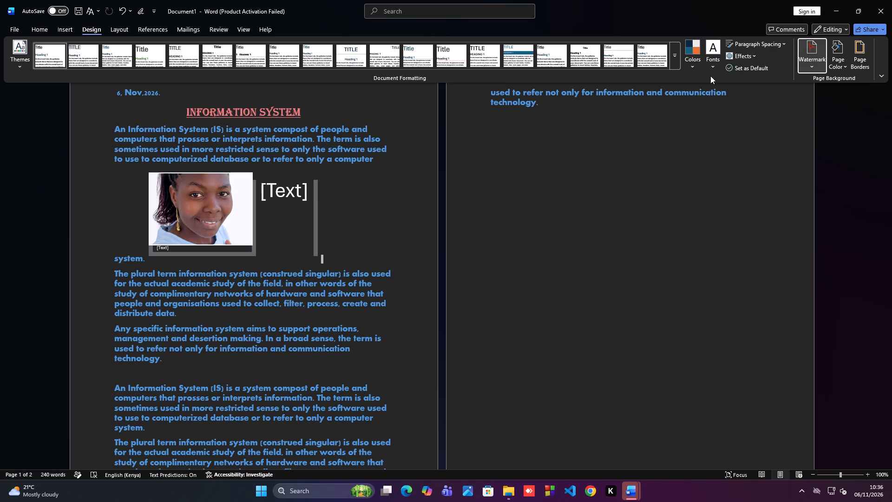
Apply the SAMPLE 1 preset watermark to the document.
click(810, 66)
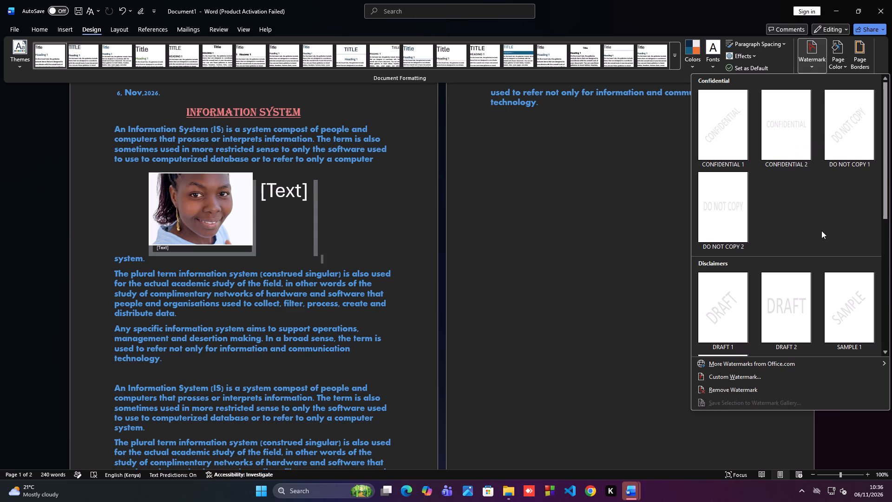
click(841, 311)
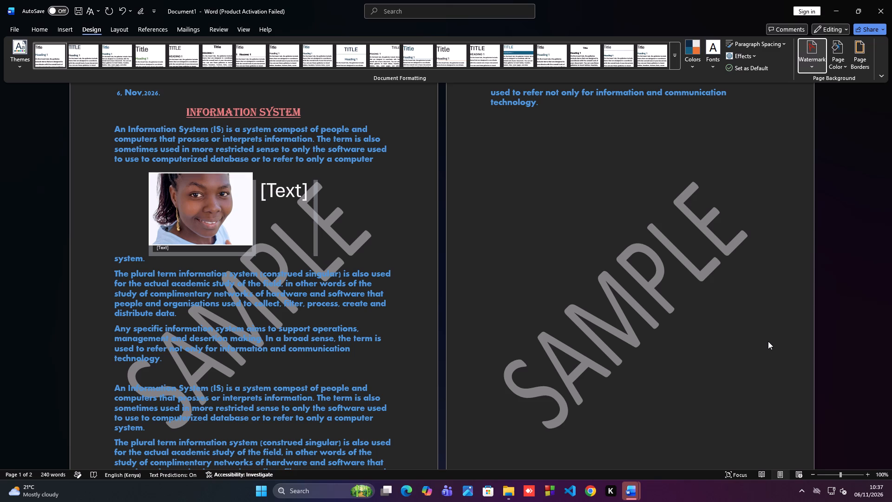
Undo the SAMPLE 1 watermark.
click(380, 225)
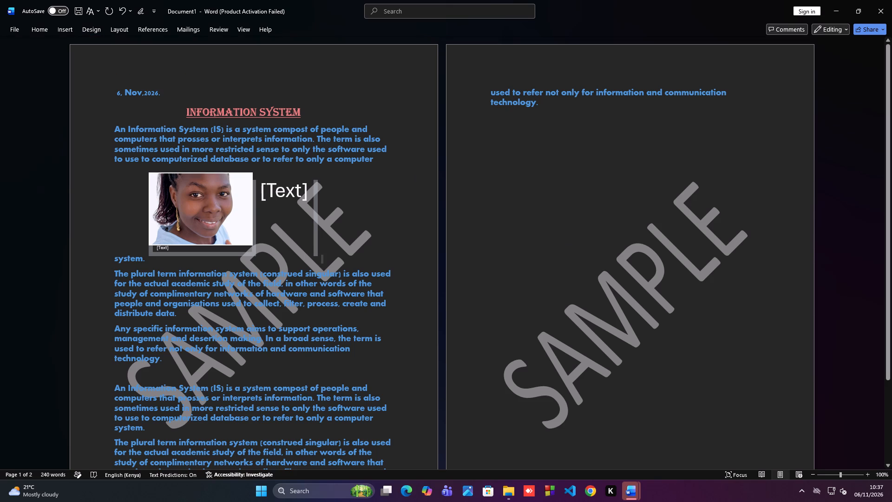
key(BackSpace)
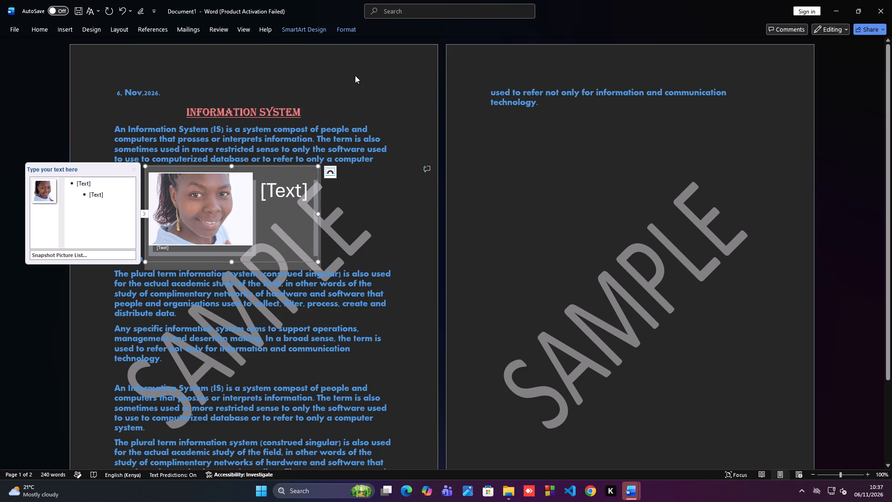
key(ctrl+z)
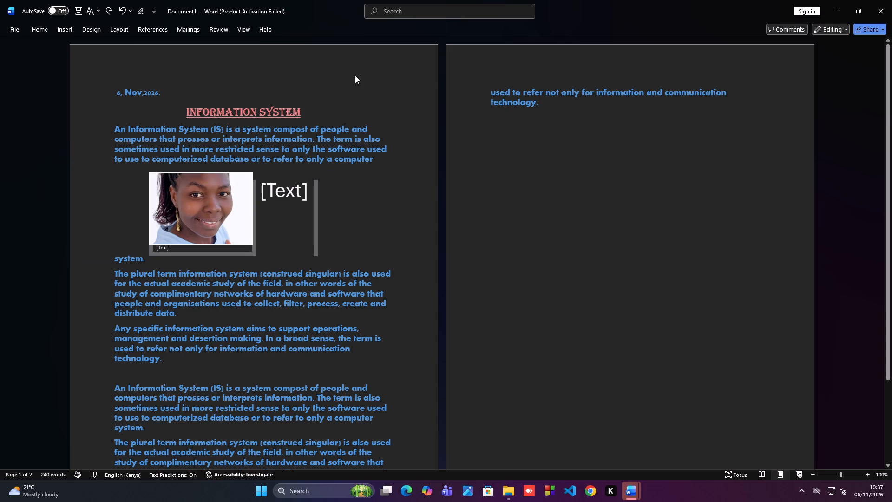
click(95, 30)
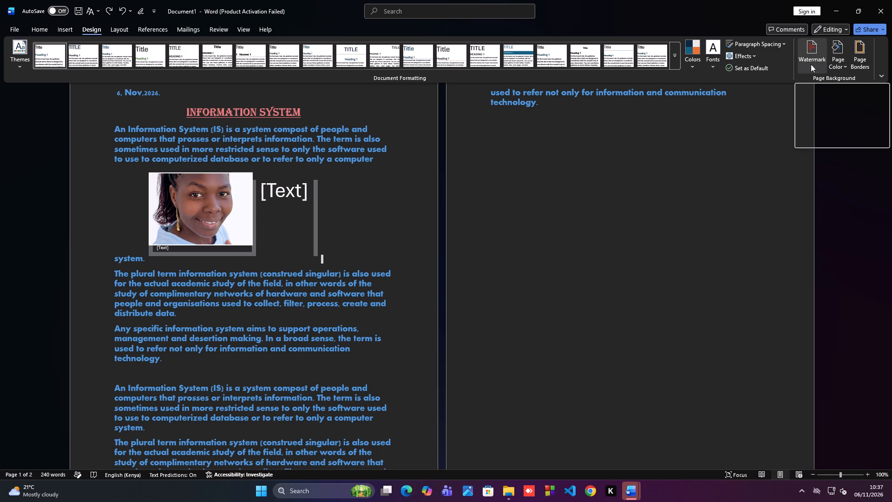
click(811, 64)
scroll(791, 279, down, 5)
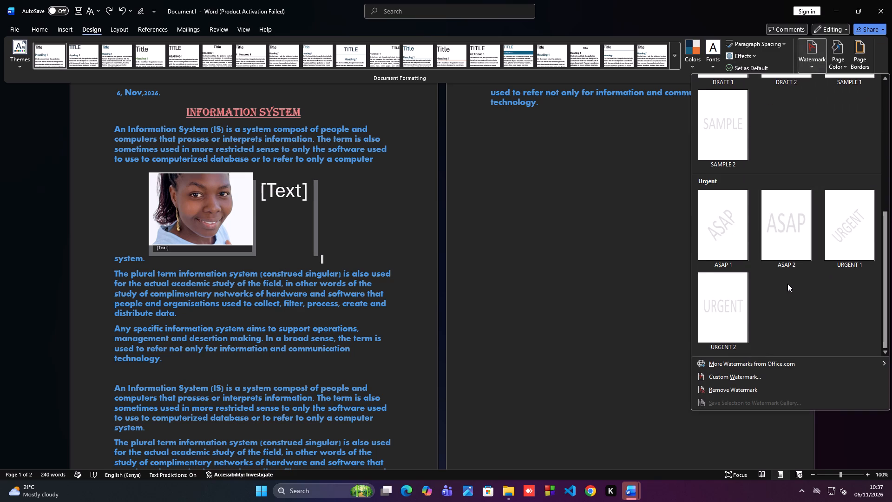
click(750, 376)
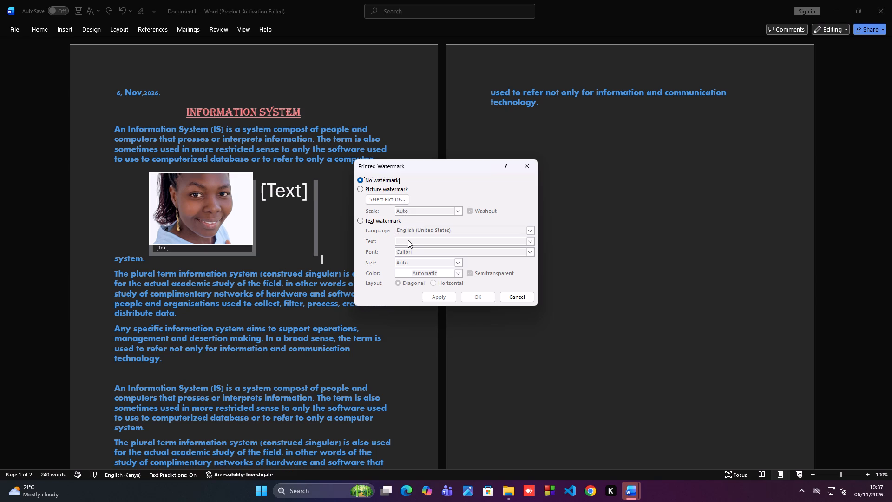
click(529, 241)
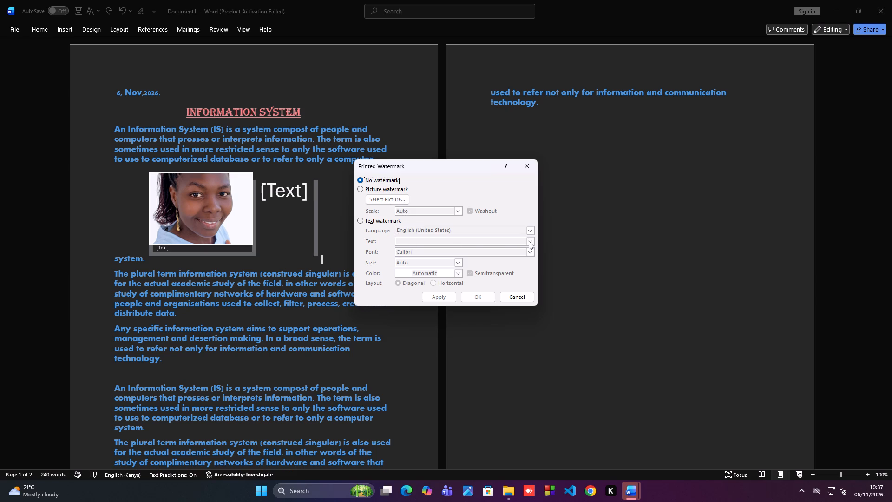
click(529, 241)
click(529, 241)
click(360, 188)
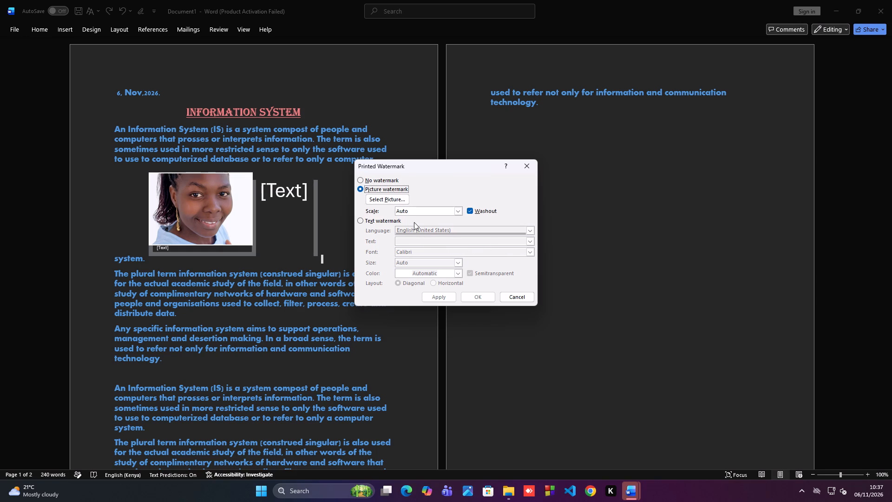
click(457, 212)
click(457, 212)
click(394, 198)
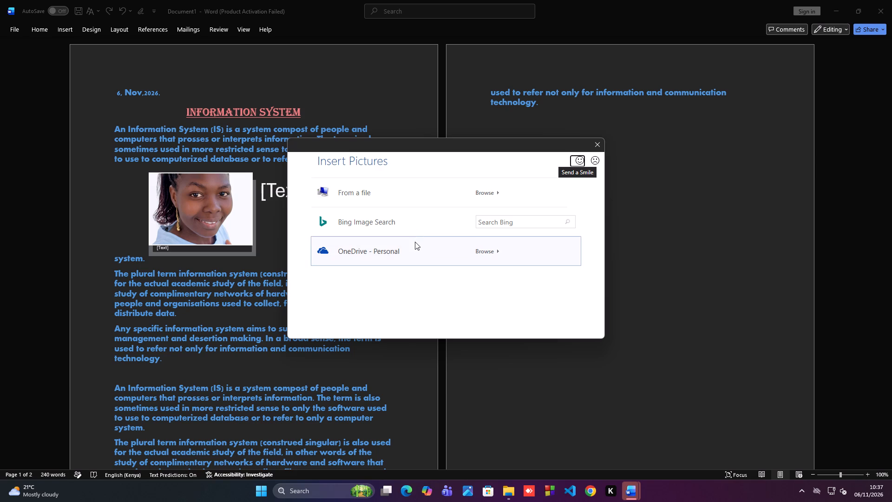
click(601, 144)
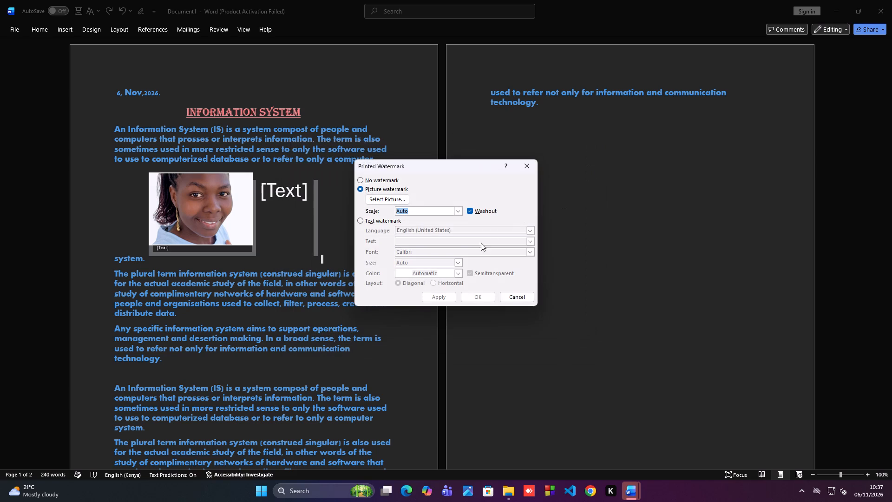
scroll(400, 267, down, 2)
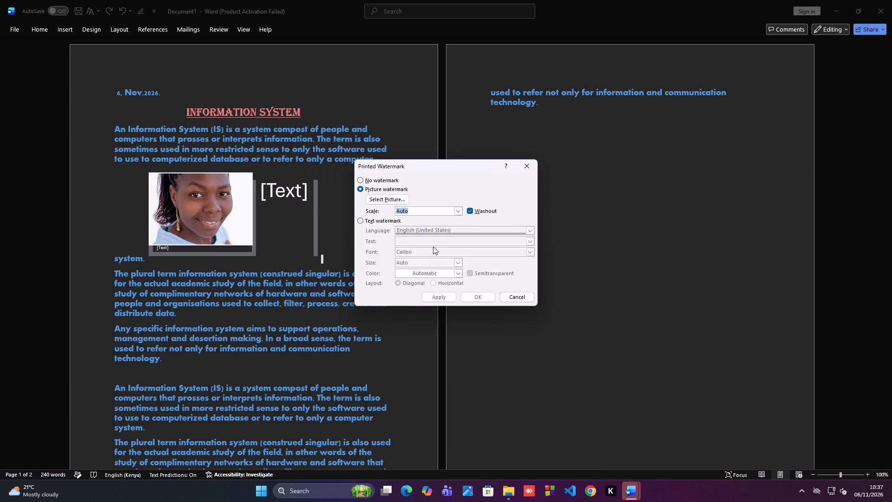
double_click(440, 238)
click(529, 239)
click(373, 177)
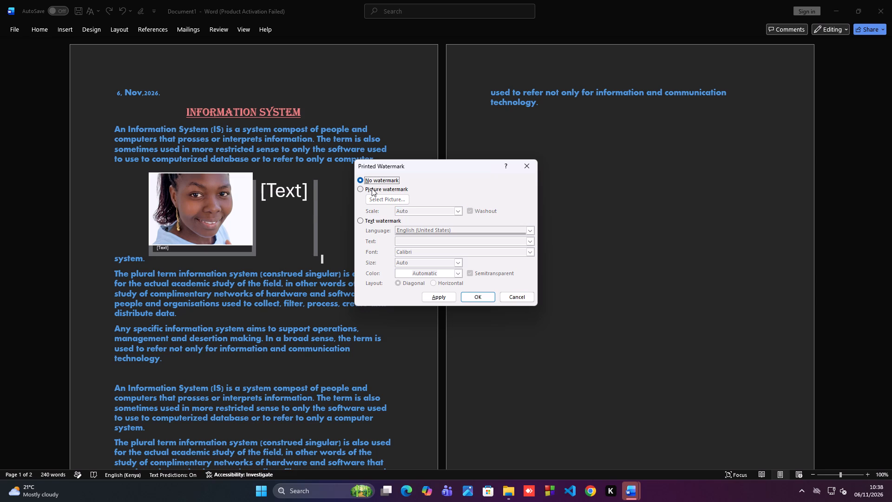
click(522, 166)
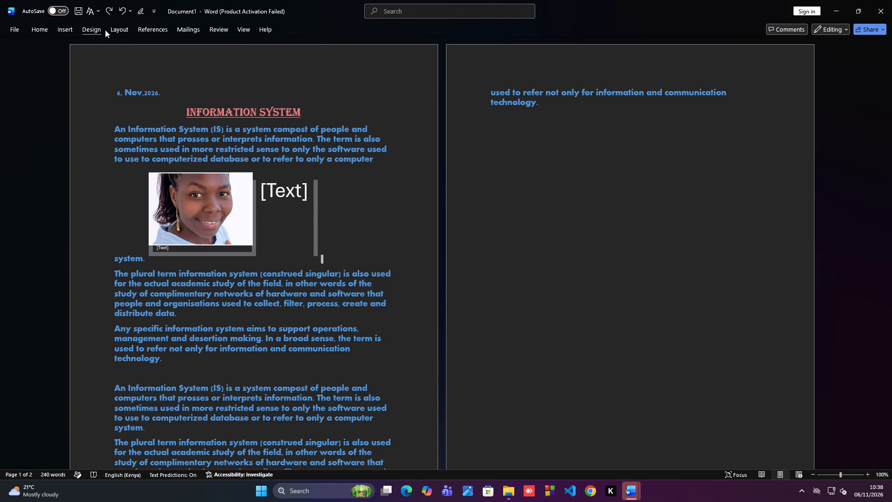
Look through the preset watermark designs and check for more watermarks from Office.com.
drag(93, 30, 97, 27)
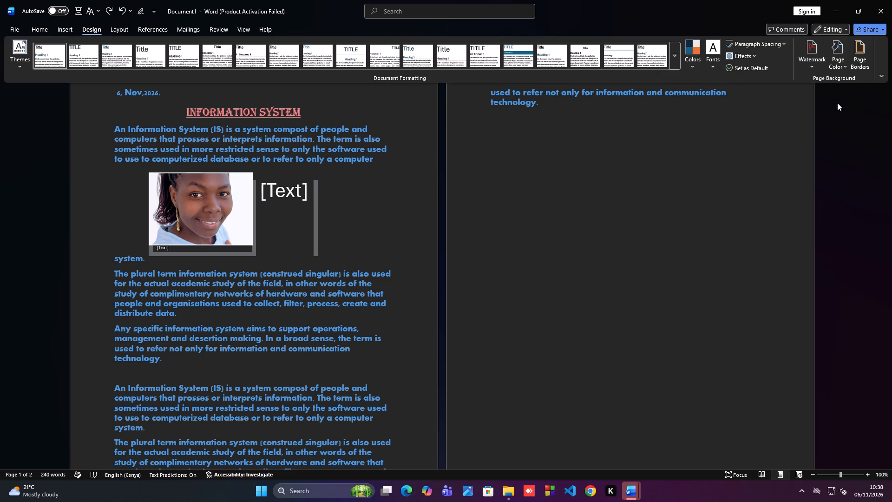
click(809, 63)
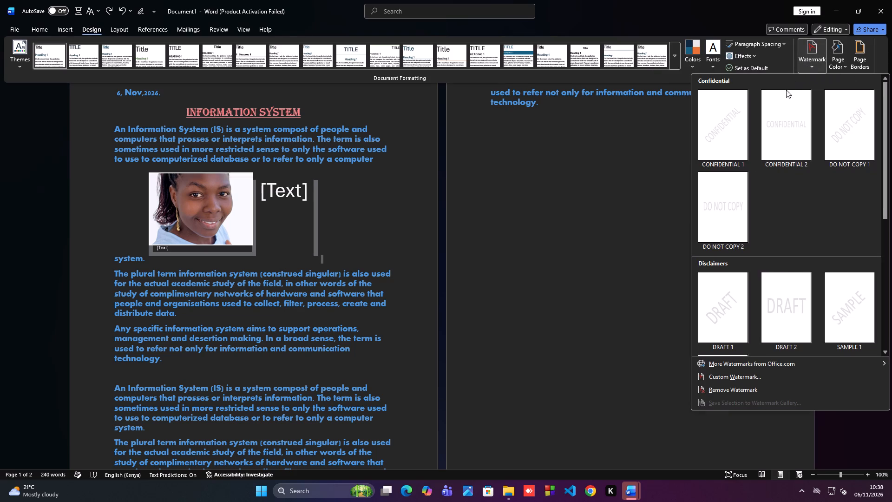
scroll(780, 267, down, 9)
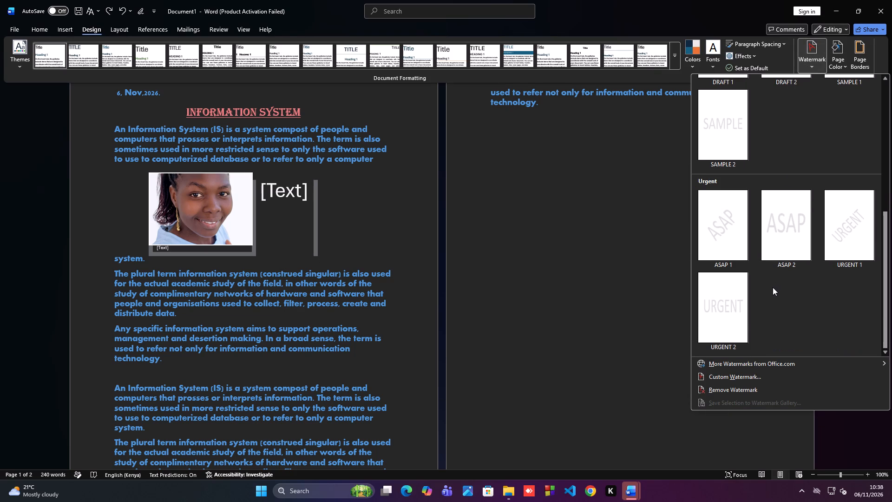
scroll(773, 287, down, 7)
click(743, 366)
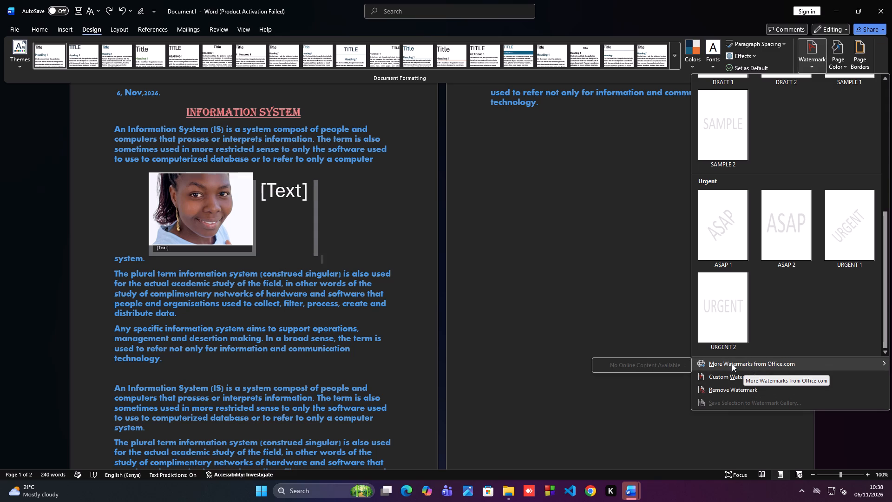
click(741, 364)
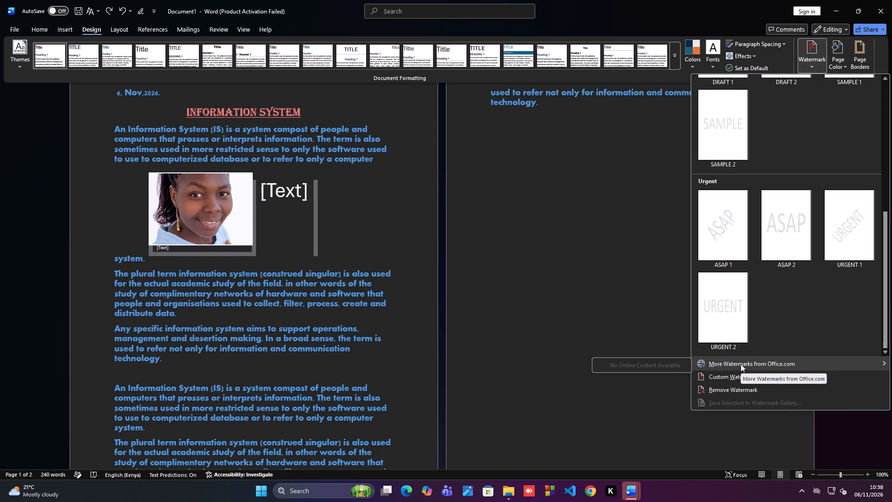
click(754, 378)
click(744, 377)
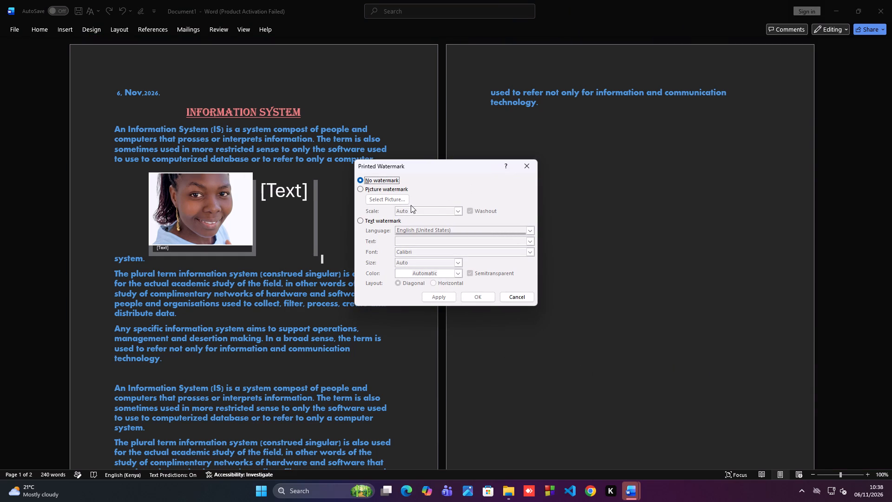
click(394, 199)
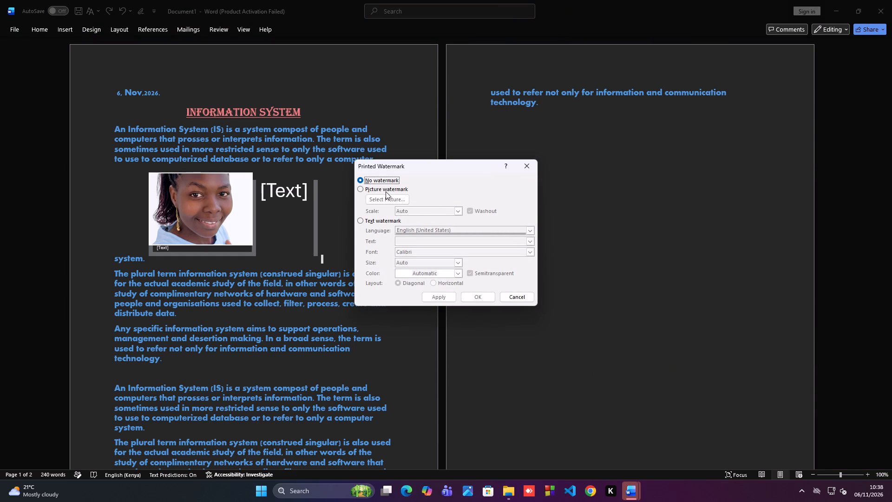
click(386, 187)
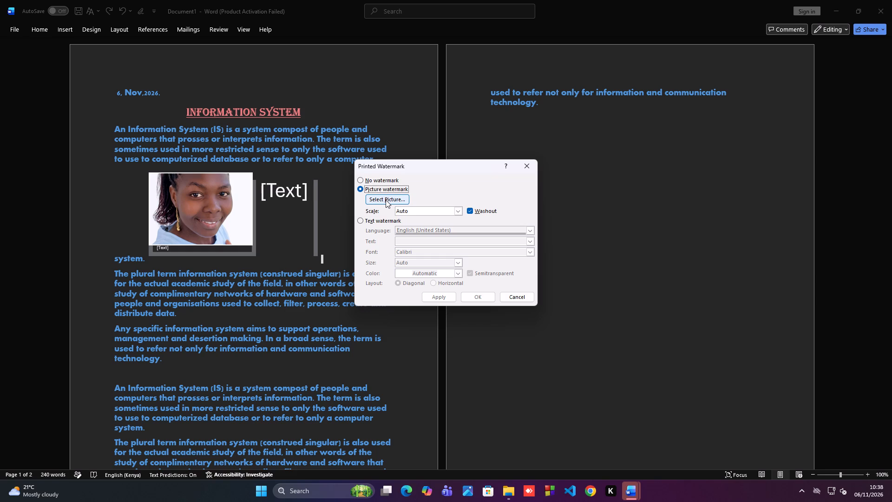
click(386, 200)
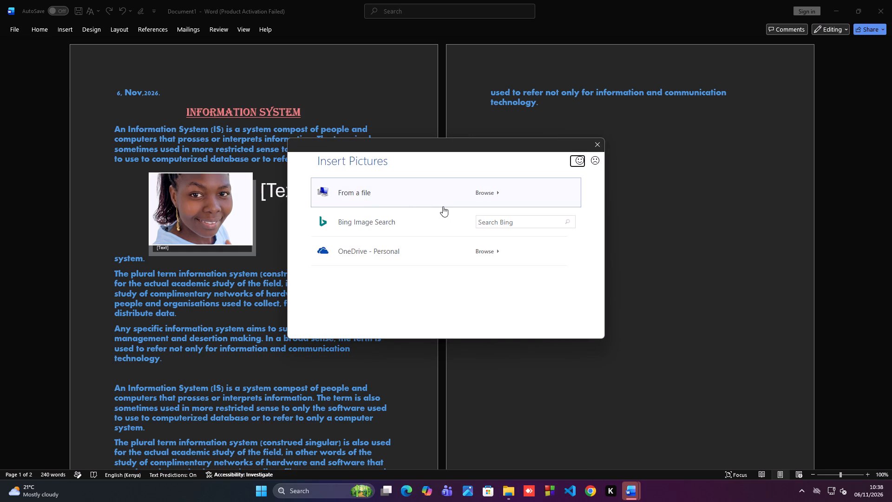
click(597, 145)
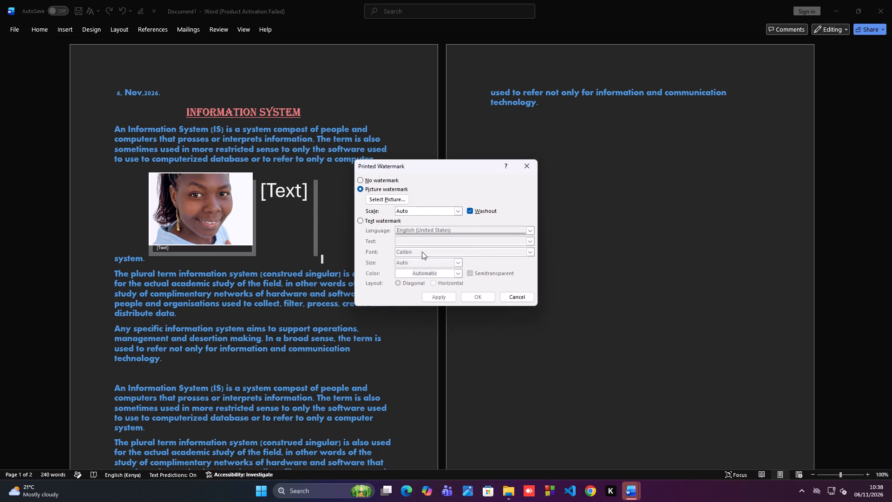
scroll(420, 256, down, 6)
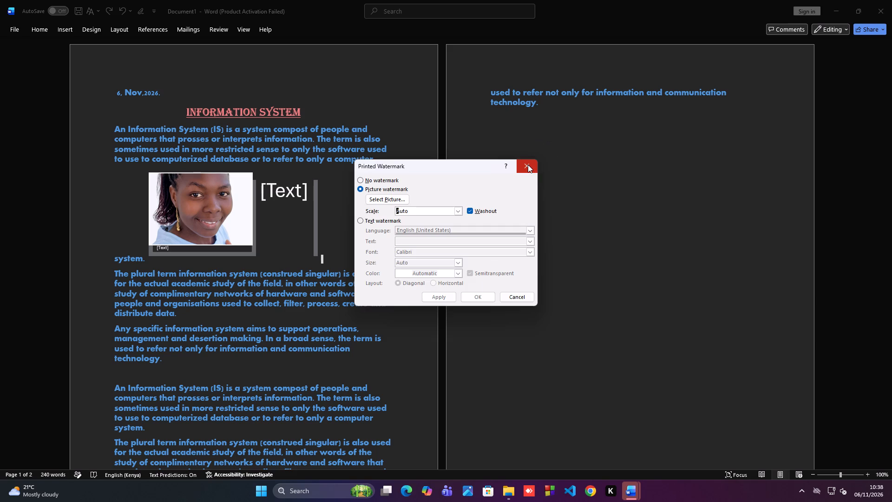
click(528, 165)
Look through the Confidential, Disclaimers and Urgent preset watermarks and check for more watermarks from Office.com.
click(97, 33)
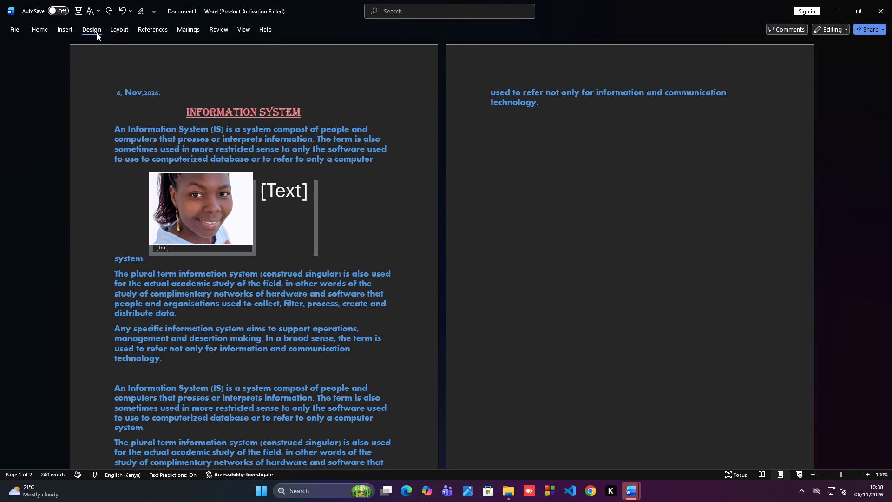
click(809, 68)
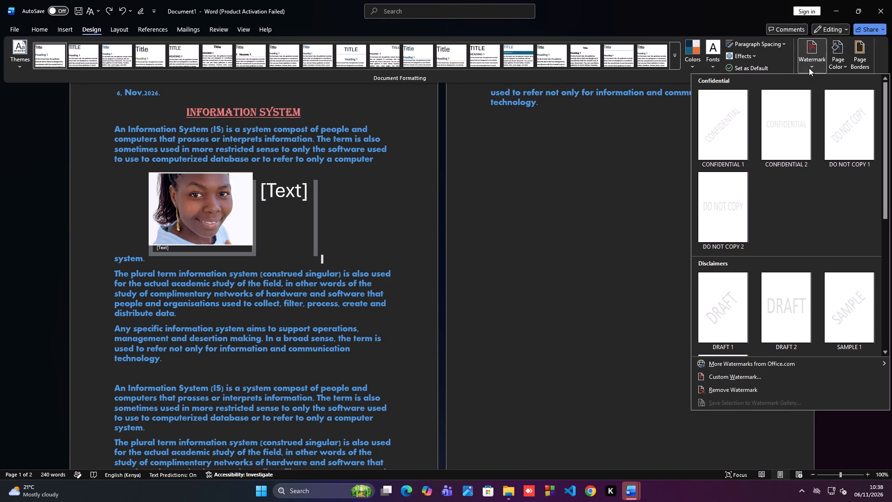
scroll(748, 300, down, 4)
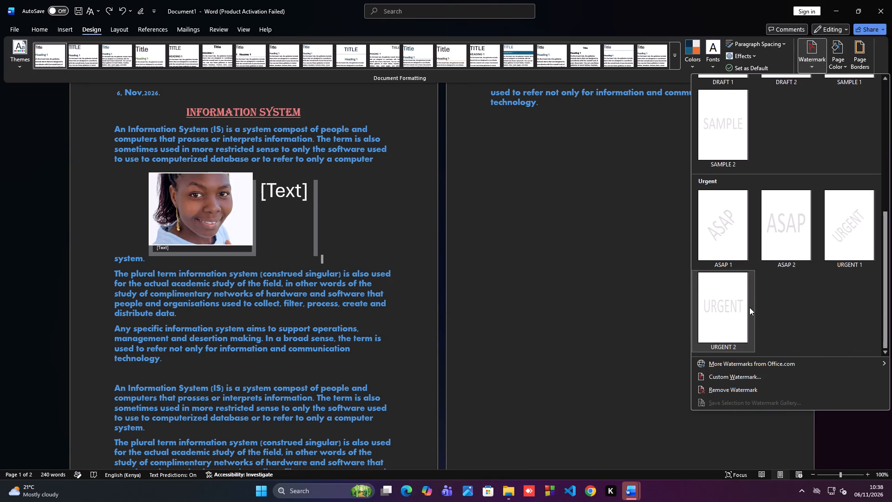
scroll(749, 307, down, 1)
click(883, 360)
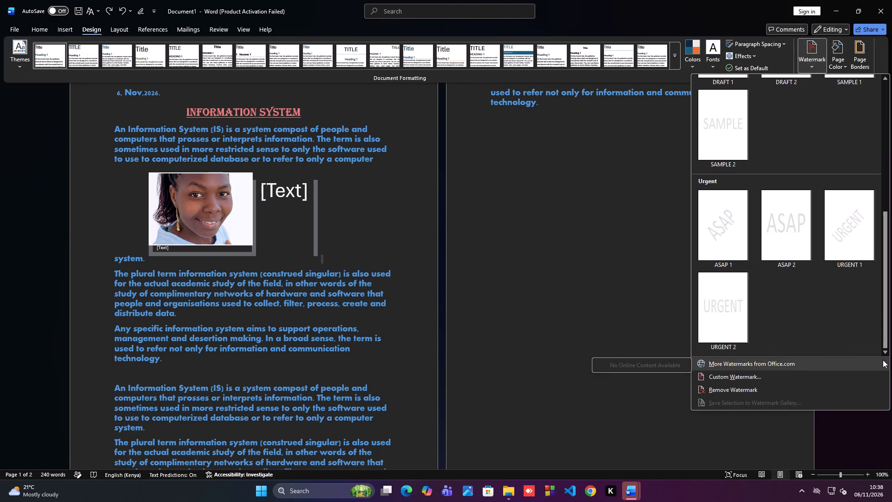
scroll(794, 237, down, 12)
scroll(798, 262, up, 7)
scroll(798, 262, down, 1)
scroll(798, 262, up, 13)
scroll(798, 262, down, 1)
scroll(798, 262, up, 1)
scroll(798, 262, down, 1)
scroll(798, 262, up, 2)
scroll(798, 262, down, 4)
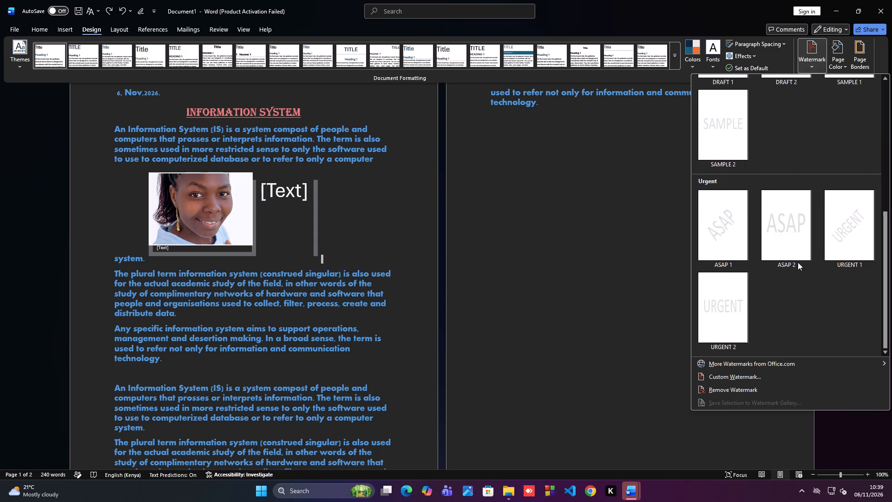
scroll(798, 262, down, 9)
scroll(795, 267, up, 6)
scroll(795, 264, down, 1)
scroll(795, 264, up, 1)
scroll(795, 264, down, 1)
scroll(795, 264, up, 6)
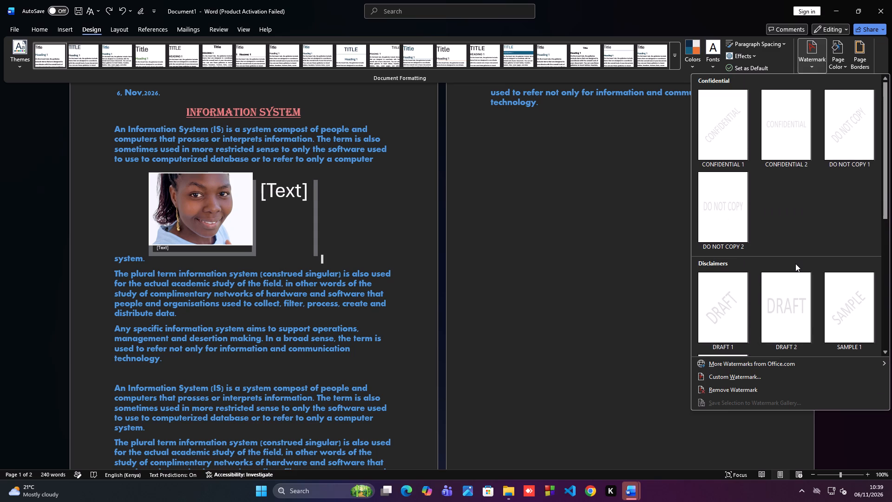
scroll(795, 264, up, 4)
Inspect the building block properties of the CONFIDENTIAL 2 watermark, leaving them unedited.
right_click(780, 138)
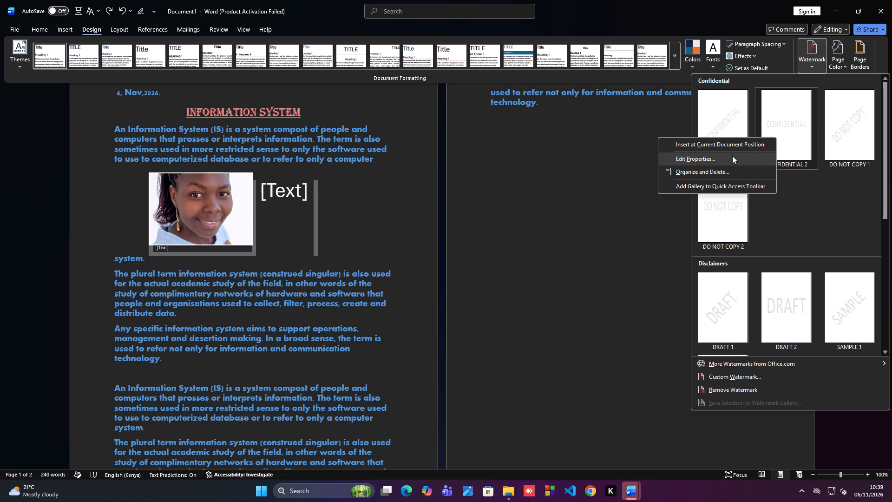
click(716, 156)
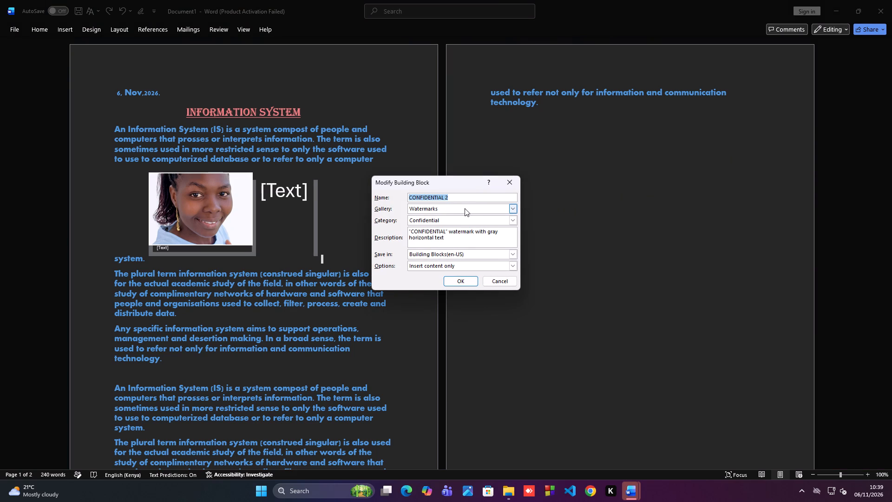
click(511, 179)
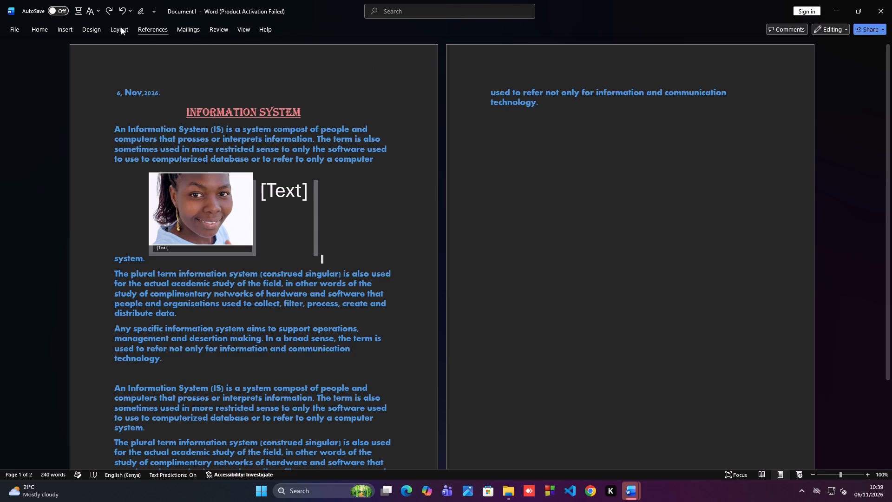
Rename the DO NOT COPY 1 watermark building block as I LOVE ICT and redefine the entry.
click(95, 29)
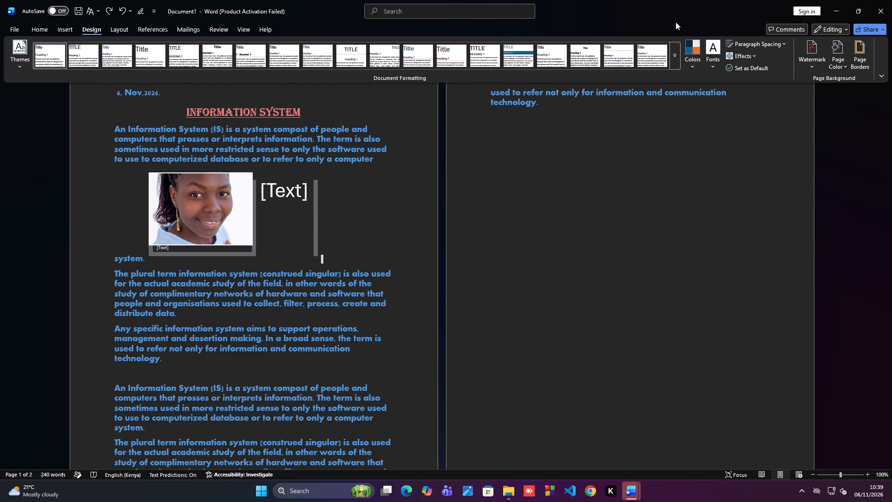
click(812, 66)
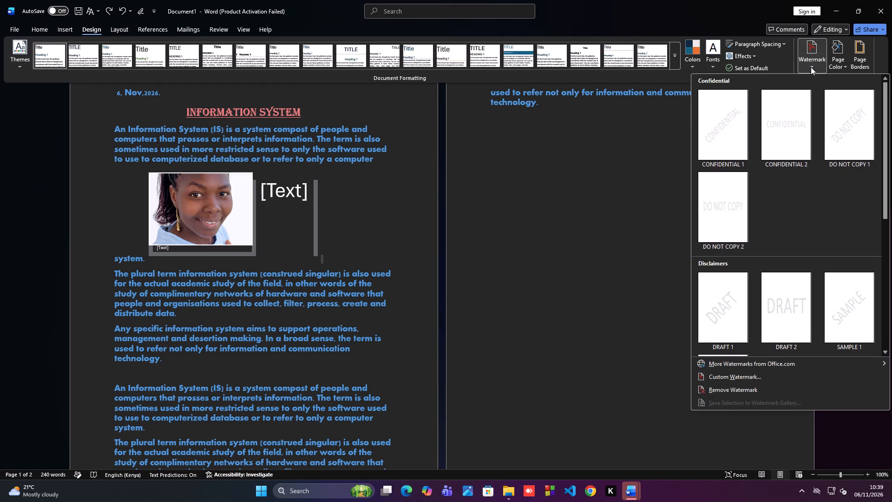
right_click(851, 135)
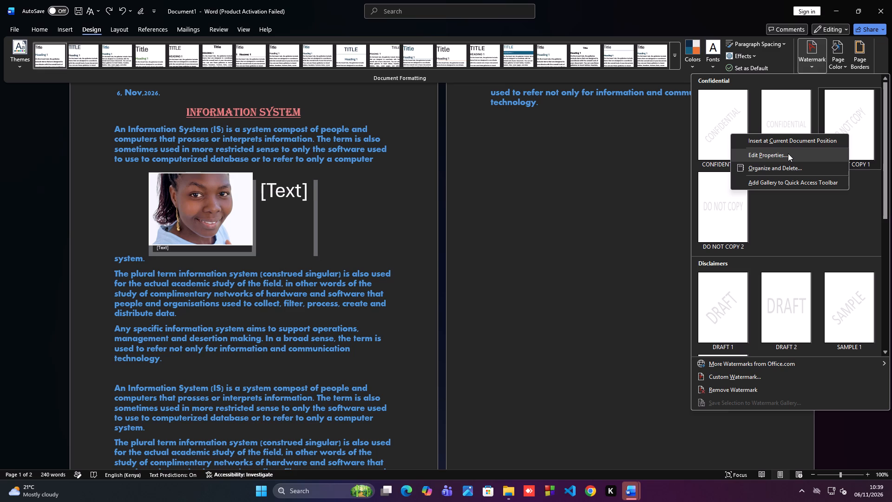
click(788, 153)
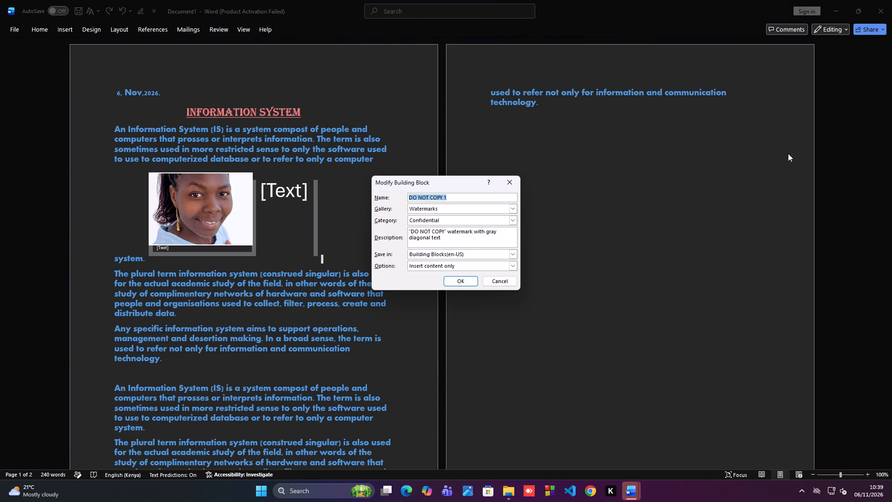
click(458, 193)
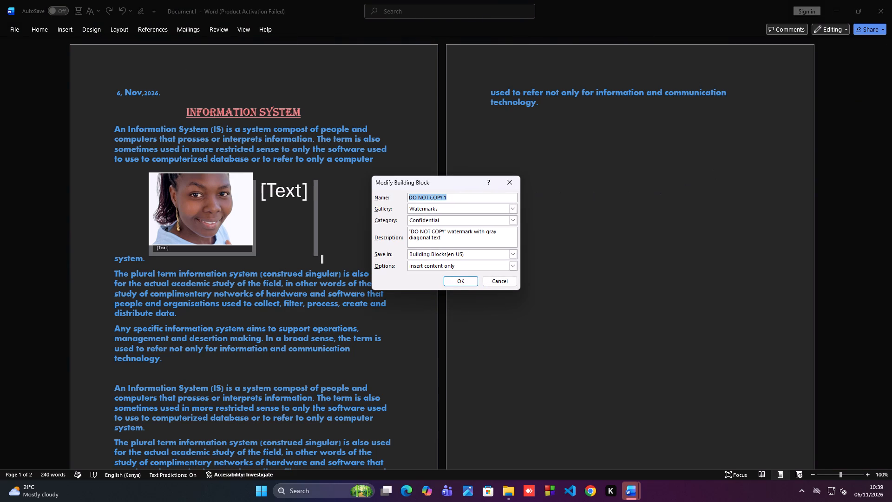
click(464, 200)
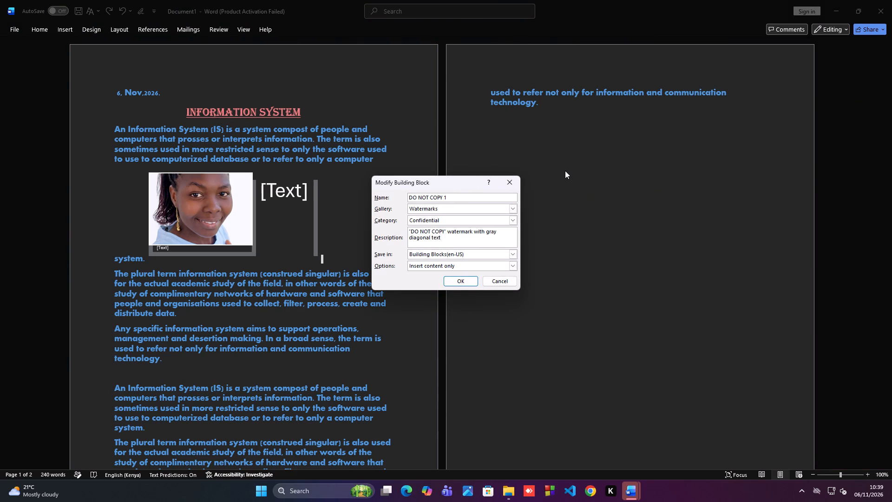
key(BackSpace)
key(i)
key(BackSpace)
key(BackSpace)
key(BackSpace)
key(BackSpace)
key(BackSpace)
key(BackSpace)
key(BackSpace)
key(BackSpace)
key(BackSpace)
key(BackSpace)
key(BackSpace)
key(BackSpace)
key(BackSpace)
text(I LOVE ICT)
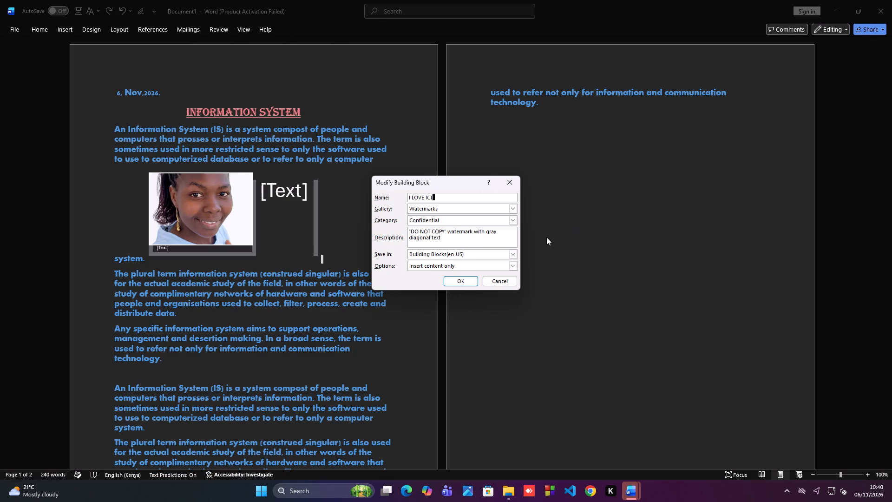
click(461, 281)
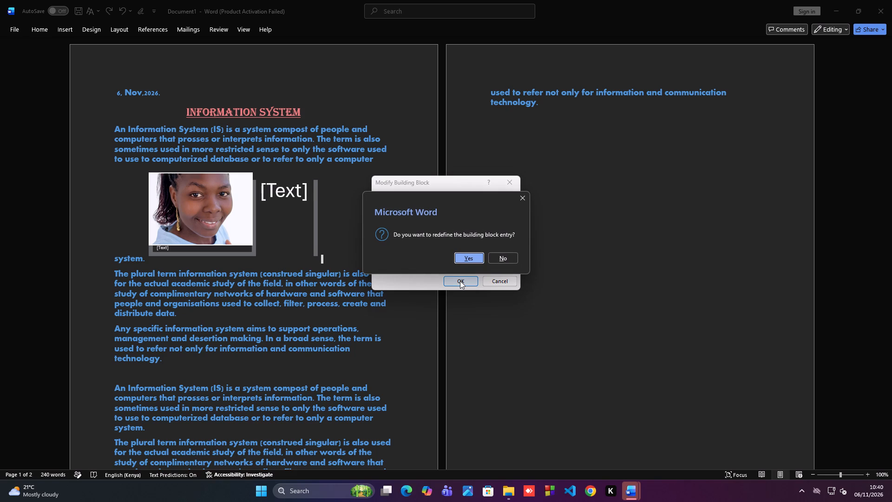
click(472, 256)
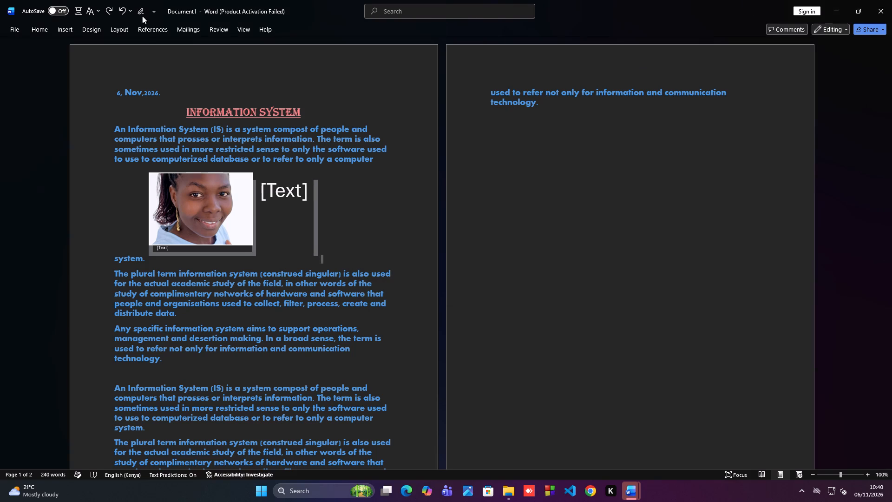
Rename the DO NOT COPY 2 watermark building block as I LOVE ICT, keeping the Watermarks gallery and Confidential category.
click(92, 31)
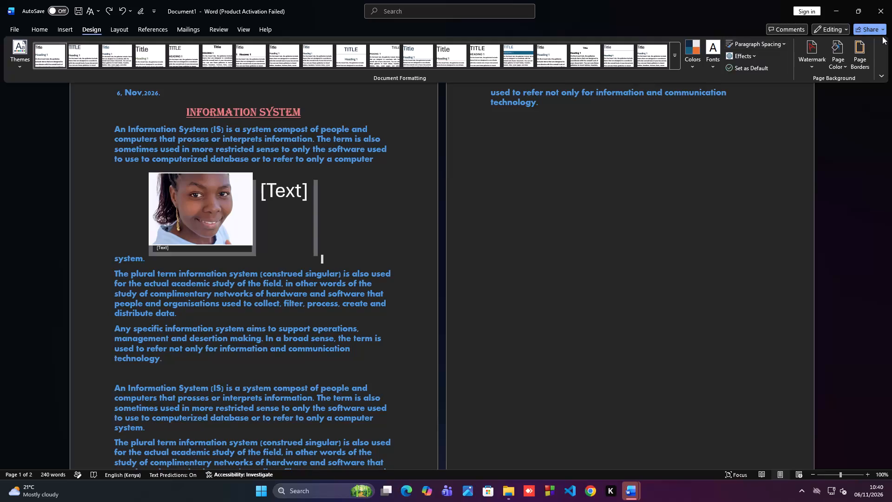
click(808, 64)
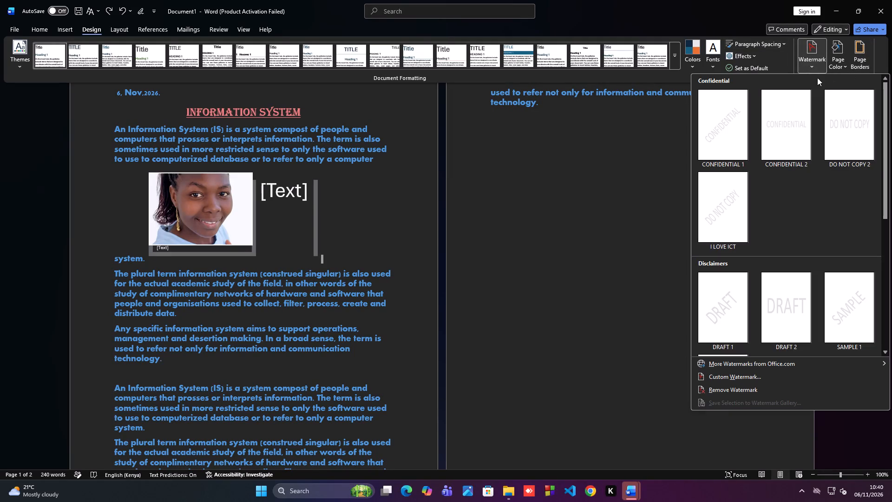
right_click(850, 135)
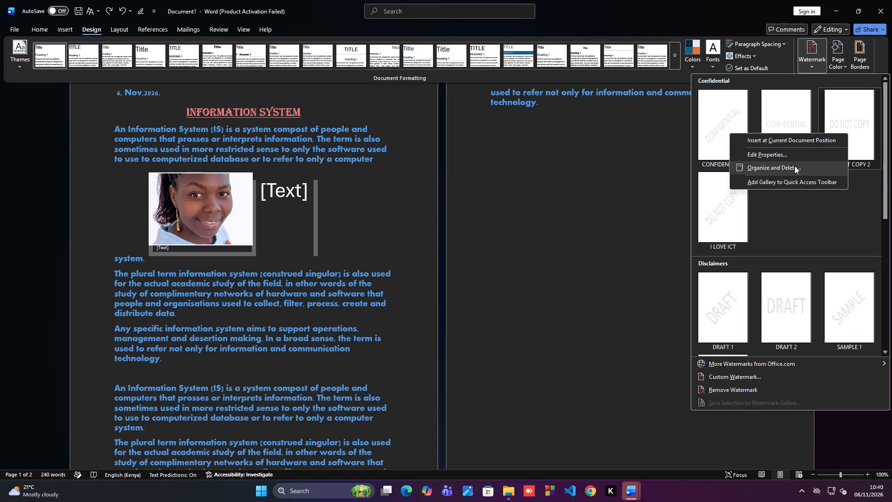
click(778, 154)
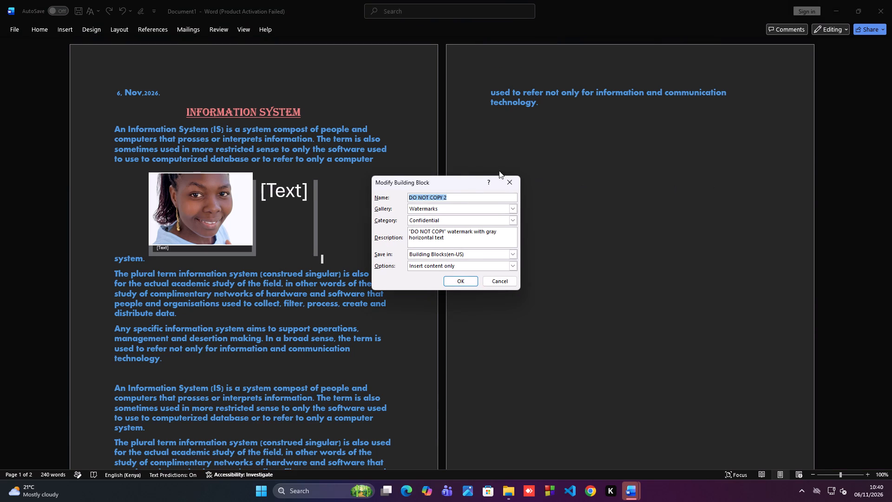
click(457, 192)
click(455, 196)
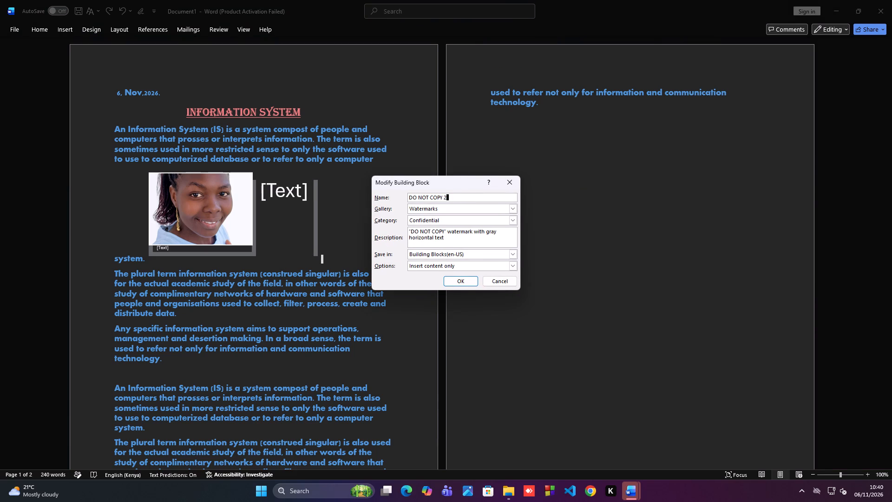
key(BackSpace)
key(BackSpace)
key(BackSpace)
key(BackSpace)
key(BackSpace)
key(BackSpace)
key(BackSpace)
key(BackSpace)
key(BackSpace)
key(BackSpace)
key(BackSpace)
key(BackSpace)
key(BackSpace)
key(BackSpace)
key(BackSpace)
key(BackSpace)
key(BackSpace)
key(BackSpace)
key(BackSpace)
key(BackSpace)
key(i)
key(space)
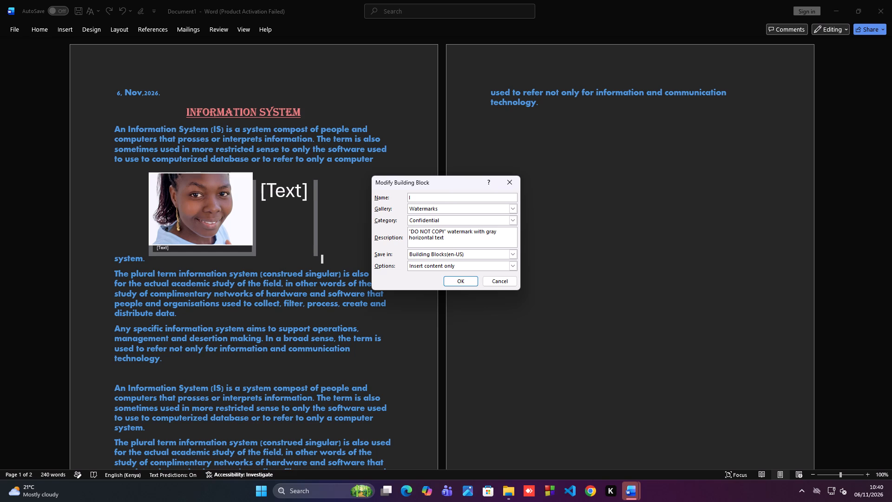
text(LO)
key(v)
key(e)
key(space)
key(i)
text(CT)
click(512, 207)
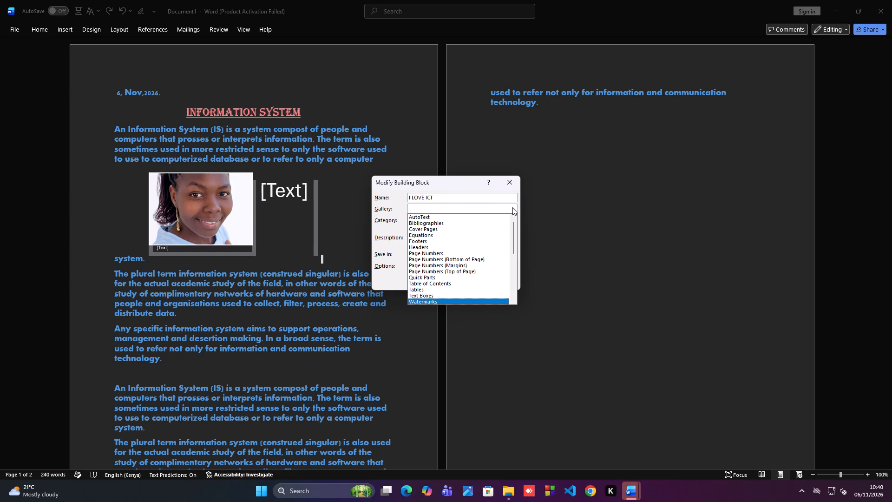
click(512, 207)
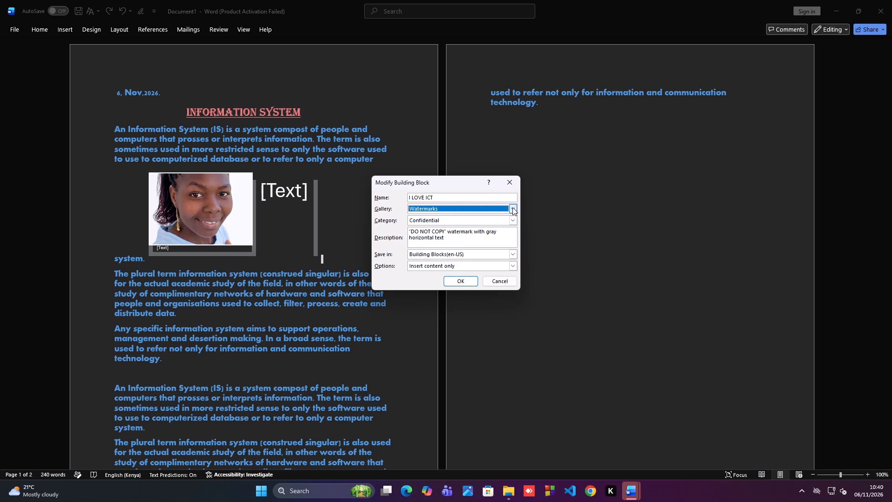
click(513, 219)
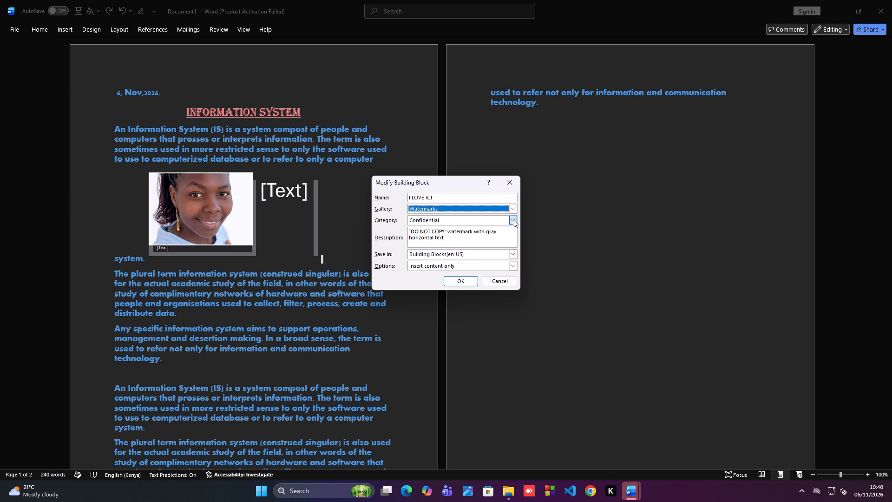
click(513, 219)
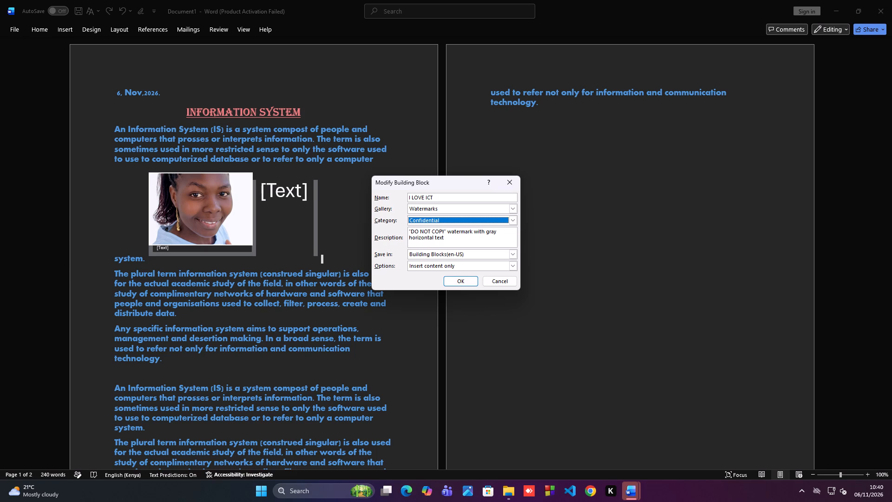
Replace the building block's description with I LOVE ICT.
click(444, 234)
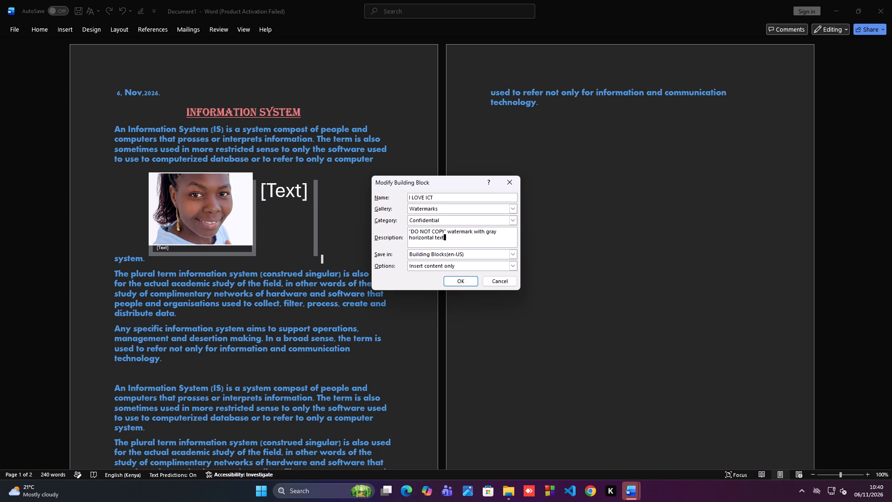
key(BackSpace)
key(BackSpace)
key(BackSpace)
key(BackSpace)
key(BackSpace)
key(BackSpace)
key(BackSpace)
key(BackSpace)
key(BackSpace)
key(BackSpace)
key(BackSpace)
key(BackSpace)
key(BackSpace)
key(BackSpace)
key(BackSpace)
key(BackSpace)
key(BackSpace)
key(BackSpace)
key(BackSpace)
key(BackSpace)
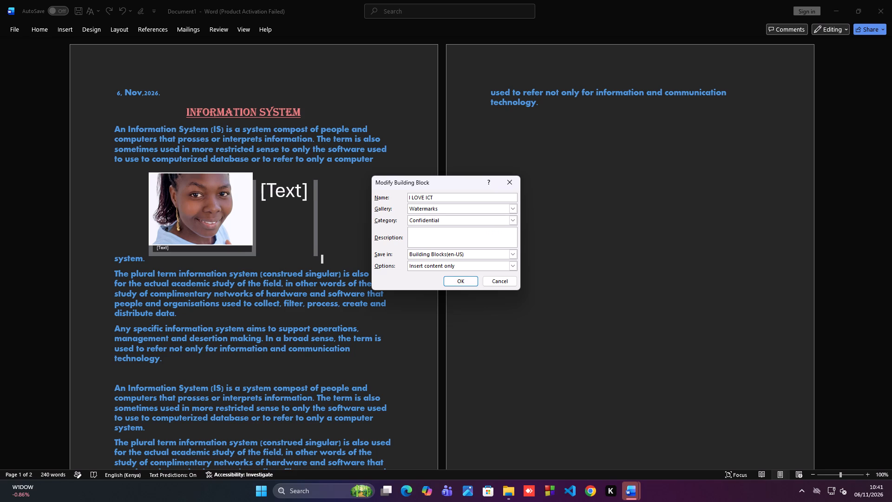
text(I)
key(space)
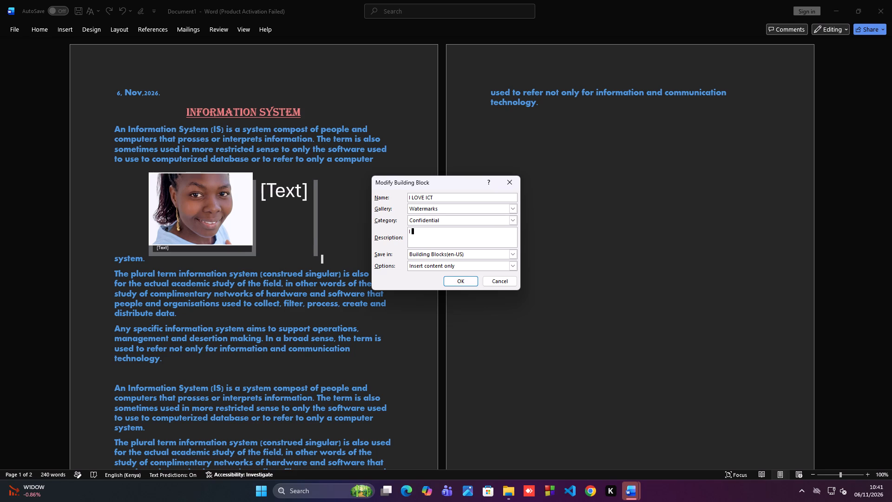
text(LOV)
text(E I)
key(c)
key(t)
Keep the building block's option at Insert content only and redefine the I LOVE ICT entry.
click(468, 284)
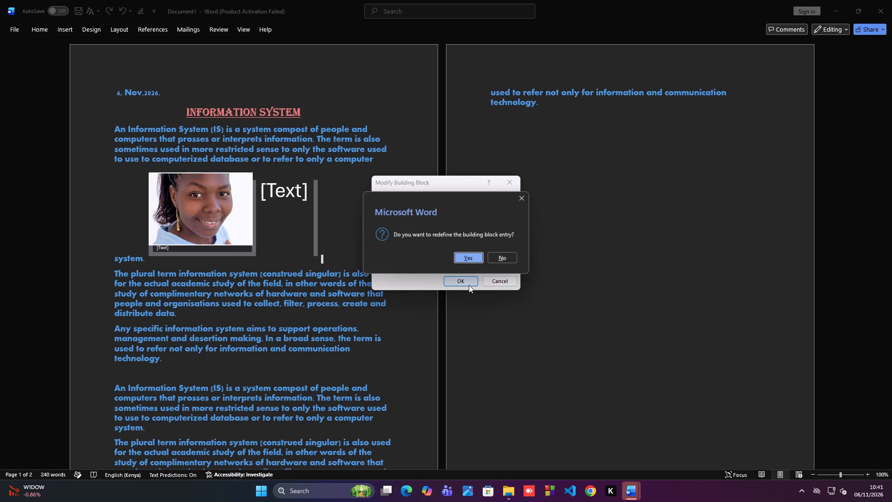
click(499, 256)
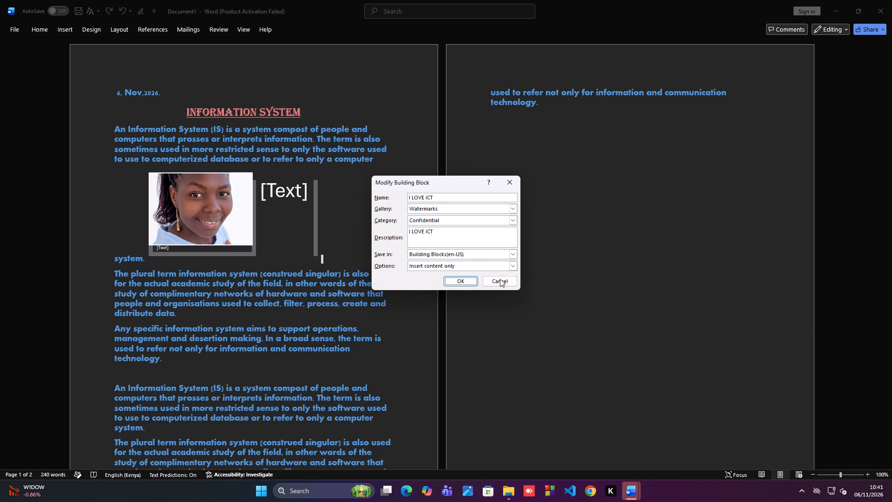
click(514, 266)
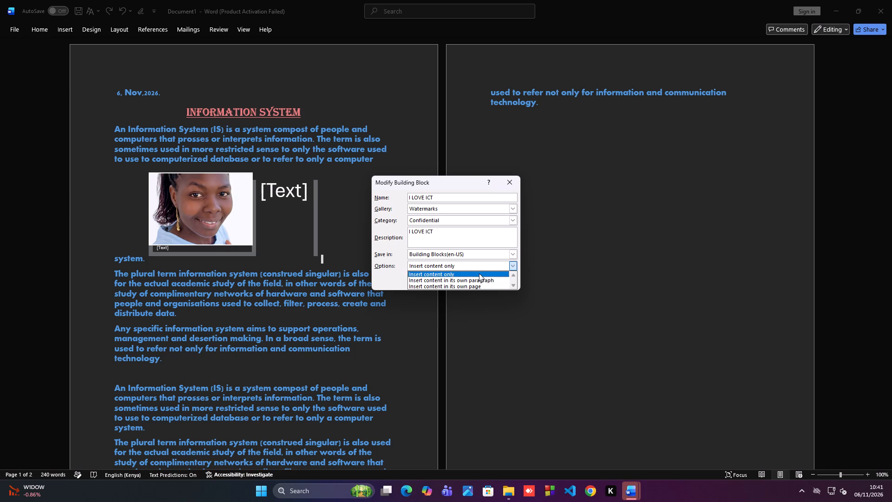
click(479, 273)
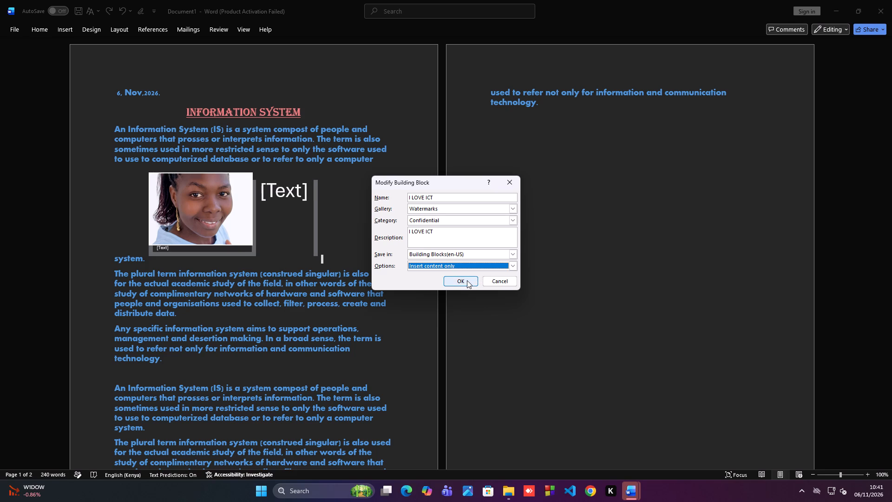
drag(467, 280, 473, 285)
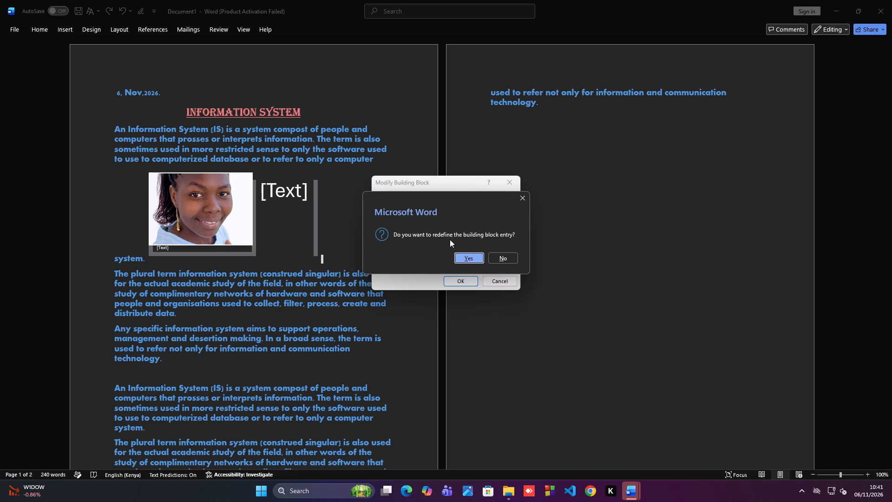
click(499, 258)
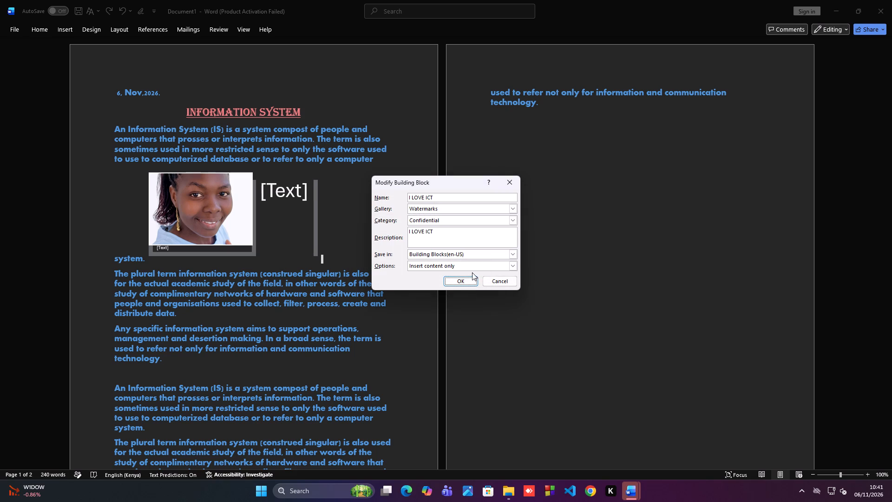
click(464, 279)
click(463, 258)
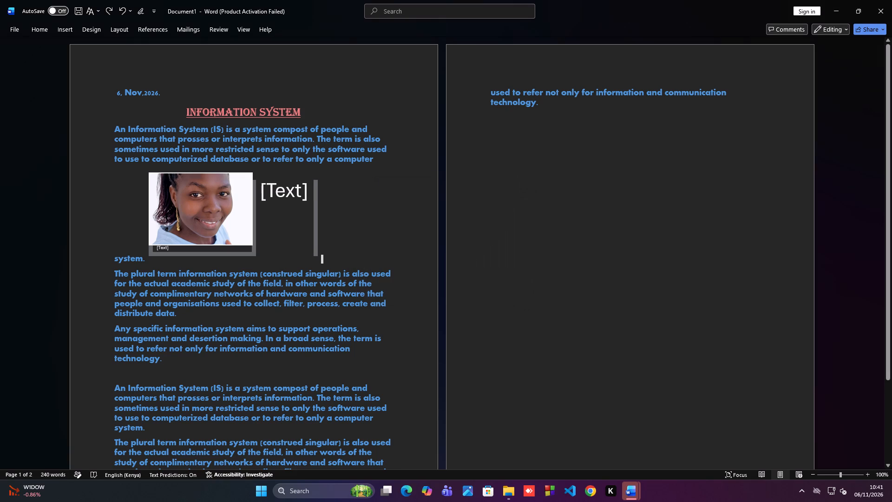
click(481, 271)
click(403, 266)
drag(387, 267, 383, 269)
drag(361, 255, 330, 239)
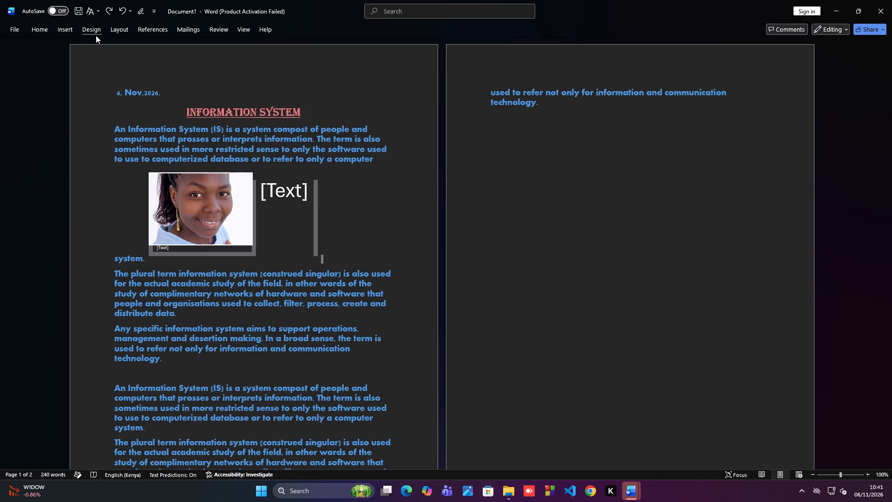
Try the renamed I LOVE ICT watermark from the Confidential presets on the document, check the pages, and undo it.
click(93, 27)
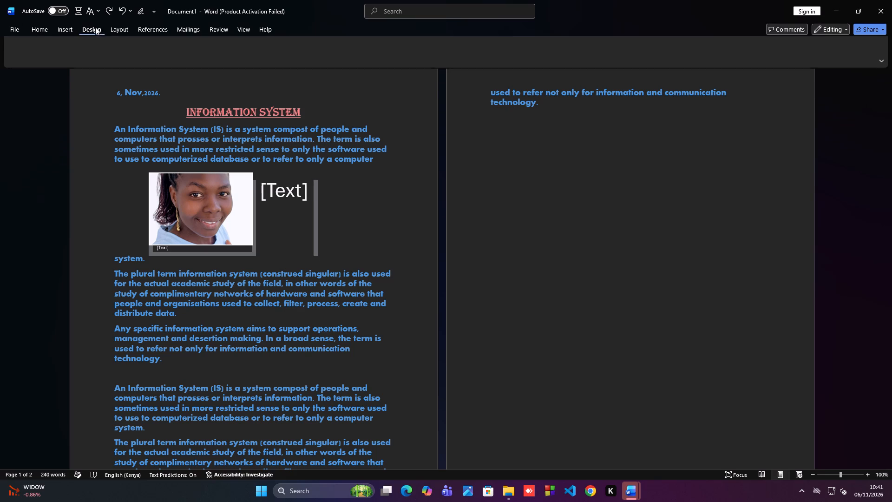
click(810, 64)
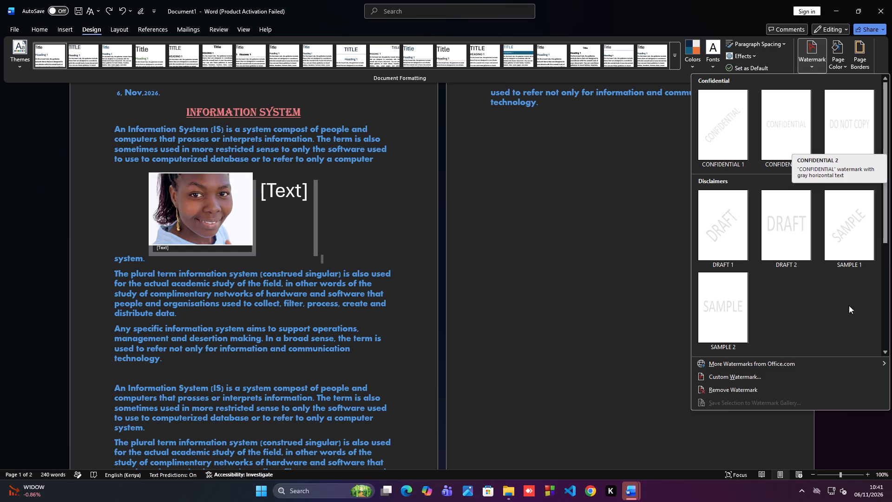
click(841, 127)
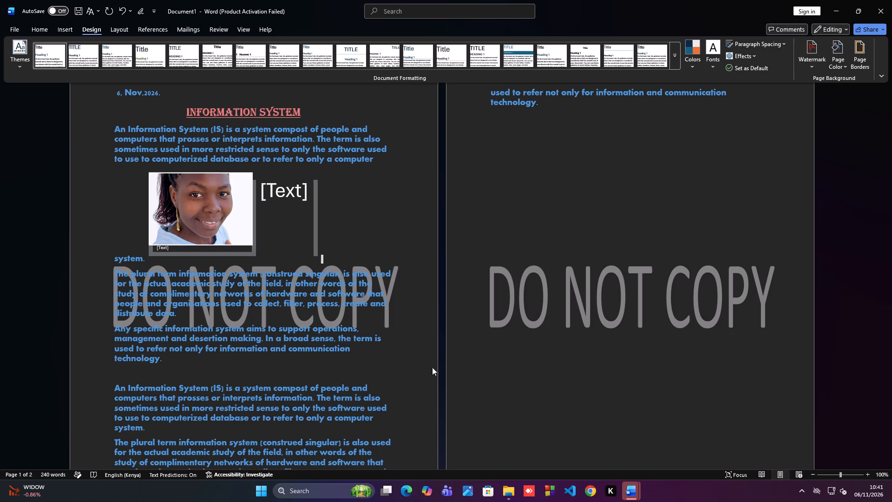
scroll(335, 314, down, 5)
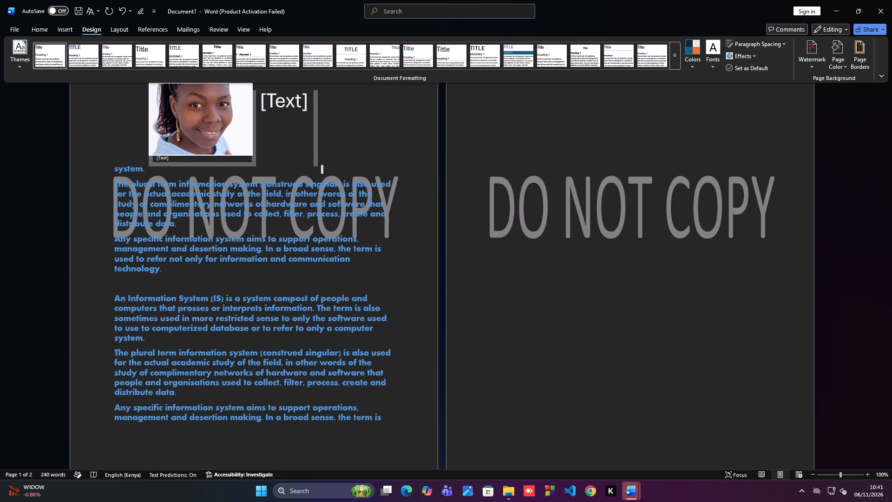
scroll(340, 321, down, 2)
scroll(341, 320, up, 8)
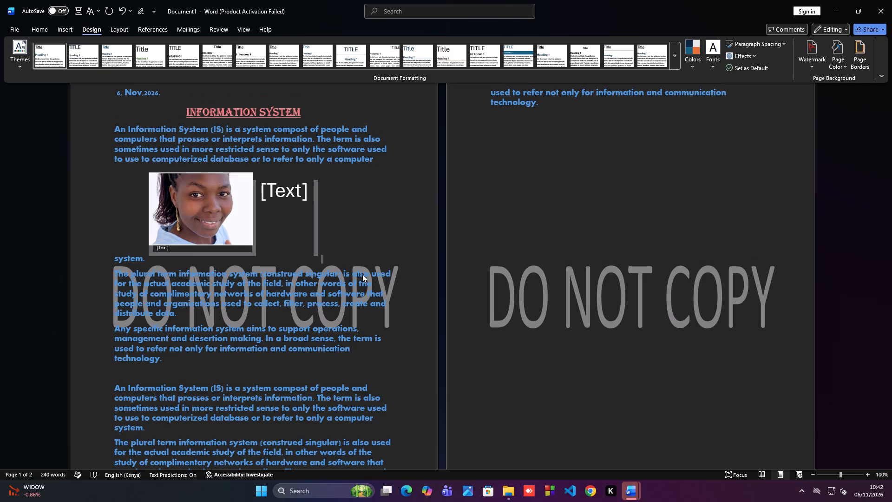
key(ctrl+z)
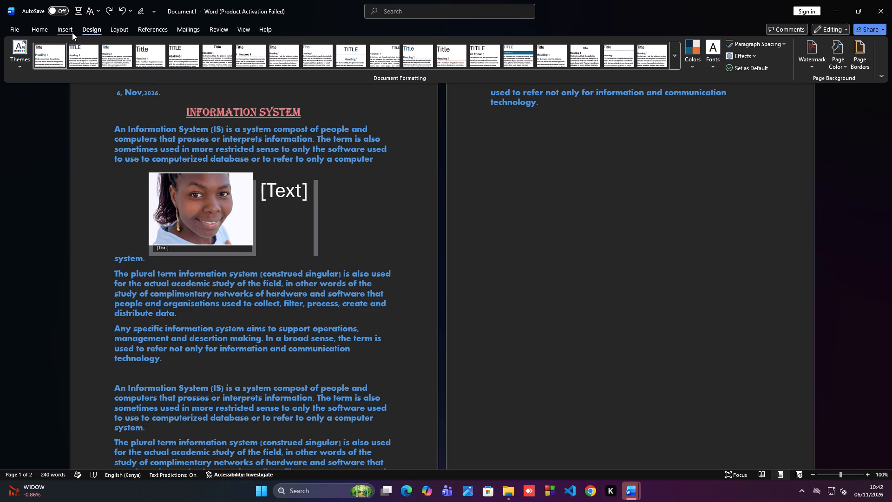
Assign the I LOVE ICT watermark building block to a newly created category named I LOVE ICT and redefine the entry.
click(92, 28)
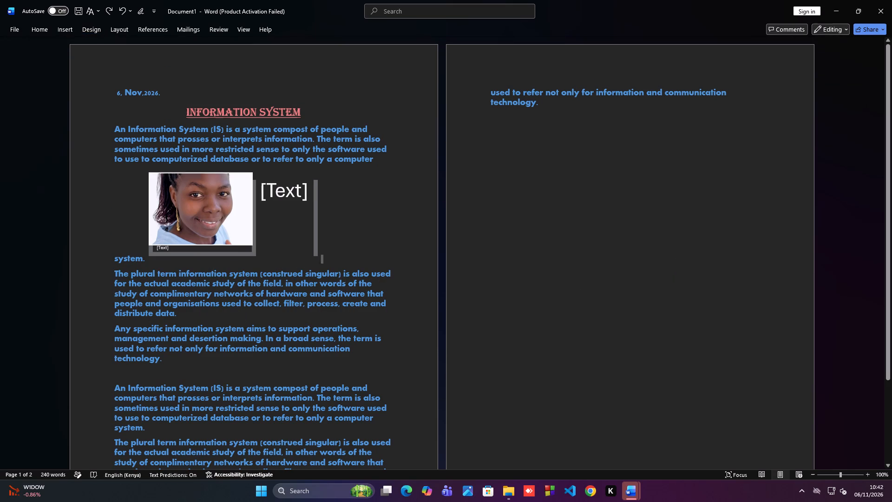
click(91, 33)
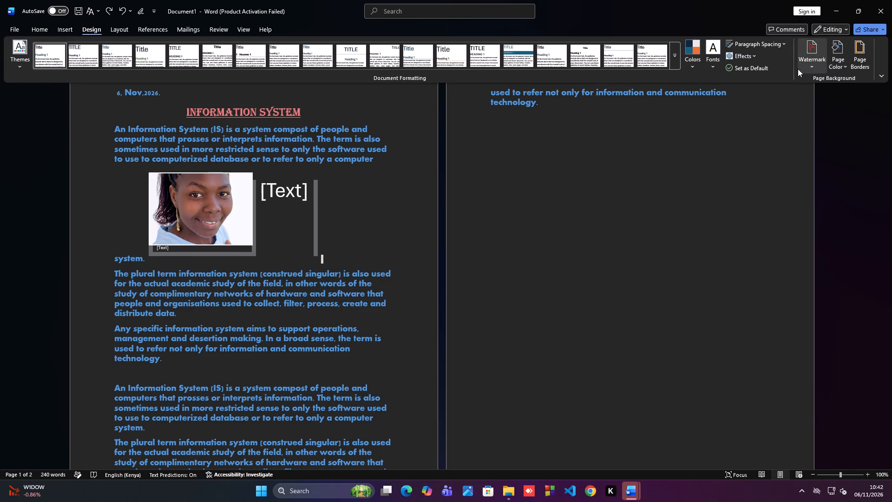
click(809, 65)
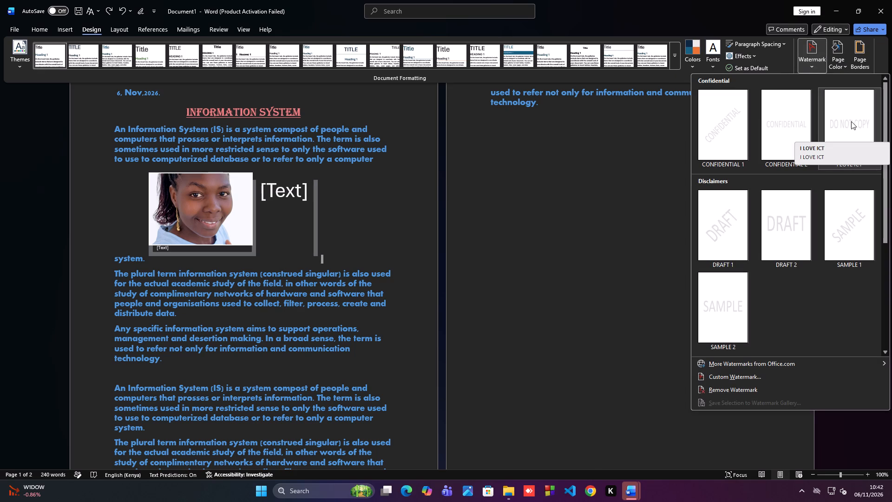
right_click(857, 125)
click(785, 145)
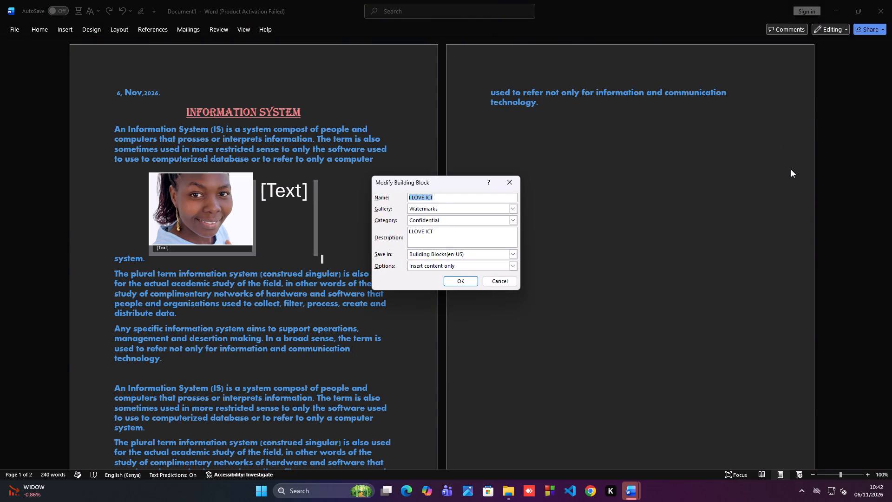
click(513, 220)
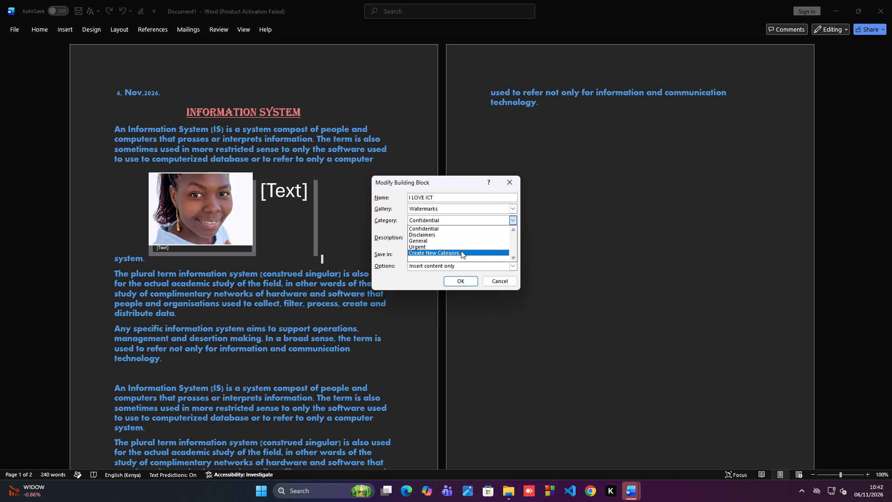
click(459, 252)
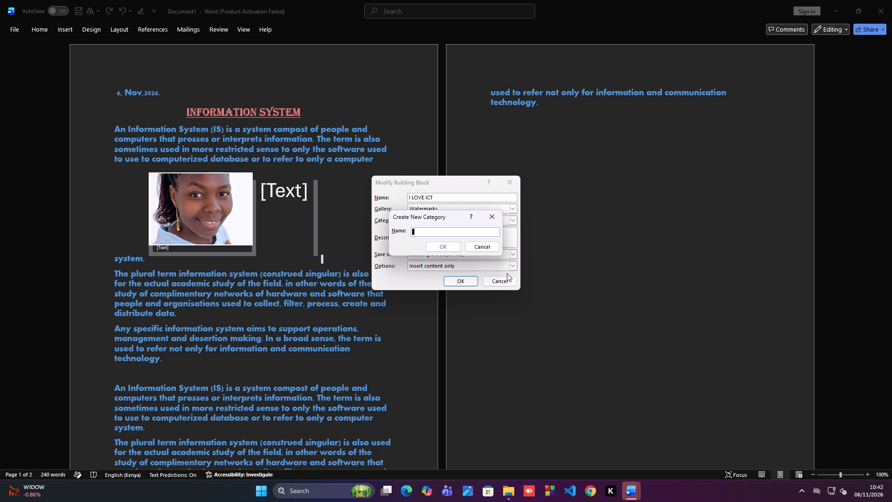
text(I LOVE I)
text(CT)
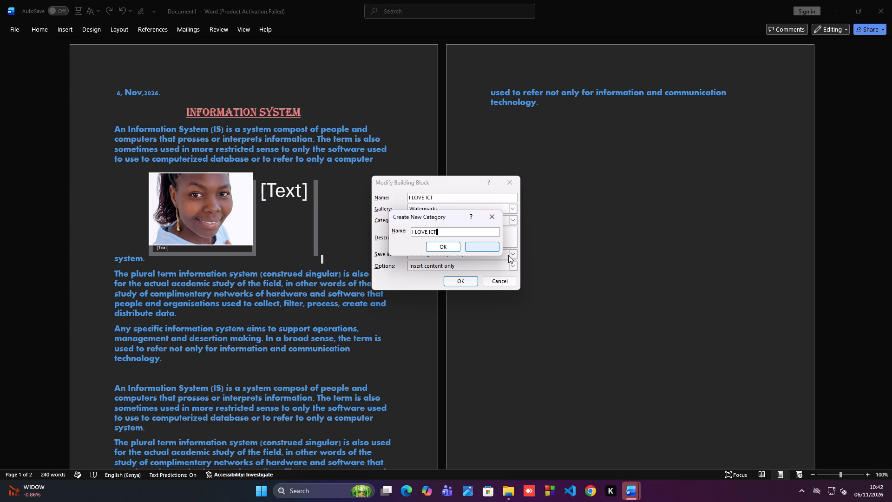
click(448, 245)
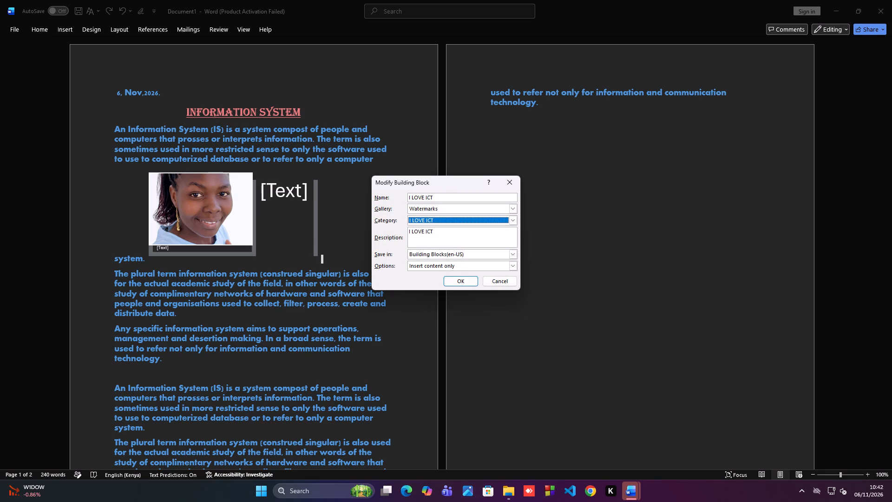
click(459, 279)
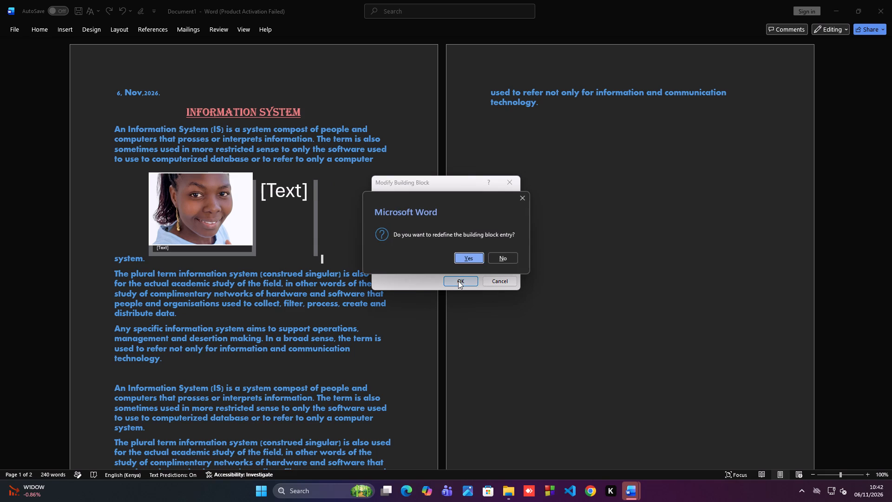
click(474, 260)
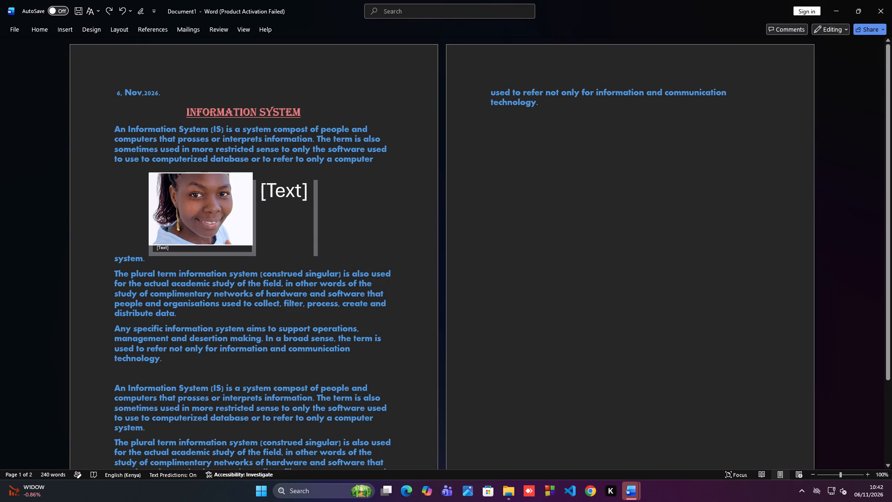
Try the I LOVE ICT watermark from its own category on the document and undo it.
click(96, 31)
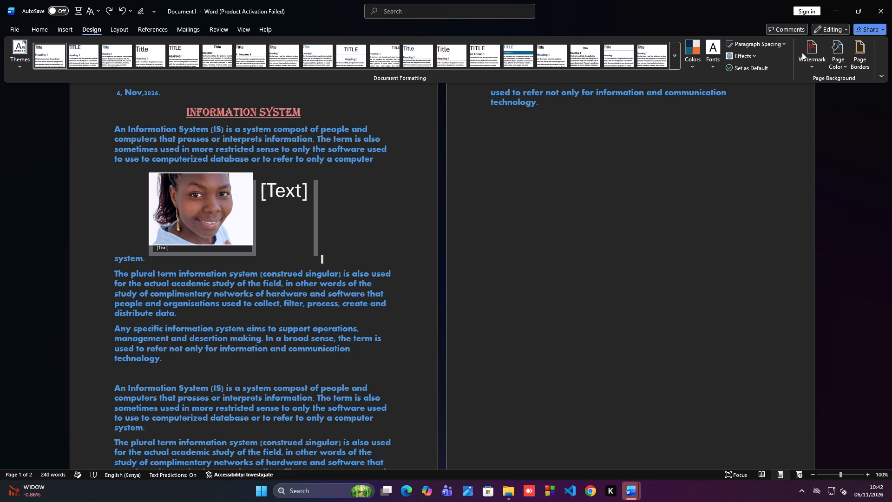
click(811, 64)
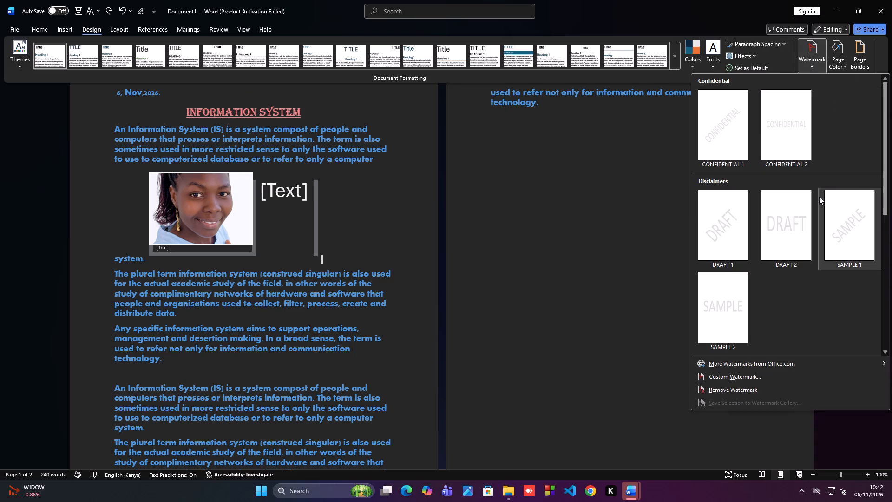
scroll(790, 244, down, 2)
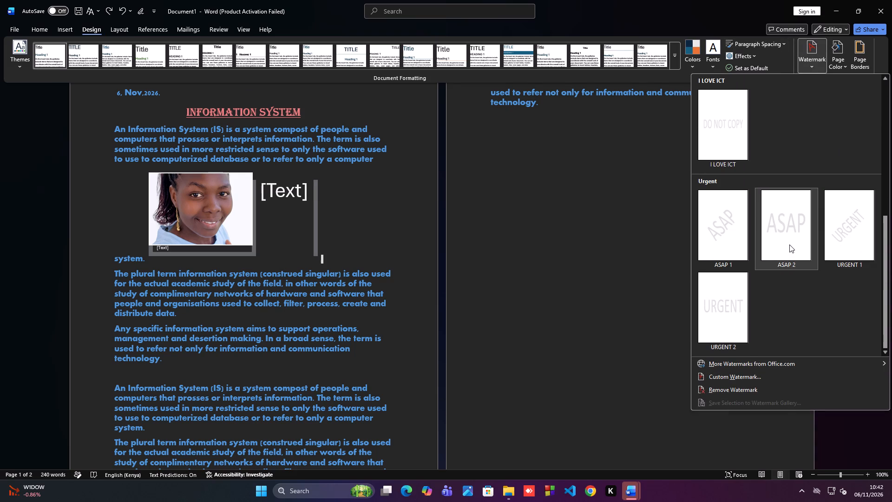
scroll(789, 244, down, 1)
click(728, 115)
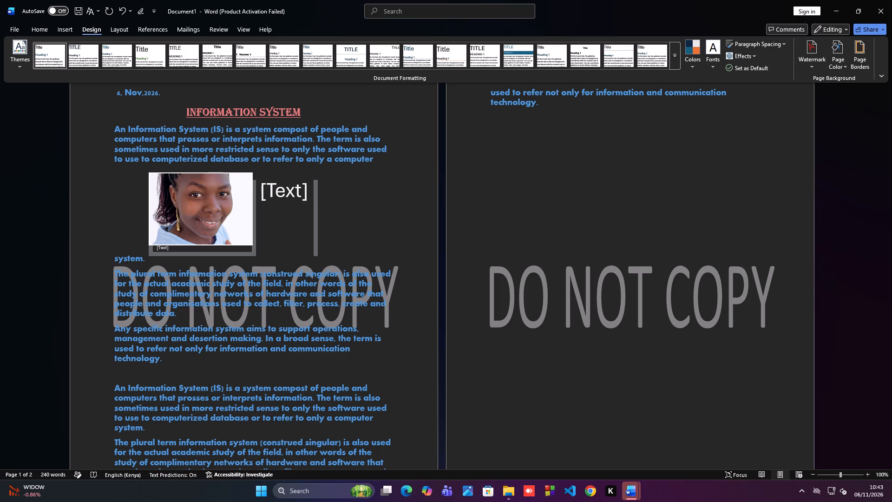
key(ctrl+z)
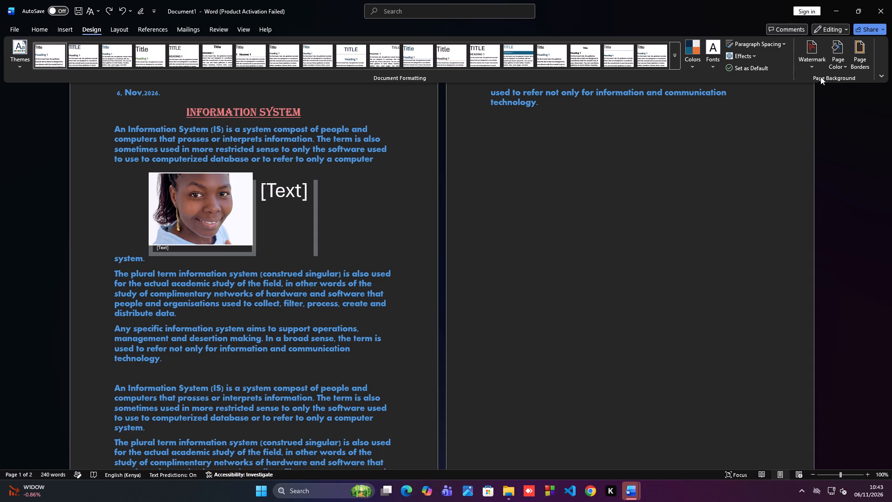
Look through the preset watermarks from Confidential to Urgent, including the I LOVE ICT category.
click(808, 65)
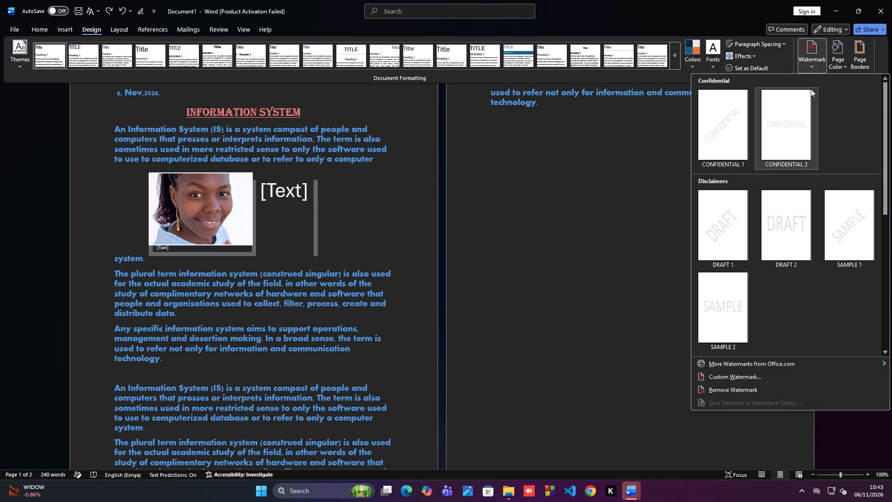
scroll(713, 198, up, 7)
scroll(713, 198, down, 1)
scroll(713, 198, up, 7)
scroll(713, 198, down, 1)
scroll(713, 198, up, 4)
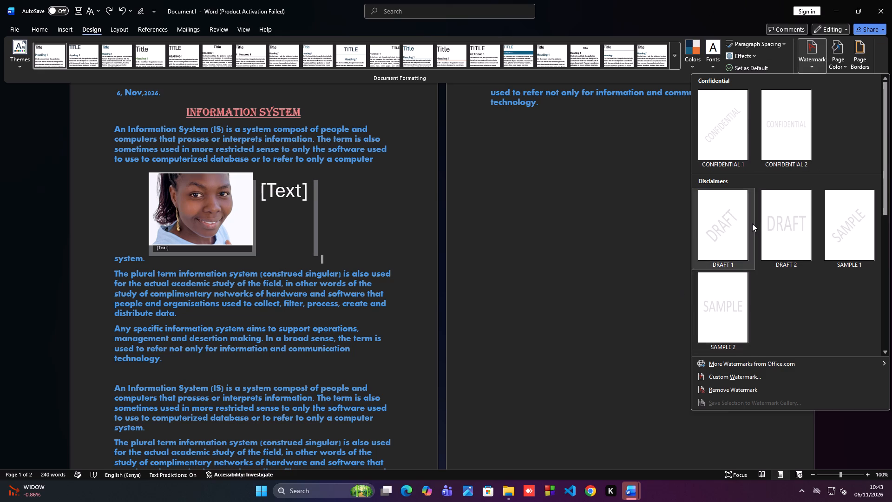
scroll(752, 224, down, 6)
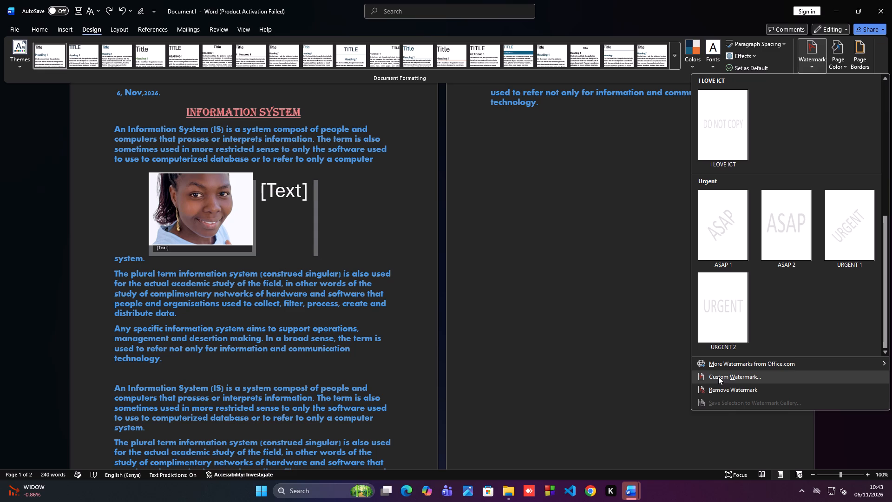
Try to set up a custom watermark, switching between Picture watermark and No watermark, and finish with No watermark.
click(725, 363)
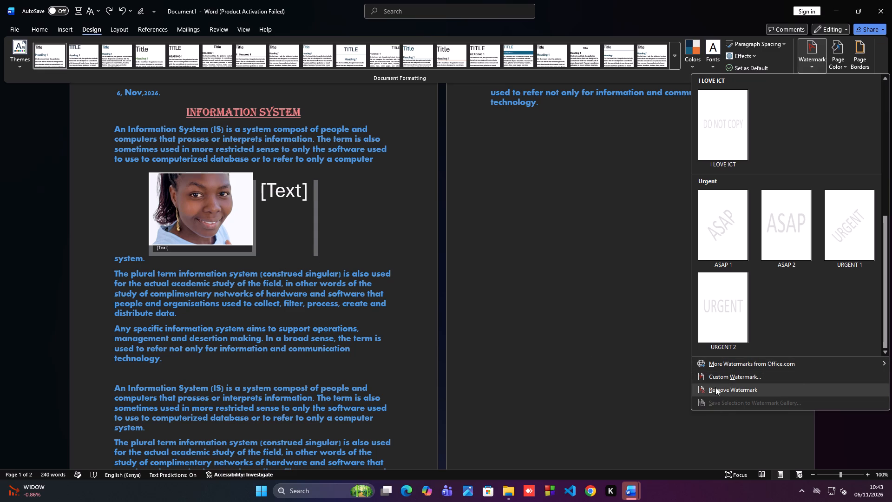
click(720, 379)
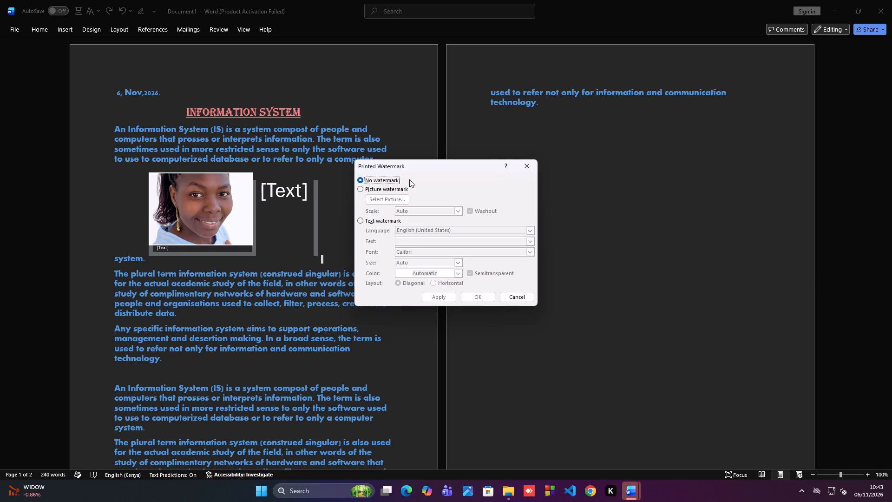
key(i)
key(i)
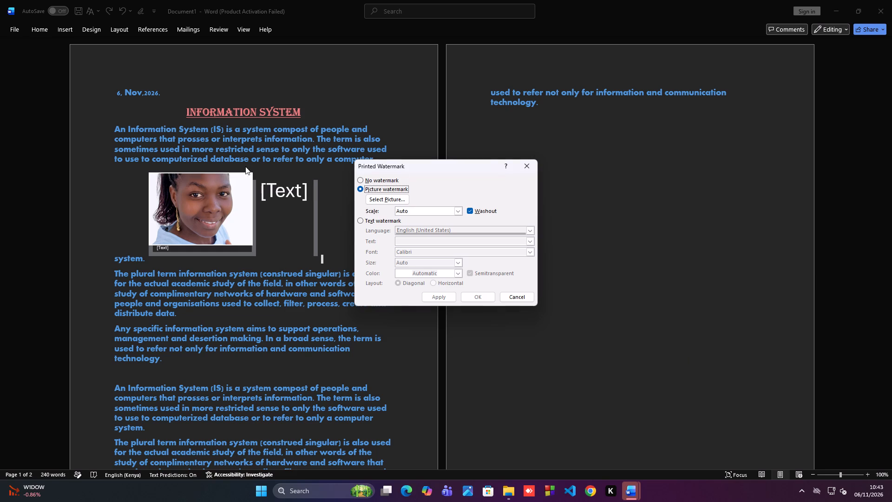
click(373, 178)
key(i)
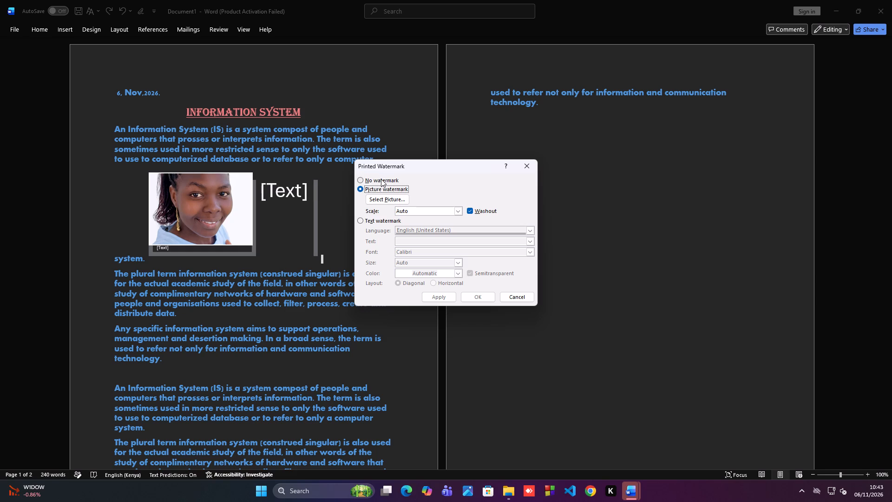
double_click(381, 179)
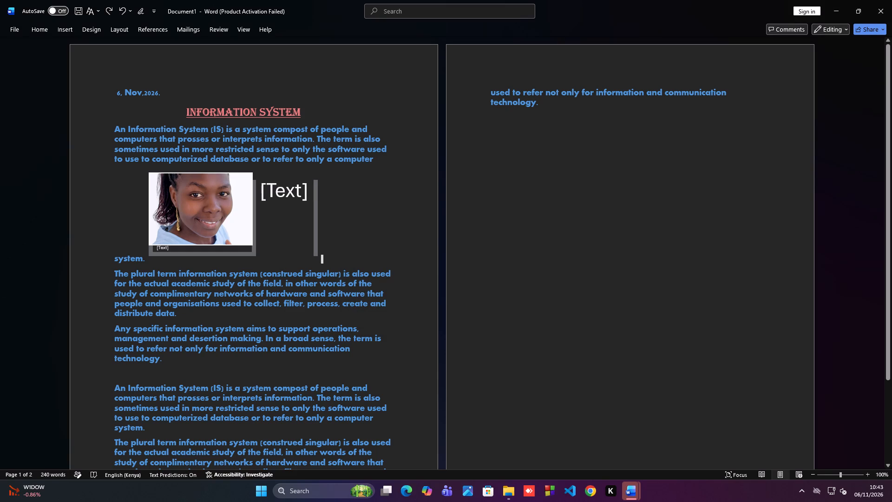
Review the watermark gallery again, comparing the I LOVE ICT entry with the other presets, and leave without applying one.
click(59, 25)
click(87, 29)
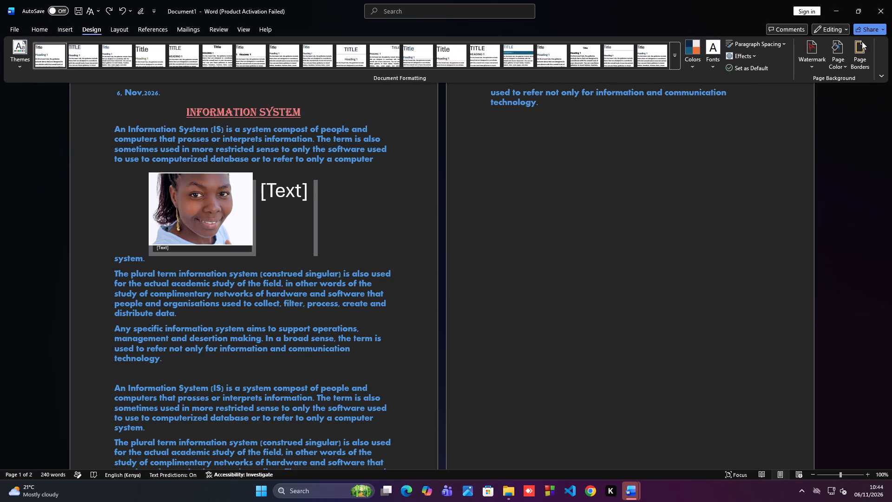
click(813, 64)
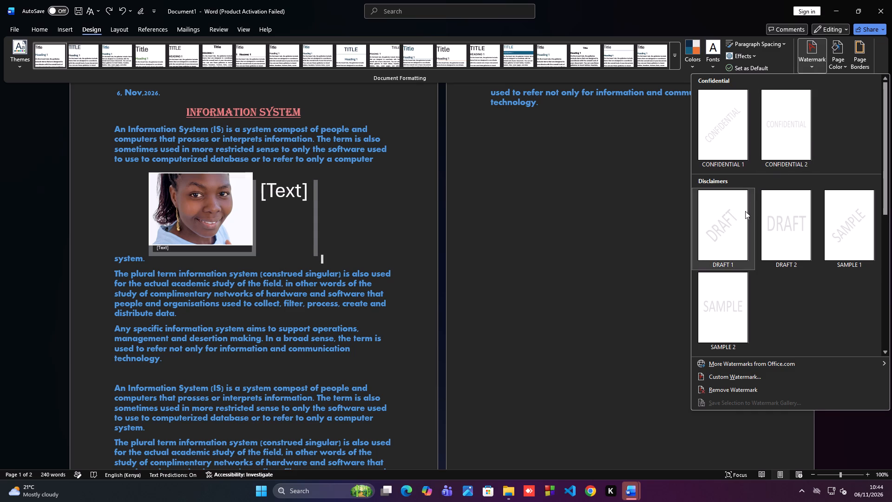
scroll(766, 219, down, 2)
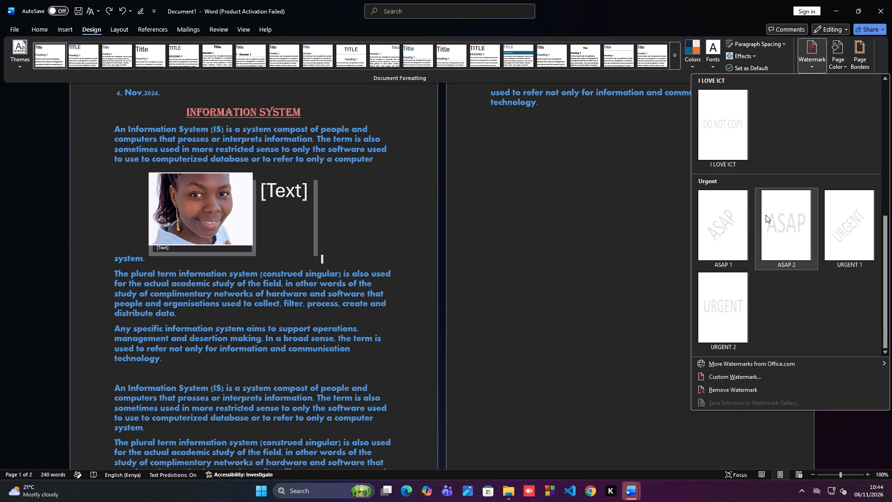
scroll(766, 214, down, 1)
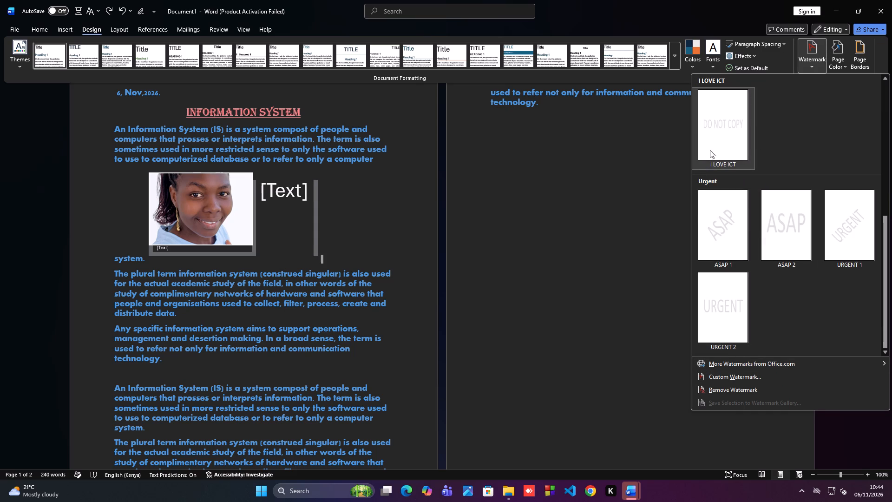
scroll(724, 136, up, 4)
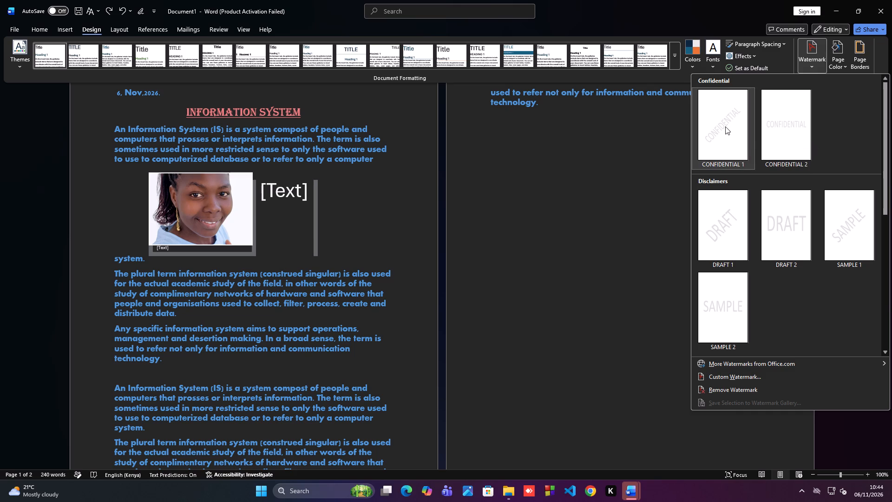
click(556, 177)
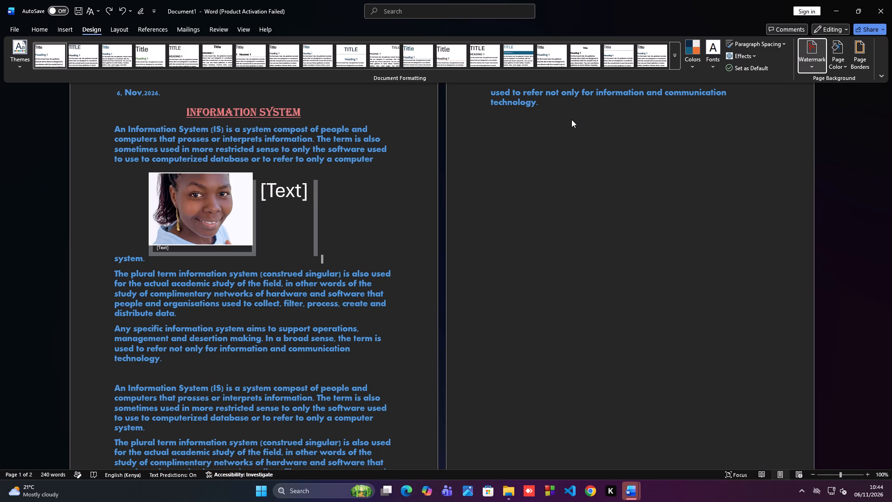
Insert the built-in Blank header into the document.
click(41, 22)
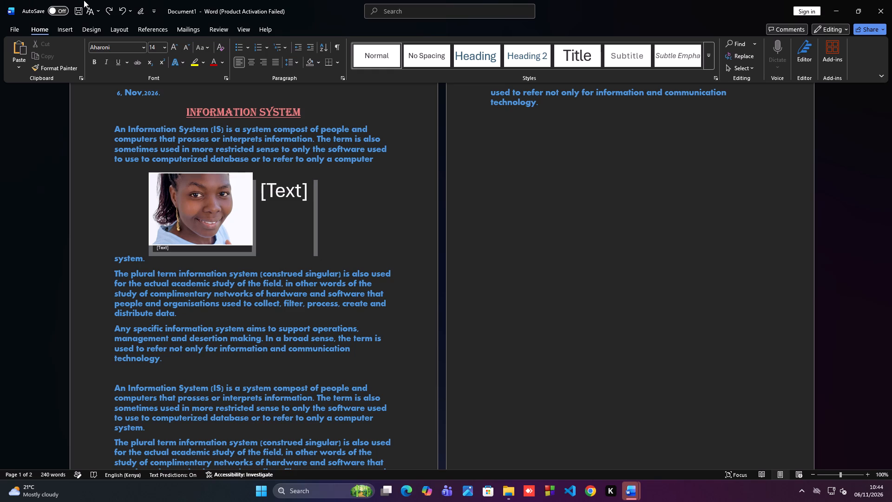
click(69, 30)
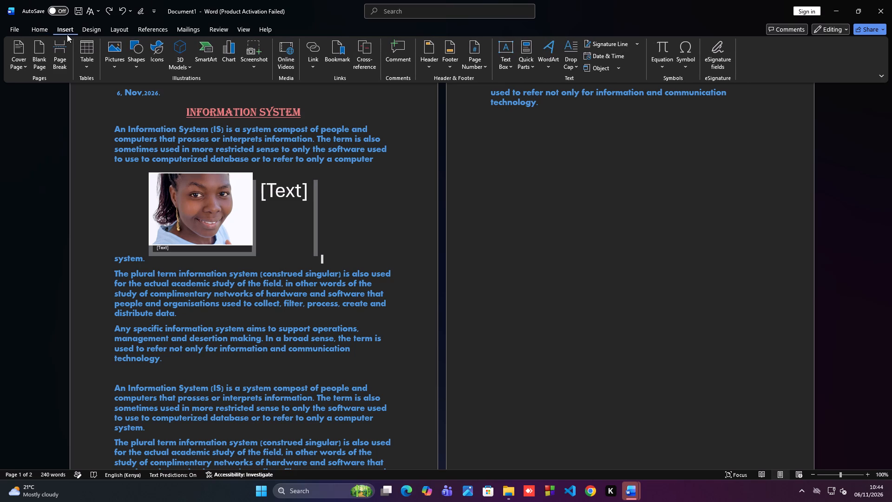
click(428, 66)
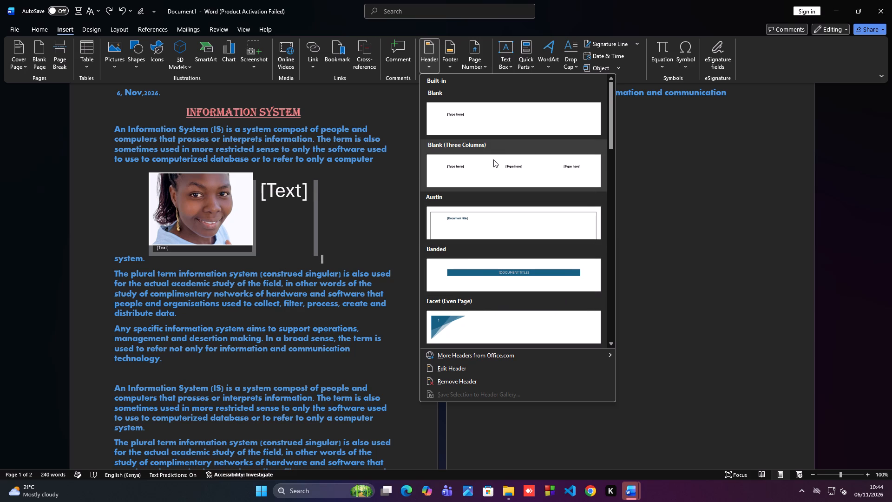
click(483, 117)
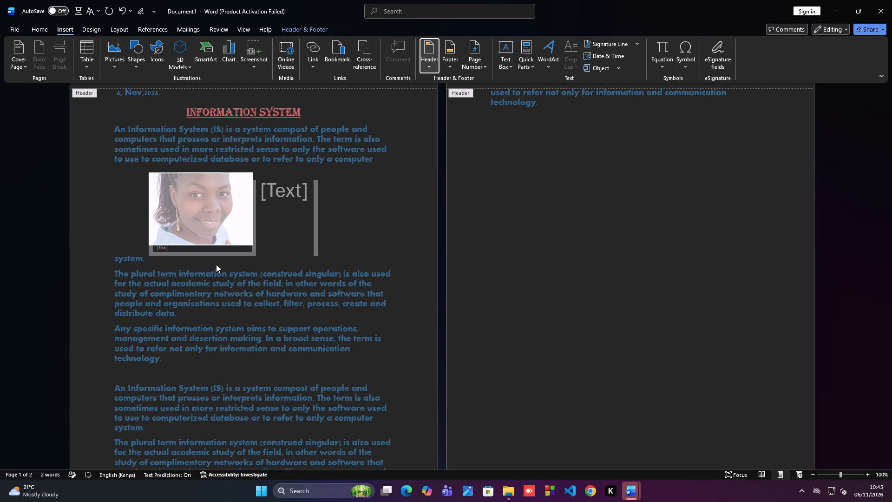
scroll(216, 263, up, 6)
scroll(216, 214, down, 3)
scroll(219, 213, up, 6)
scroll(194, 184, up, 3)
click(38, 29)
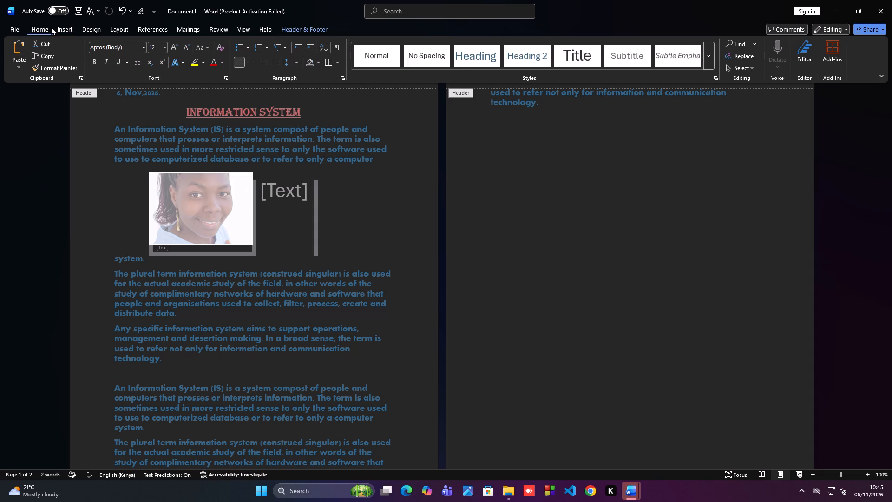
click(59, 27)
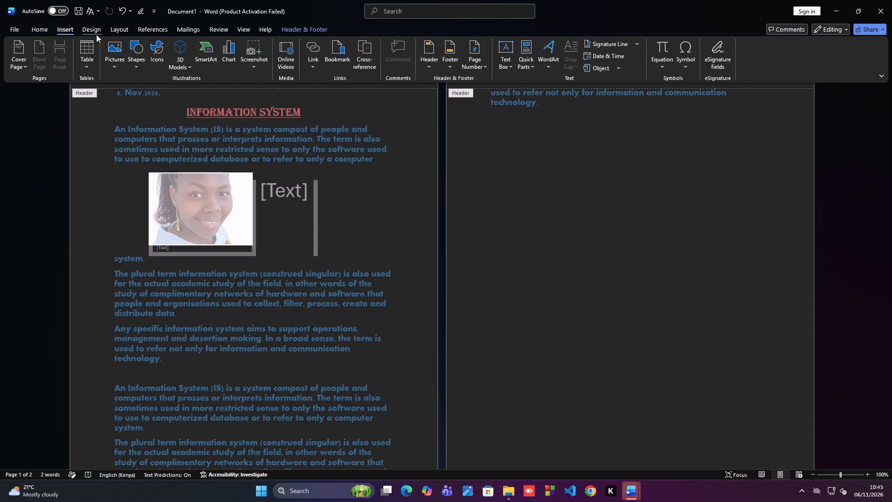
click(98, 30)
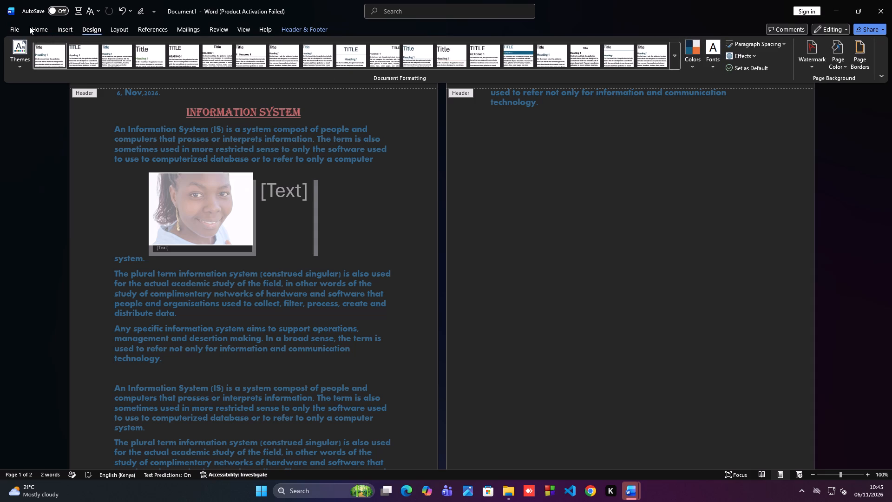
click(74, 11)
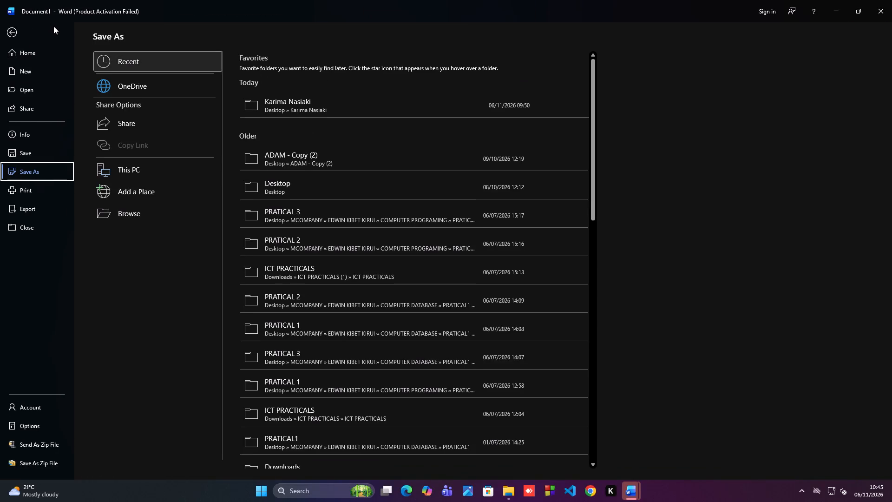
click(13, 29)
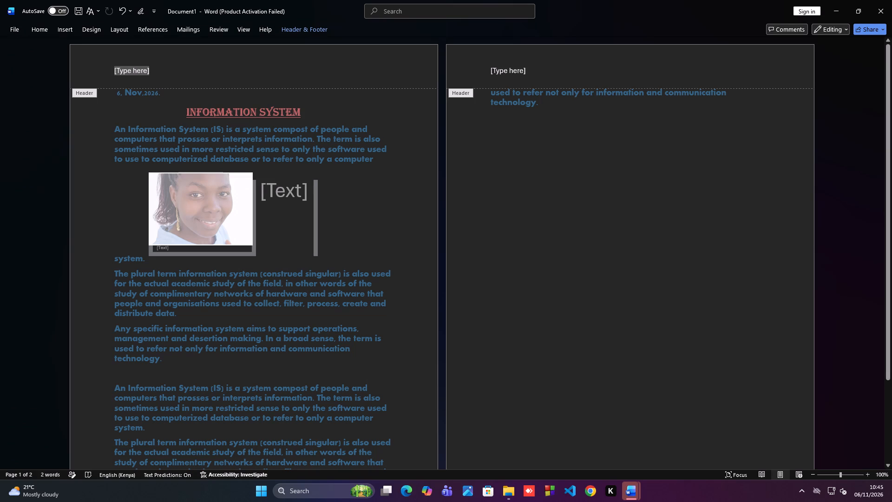
Replace the header's placeholder text with the document author's full name in capital letters.
key(k)
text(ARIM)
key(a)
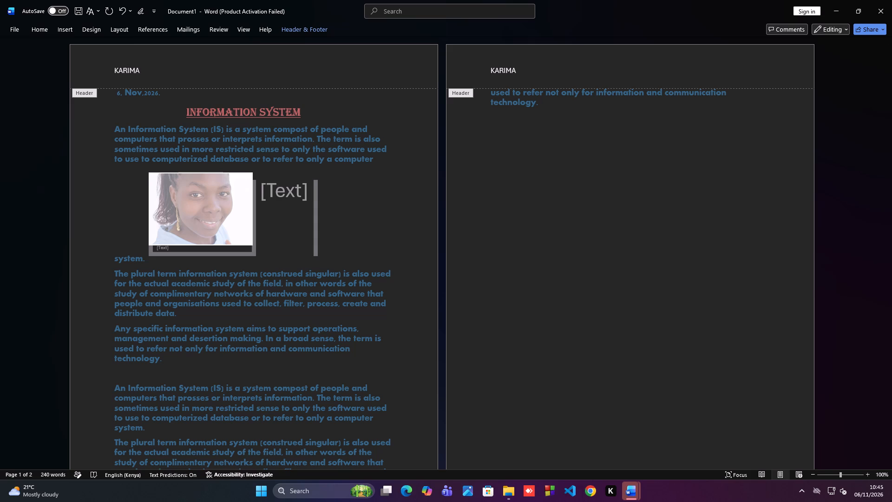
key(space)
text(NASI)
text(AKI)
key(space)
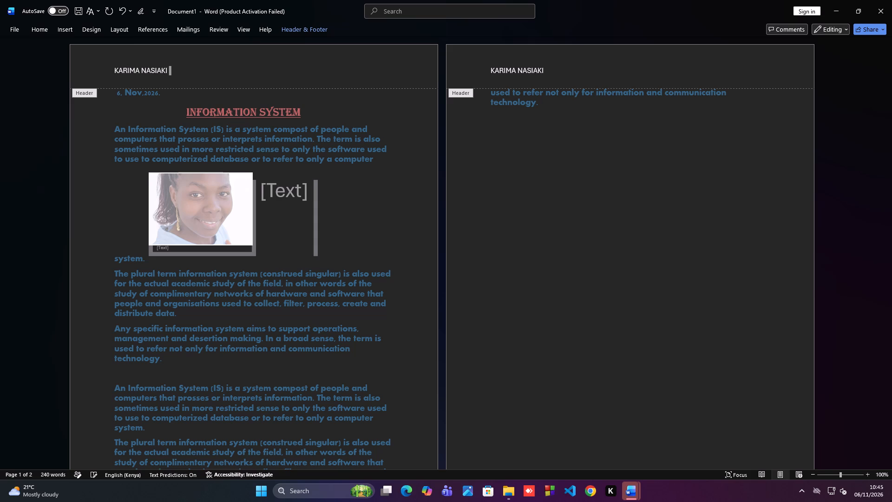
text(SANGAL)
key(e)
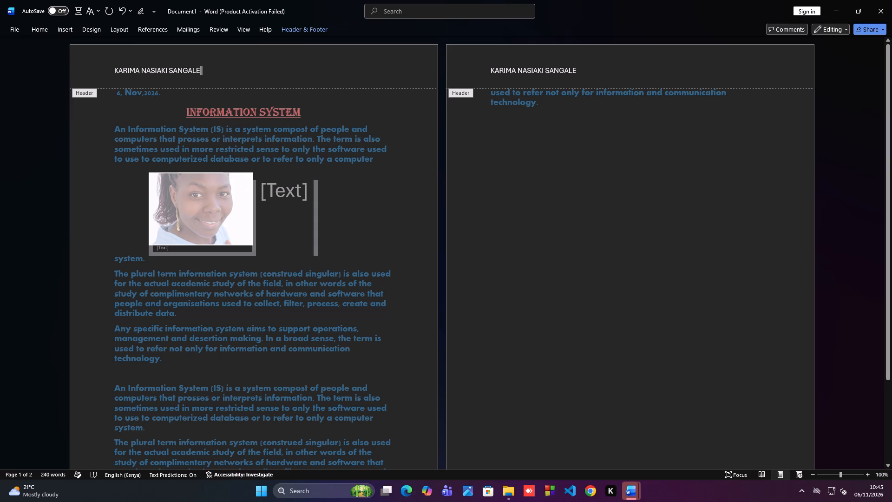
Shift the author's name toward the centre of the header by inserting a run of 20 spaces before it.
click(110, 70)
key(space)
key(space)
key(space)
key(space)
key(space)
key(space)
key(space)
key(space)
key(space)
key(space)
key(space)
key(space)
key(space)
key(space)
key(space)
key(space)
key(space)
key(space)
key(space)
key(space)
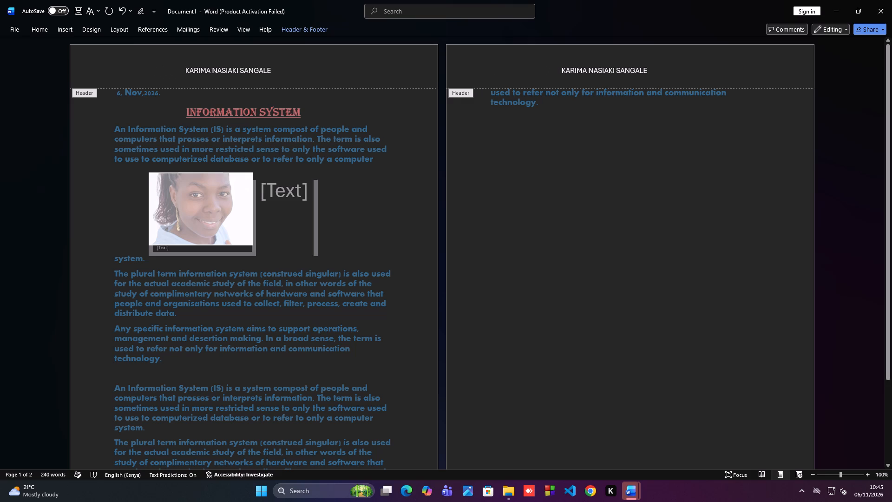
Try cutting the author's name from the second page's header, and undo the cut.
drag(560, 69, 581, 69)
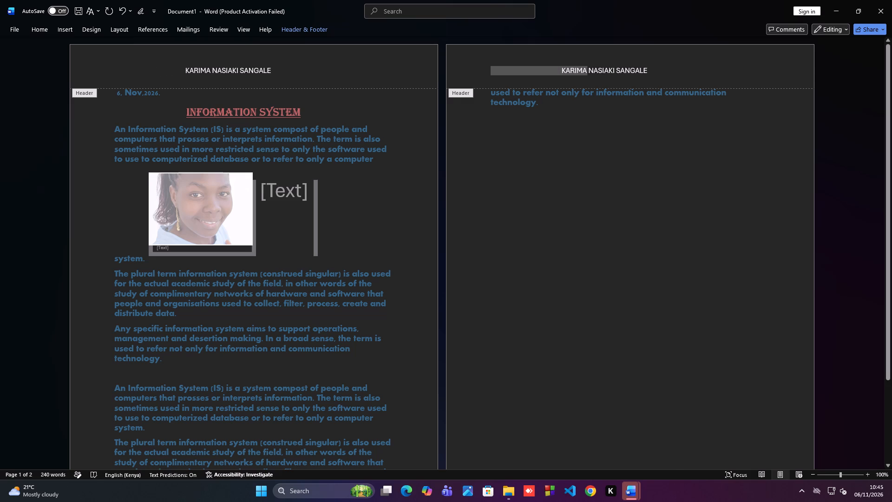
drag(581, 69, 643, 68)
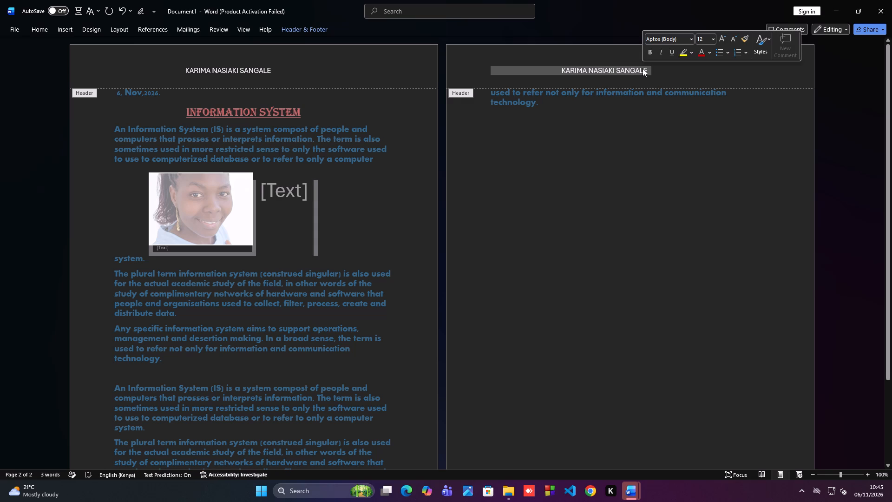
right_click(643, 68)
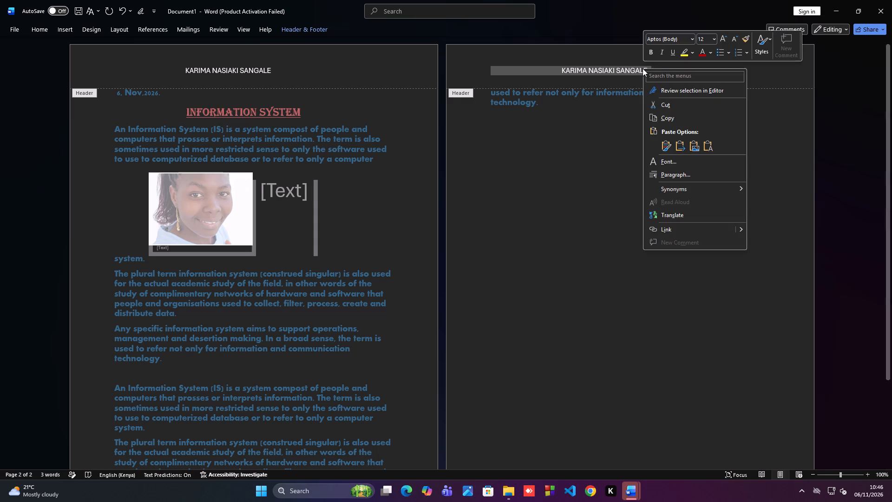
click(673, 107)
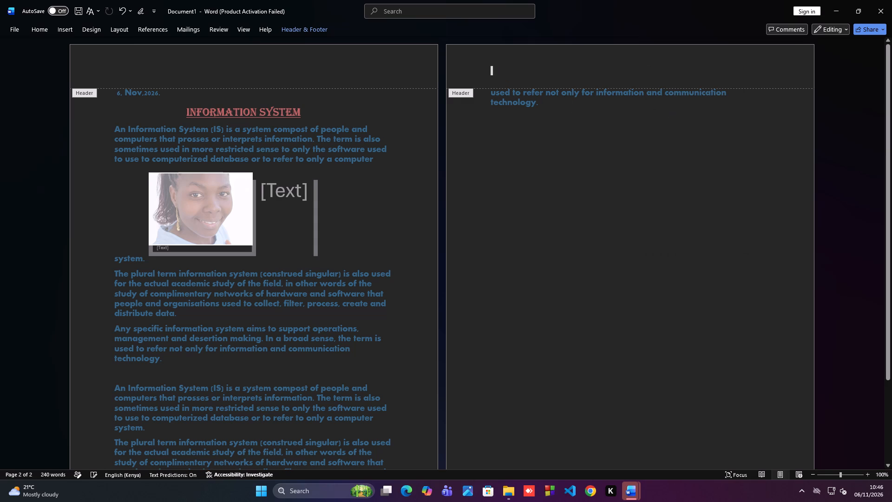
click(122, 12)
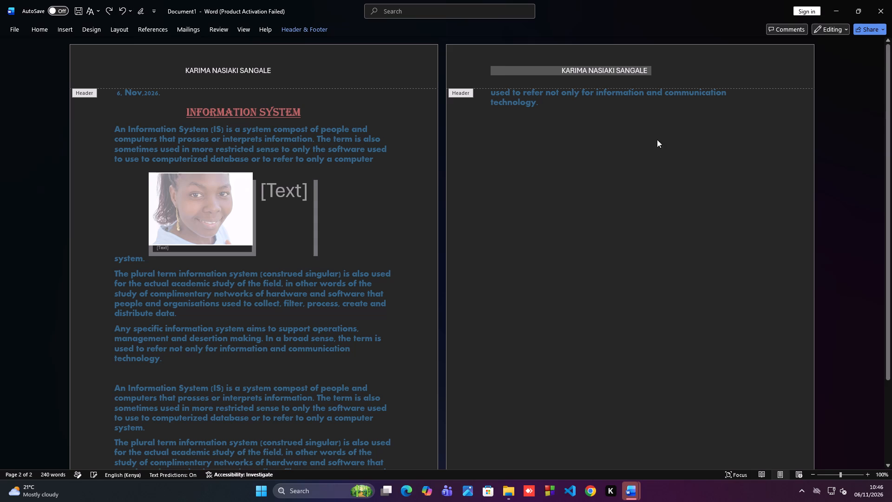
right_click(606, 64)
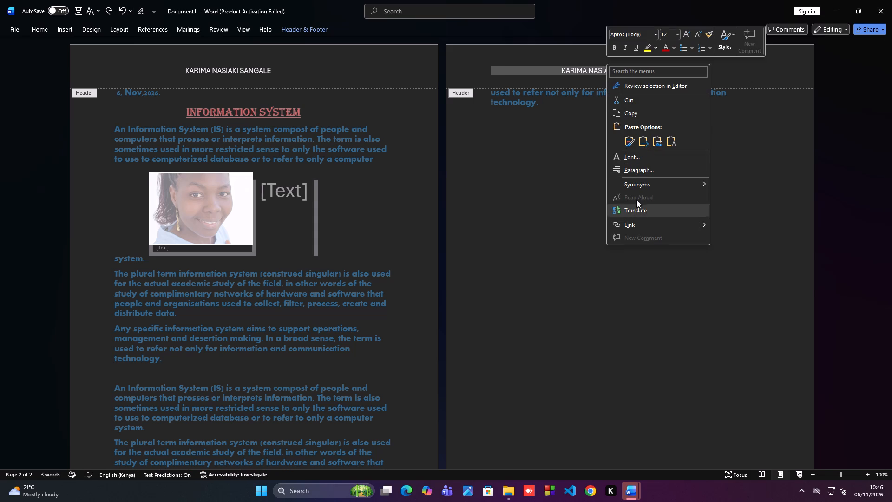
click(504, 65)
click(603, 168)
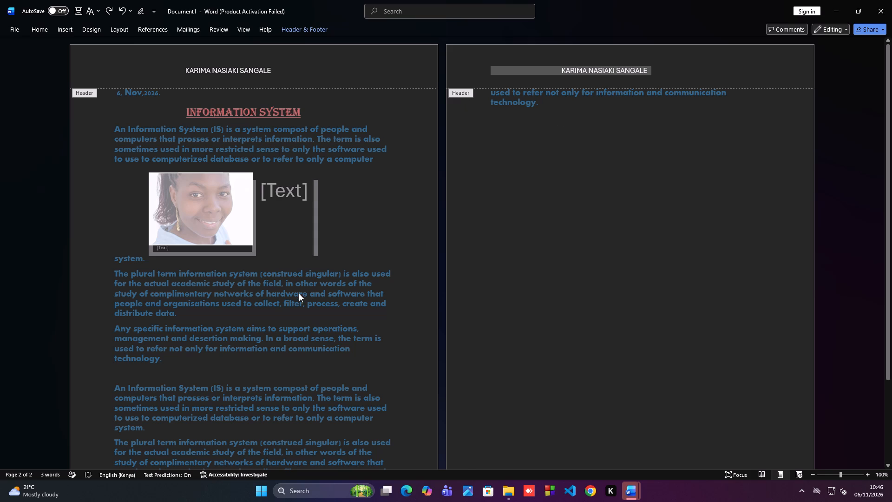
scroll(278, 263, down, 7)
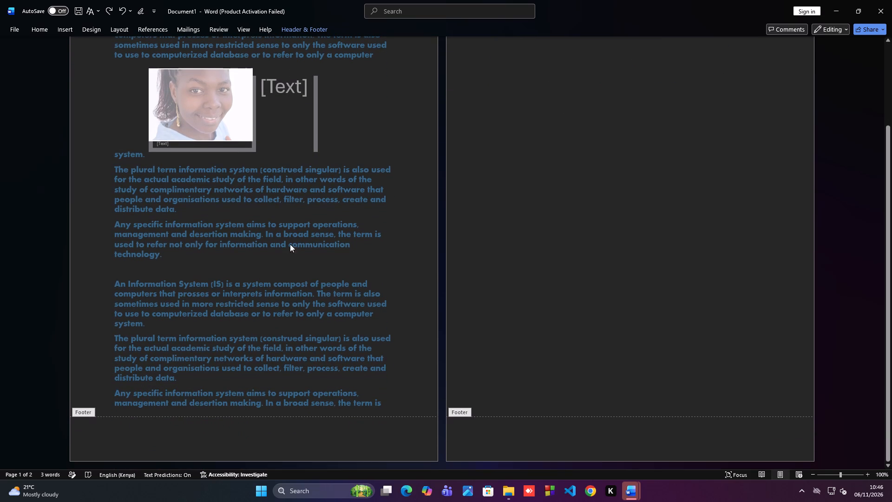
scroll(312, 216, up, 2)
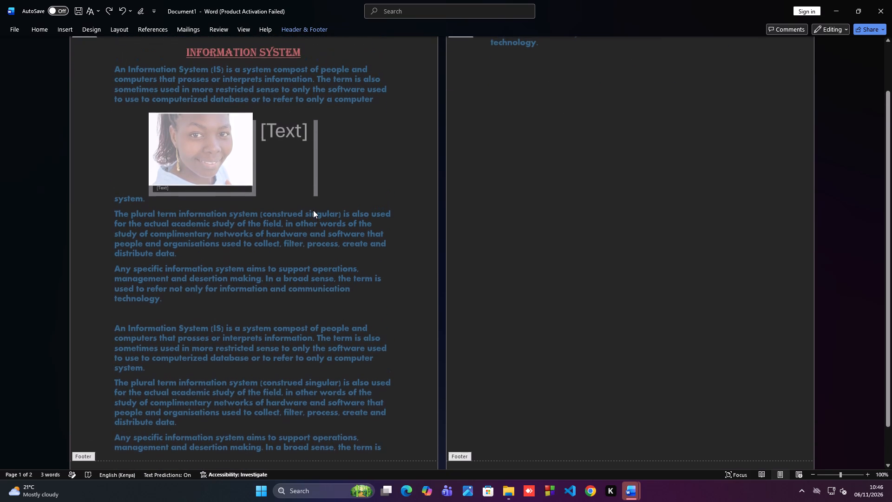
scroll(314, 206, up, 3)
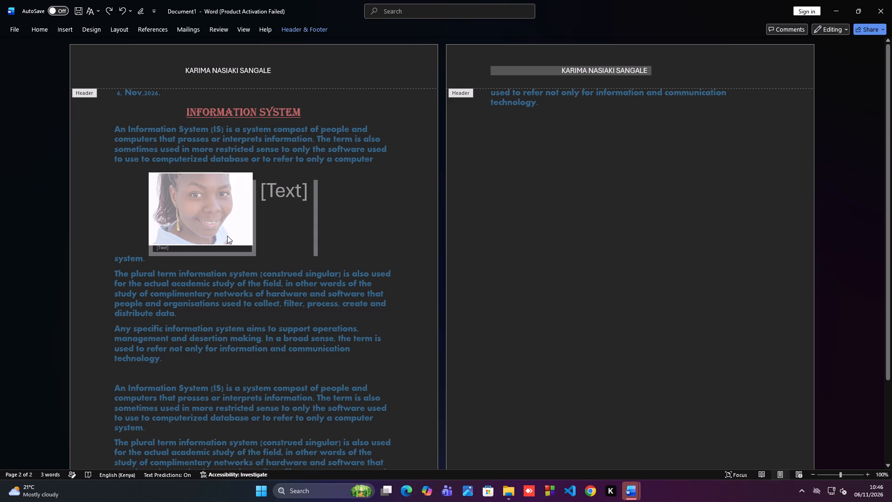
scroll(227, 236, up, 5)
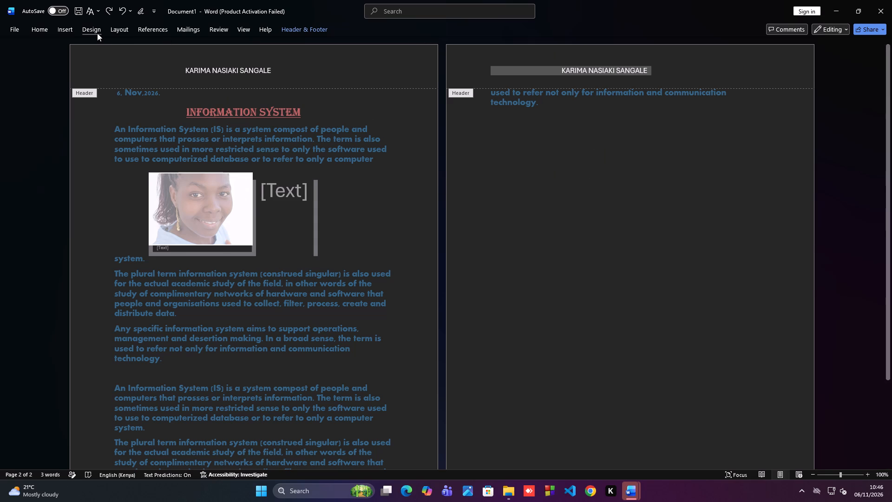
Look through the preset watermark gallery again, from the Confidential and Disclaimers categories to I LOVE ICT and Urgent.
click(96, 32)
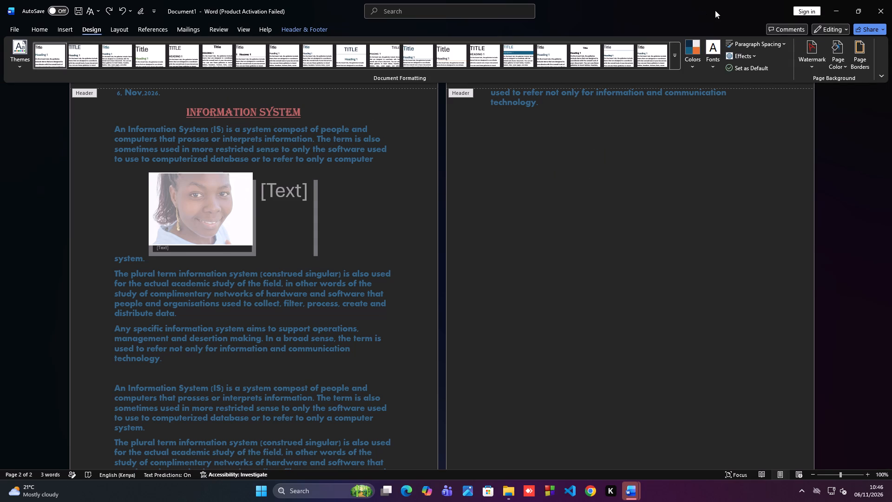
click(812, 63)
scroll(778, 188, up, 4)
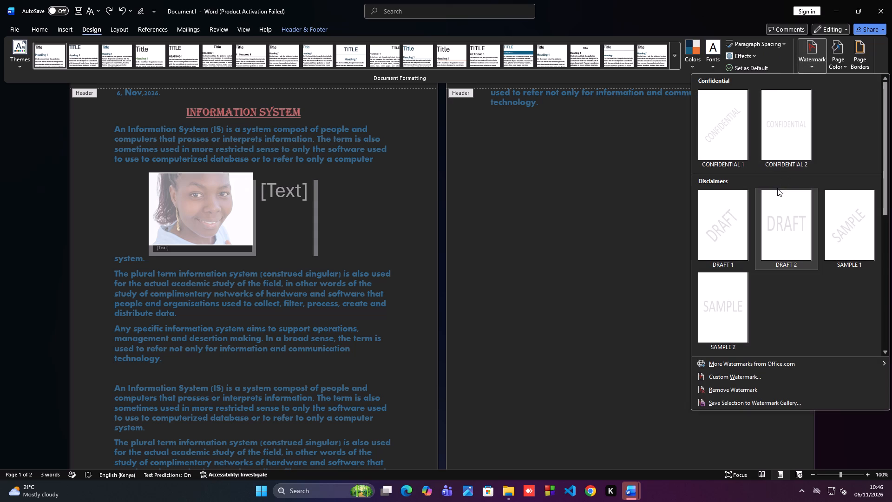
scroll(775, 188, up, 9)
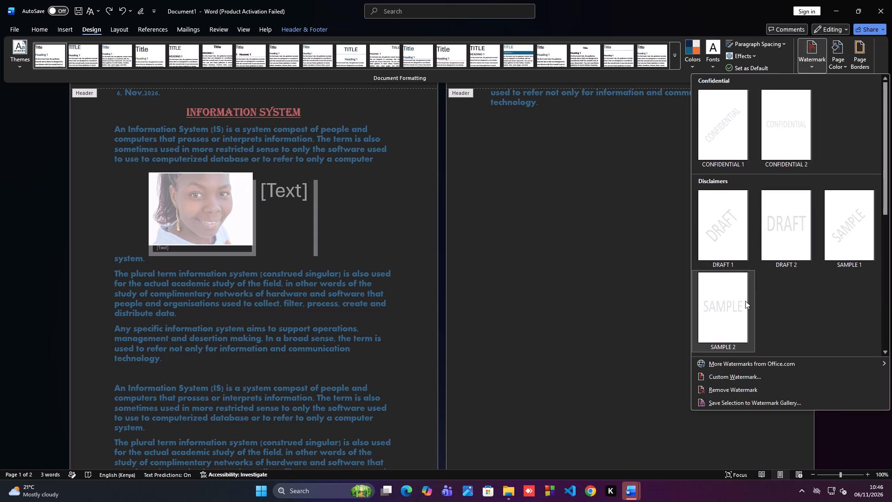
scroll(744, 211, up, 11)
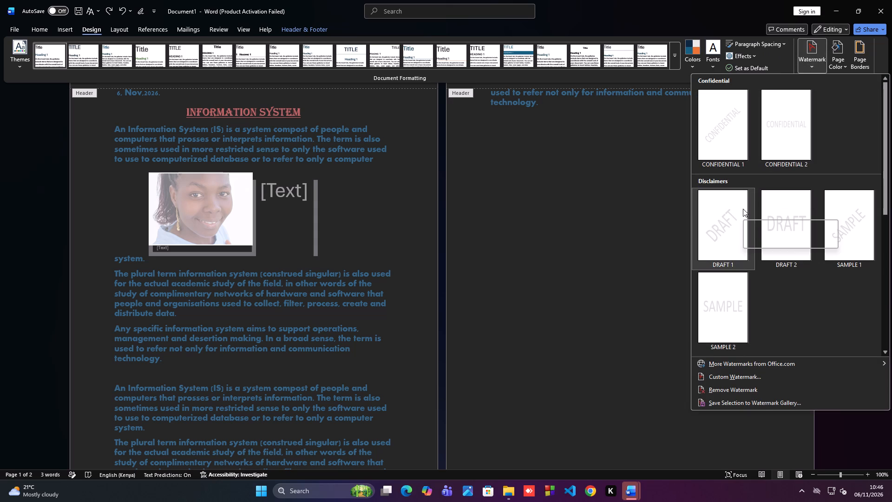
scroll(723, 239, down, 7)
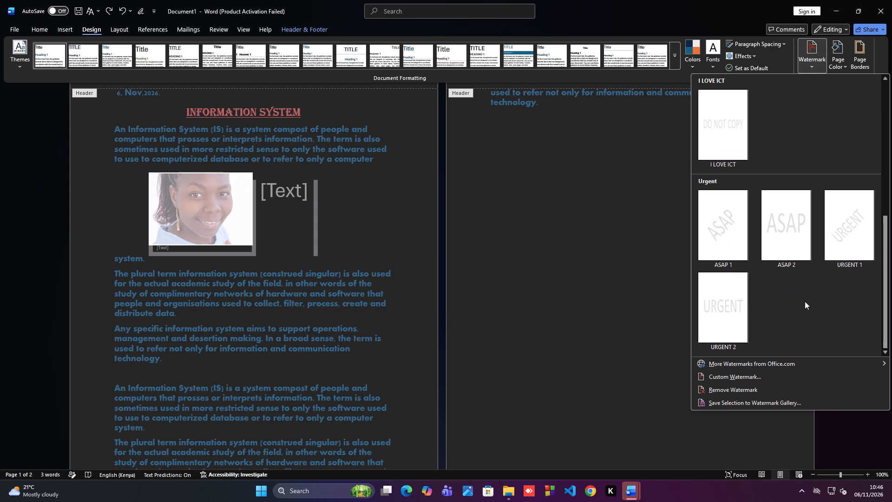
scroll(761, 287, up, 6)
scroll(757, 284, down, 1)
scroll(757, 284, up, 1)
scroll(757, 284, down, 1)
scroll(757, 284, up, 7)
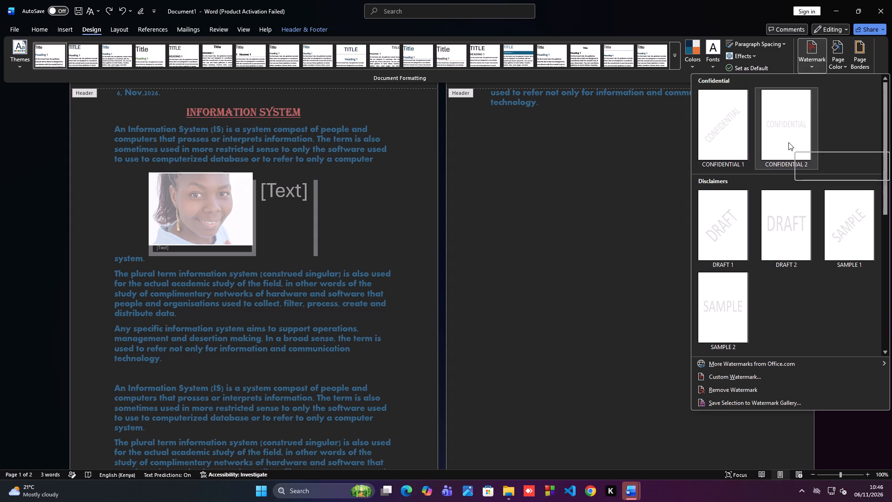
Rename the SAMPLE 1 watermark building block in the Disclaimers category as I LOVE ICT.
right_click(855, 239)
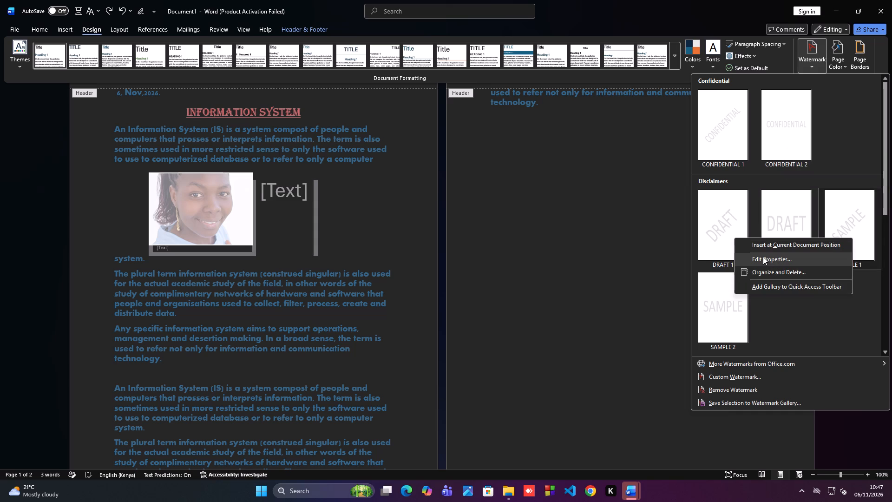
click(763, 257)
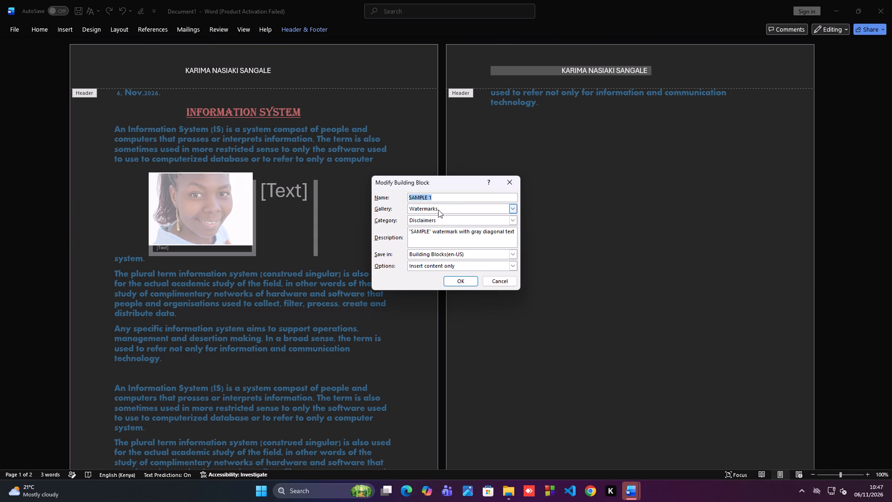
click(447, 198)
key(BackSpace)
key(BackSpace)
key(BackSpace)
key(BackSpace)
key(BackSpace)
key(BackSpace)
key(BackSpace)
key(BackSpace)
key(BackSpace)
key(BackSpace)
key(BackSpace)
key(BackSpace)
key(BackSpace)
key(BackSpace)
key(BackSpace)
key(BackSpace)
key(BackSpace)
key(BackSpace)
key(BackSpace)
key(BackSpace)
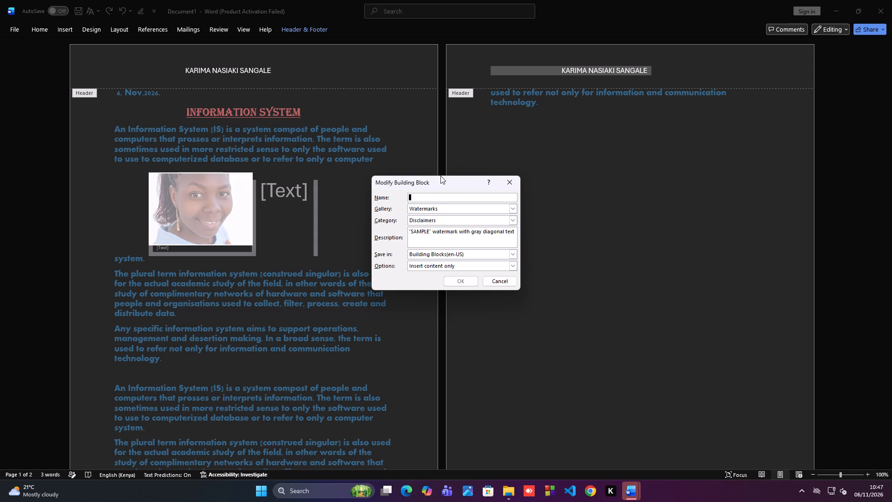
key(i)
key(space)
text(LO)
text(VE)
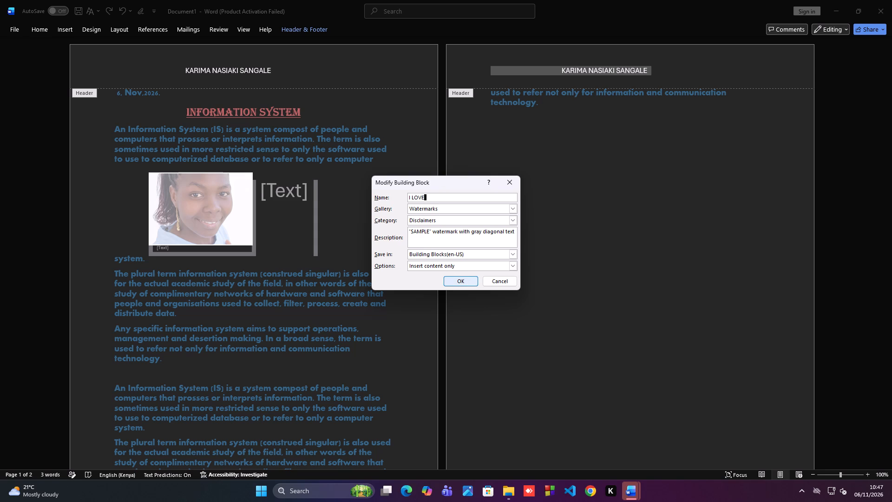
key(space)
key(i)
text(CT)
Replace the watermark building block's description with I LOVE ICT.
click(515, 231)
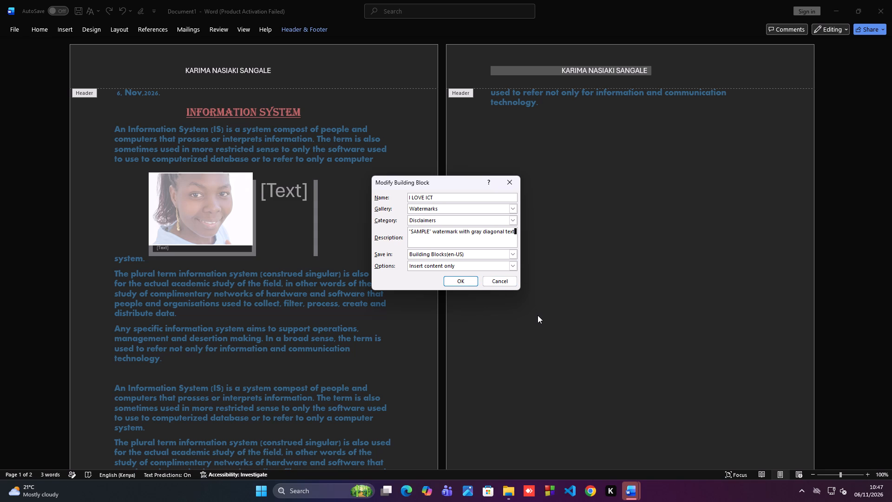
key(BackSpace)
key(BackSpace)
key(BackSpace)
key(BackSpace)
key(BackSpace)
key(BackSpace)
key(BackSpace)
key(BackSpace)
key(BackSpace)
key(BackSpace)
key(BackSpace)
key(BackSpace)
key(BackSpace)
key(BackSpace)
key(BackSpace)
key(BackSpace)
key(BackSpace)
key(BackSpace)
key(BackSpace)
key(BackSpace)
key(BackSpace)
key(BackSpace)
key(BackSpace)
key(BackSpace)
key(BackSpace)
key(BackSpace)
key(BackSpace)
key(BackSpace)
key(BackSpace)
key(BackSpace)
key(BackSpace)
key(BackSpace)
key(BackSpace)
key(BackSpace)
key(BackSpace)
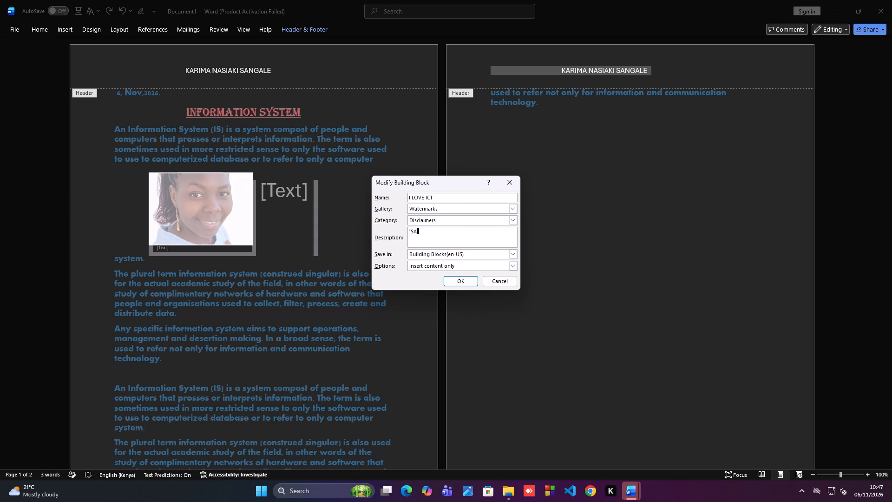
text(I L)
text(OVE I)
text(CT)
Save the building block in Normal, keep the Insert content only option, and apply the changes to the existing entry.
click(511, 253)
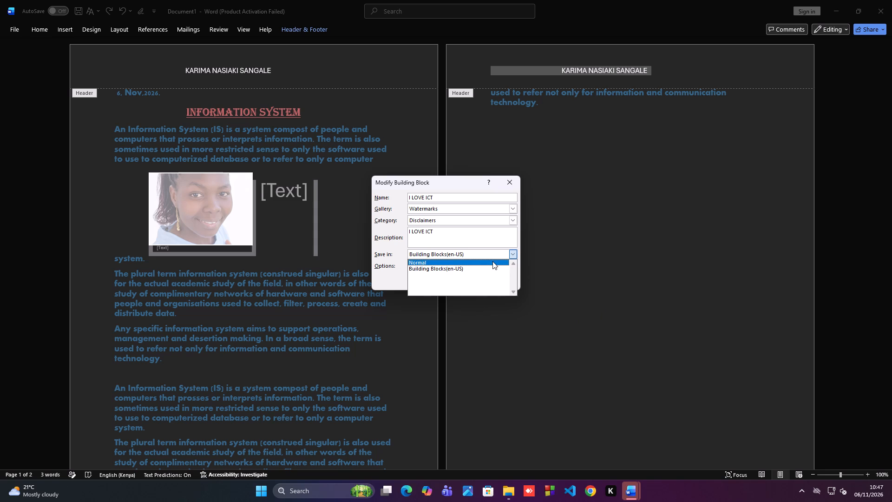
click(492, 261)
click(514, 267)
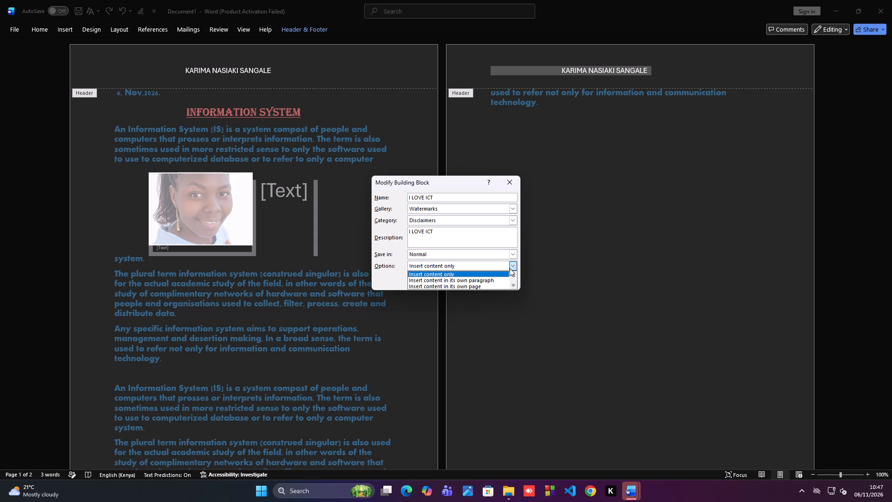
click(511, 265)
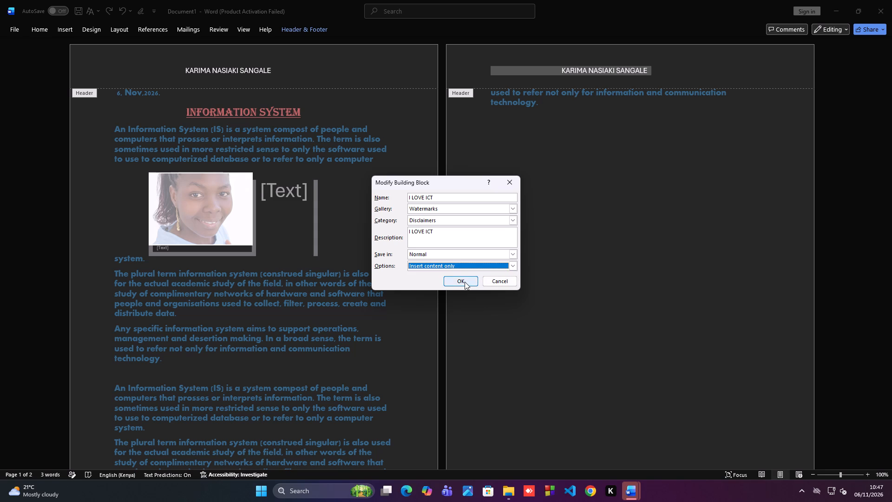
click(463, 281)
click(470, 258)
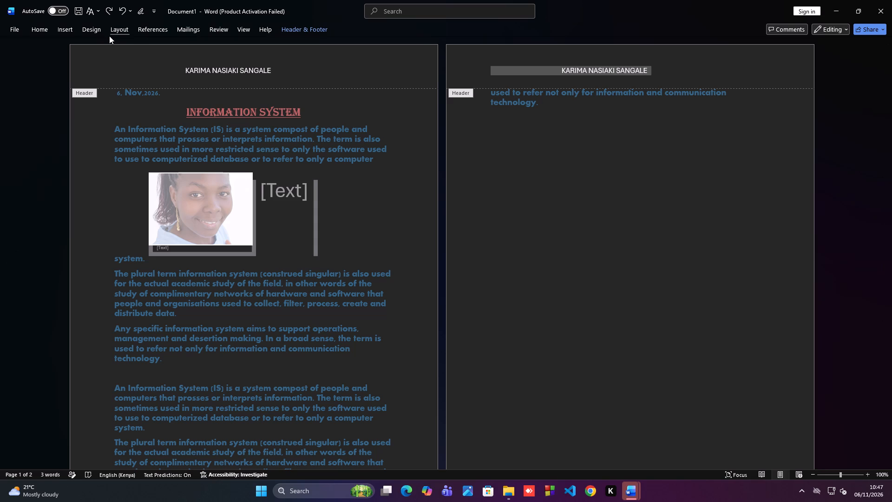
Insert the renamed I LOVE ICT watermark from the Disclaimers category into the document.
click(95, 31)
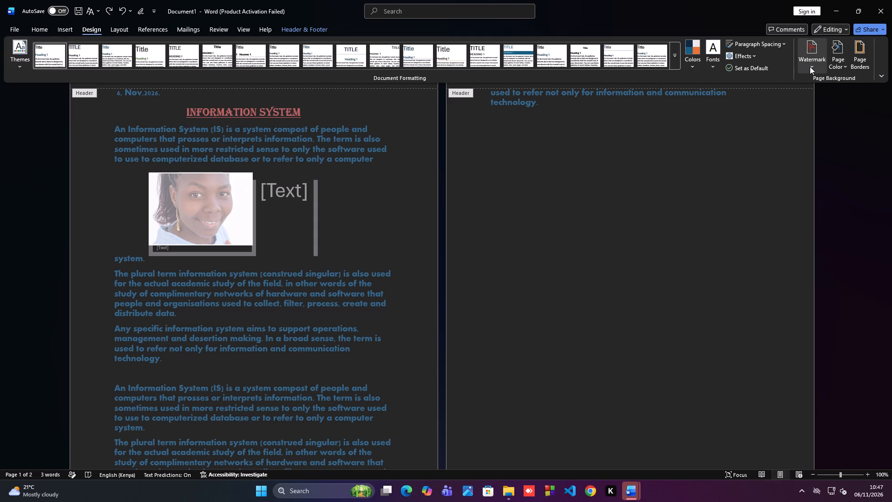
click(811, 66)
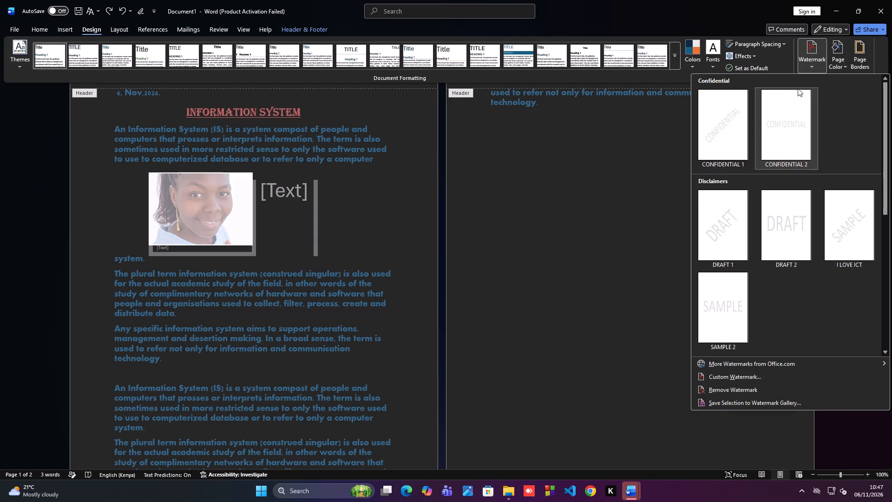
click(853, 266)
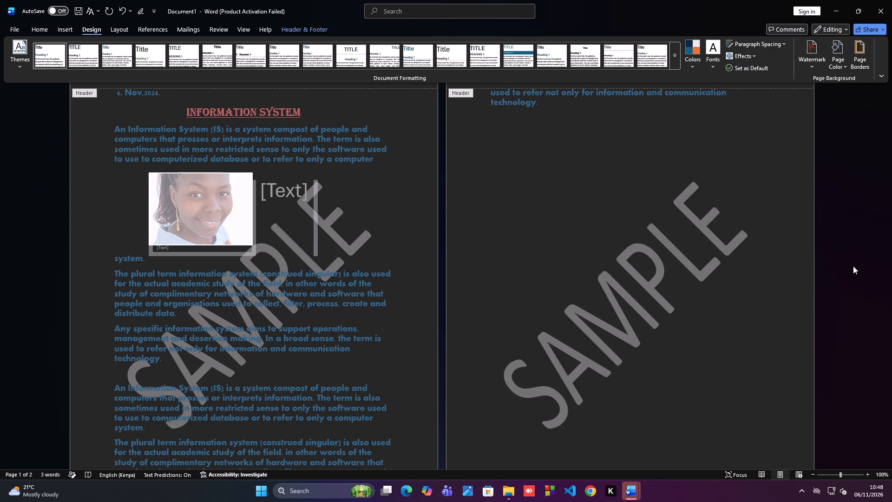
Move the SAMPLE watermark on the second page slightly to the right and up.
click(662, 272)
click(662, 272)
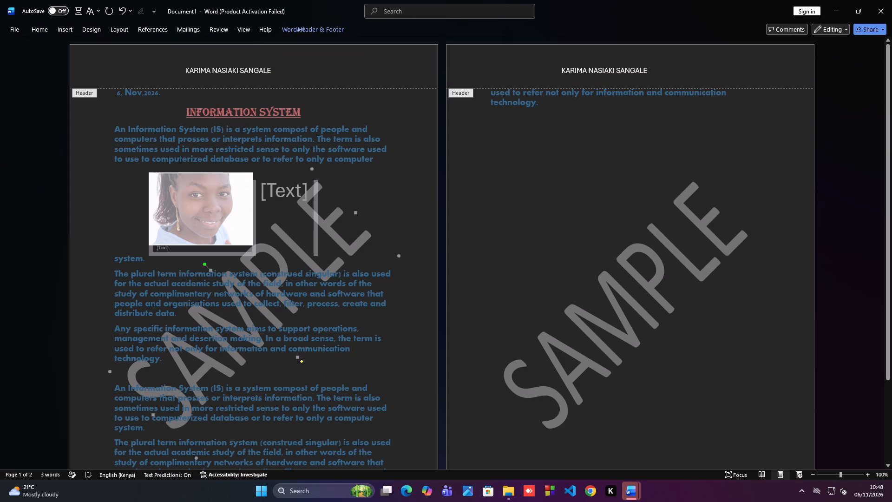
click(662, 272)
drag(656, 276, 659, 301)
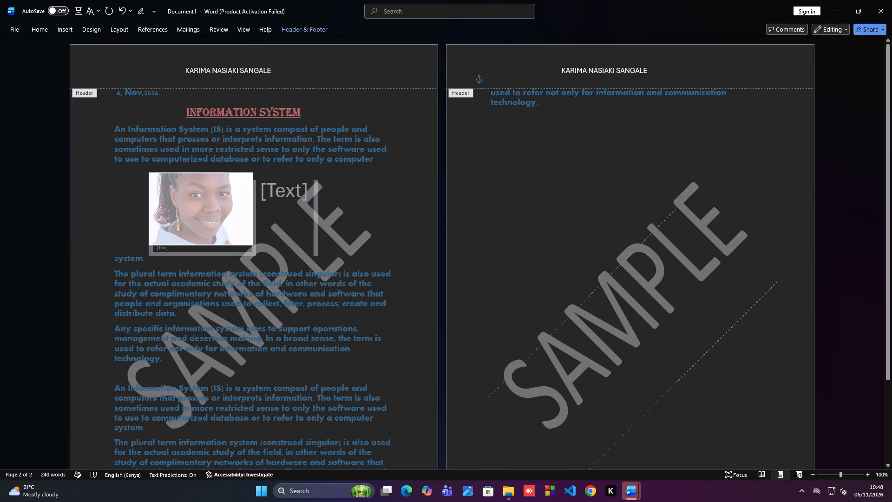
drag(659, 301, 674, 271)
Lengthen the SAMPLE watermark diagonally by stretching its upper end toward the second page's upper-right corner.
click(732, 205)
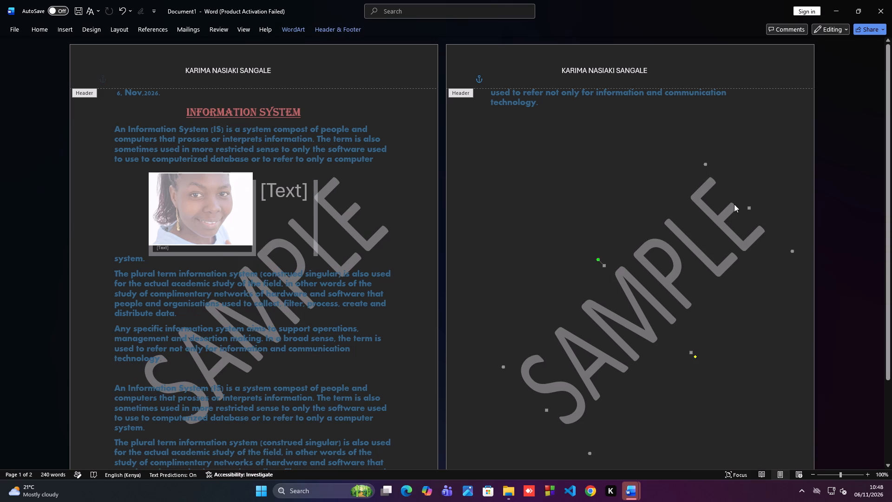
click(745, 198)
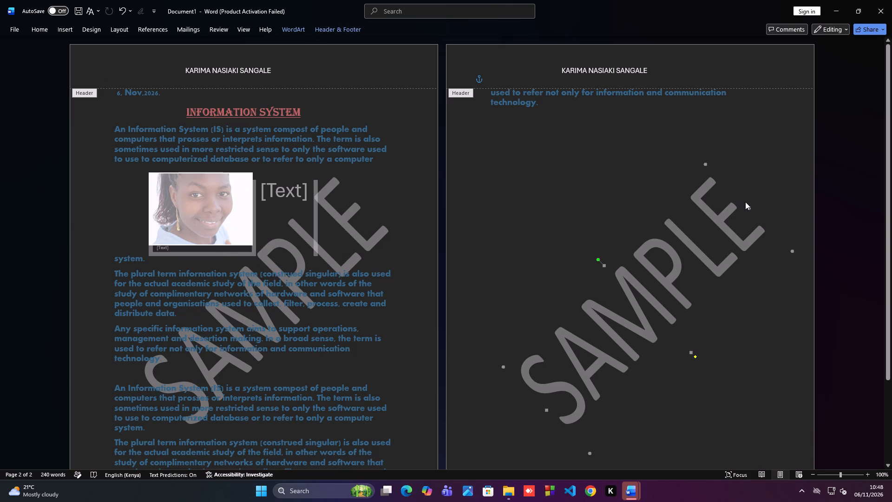
right_click(745, 202)
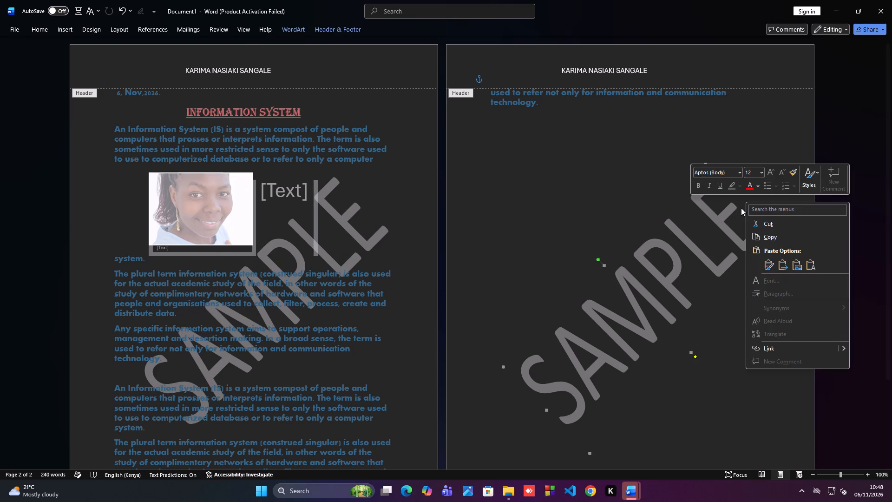
click(726, 214)
click(741, 205)
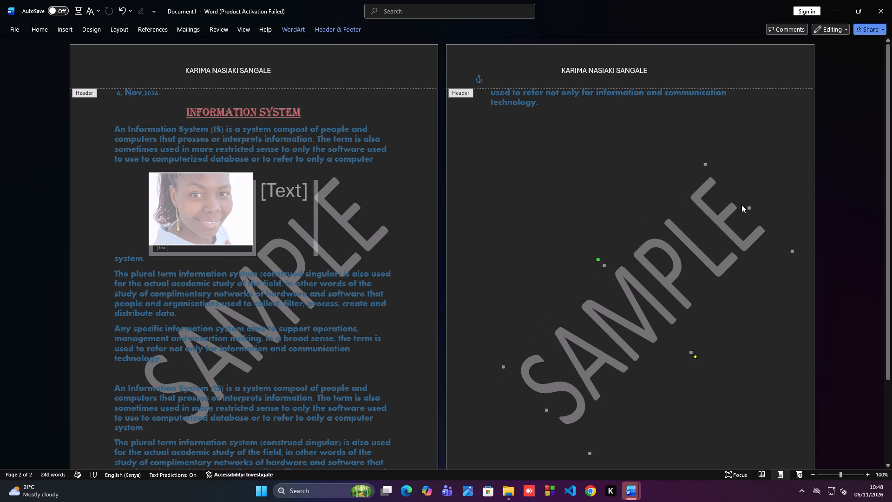
drag(749, 207, 778, 196)
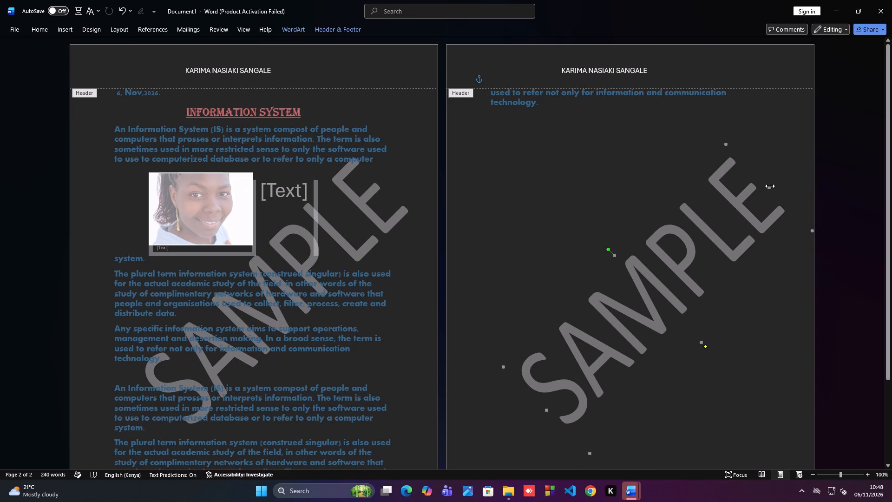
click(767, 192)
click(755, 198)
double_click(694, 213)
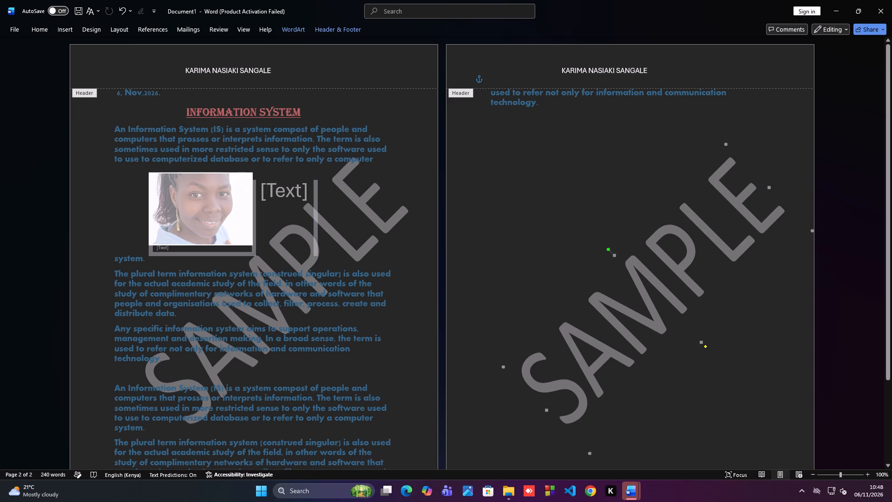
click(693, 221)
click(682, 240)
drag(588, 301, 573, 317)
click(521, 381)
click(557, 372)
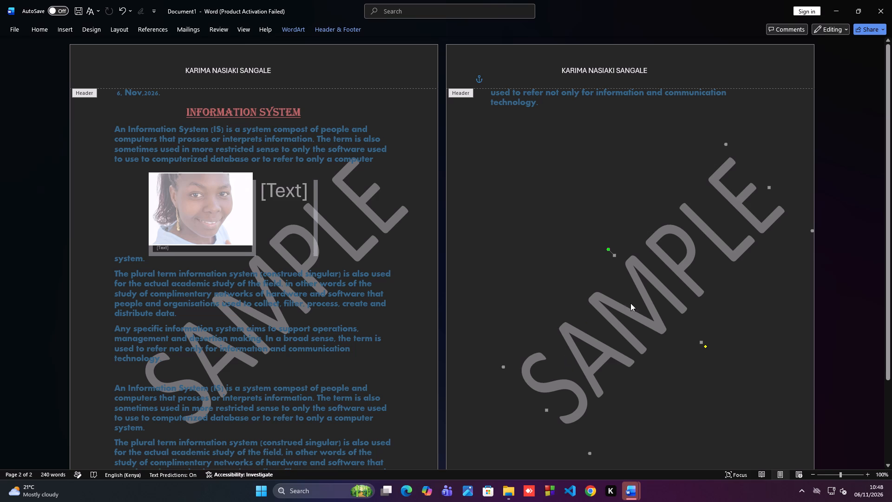
Change the watermark's WordArt text from SAMPLE to I LOVE ICT, keeping the Calibri font.
click(637, 300)
right_click(643, 294)
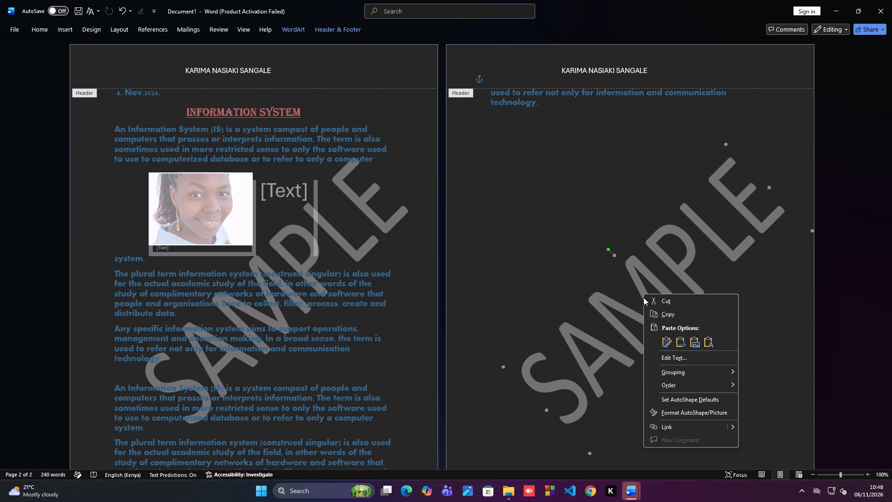
click(666, 357)
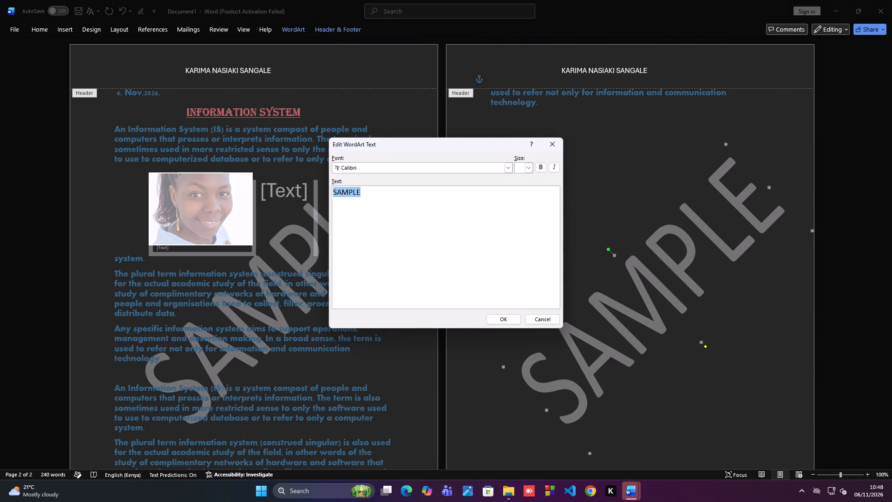
key(BackSpace)
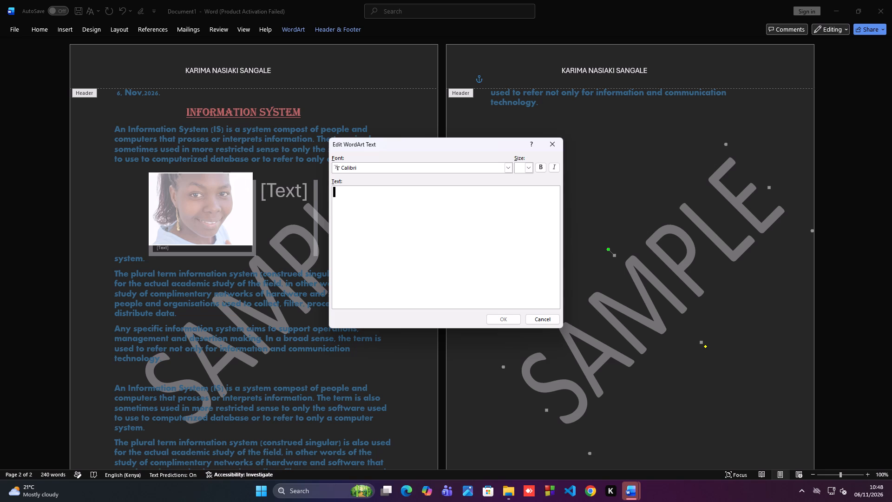
text(I LOVE ICT)
click(500, 321)
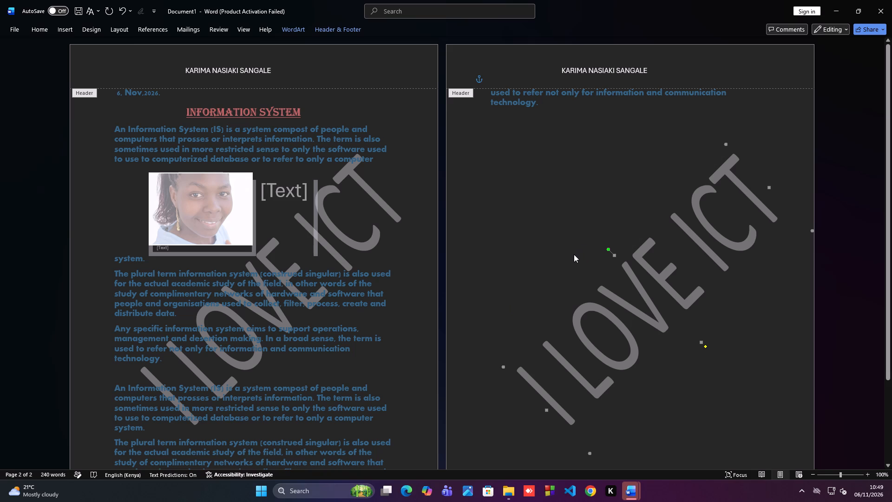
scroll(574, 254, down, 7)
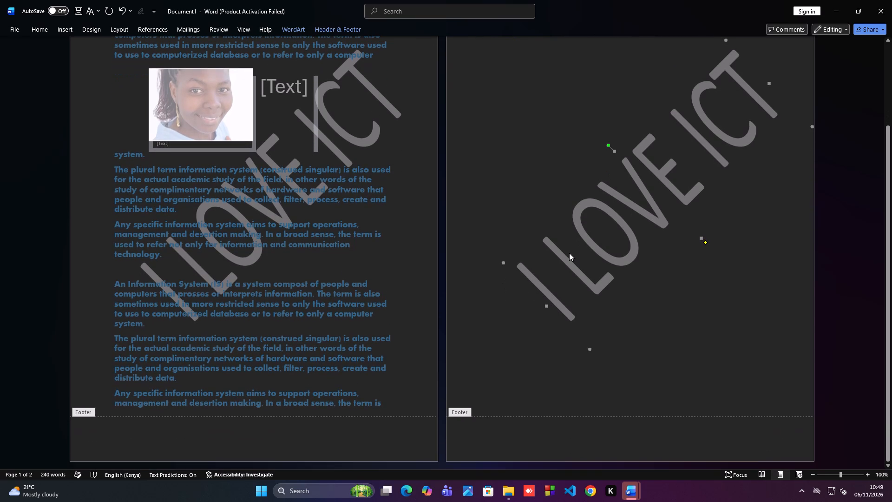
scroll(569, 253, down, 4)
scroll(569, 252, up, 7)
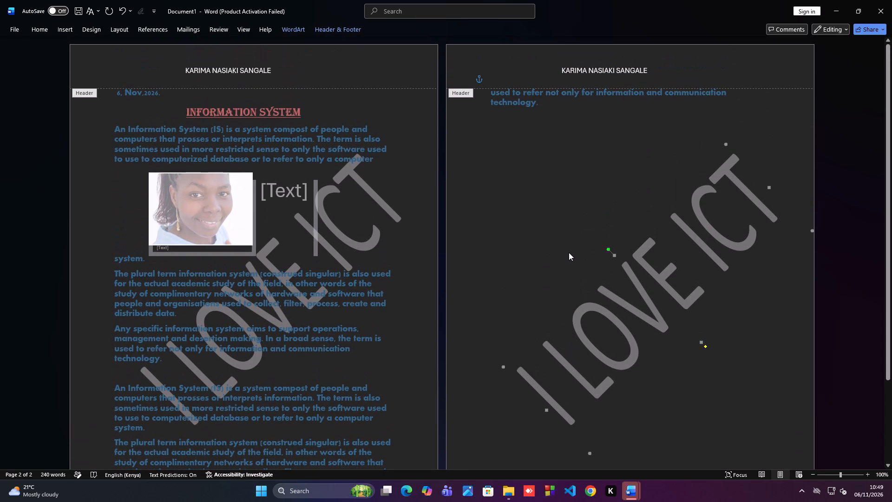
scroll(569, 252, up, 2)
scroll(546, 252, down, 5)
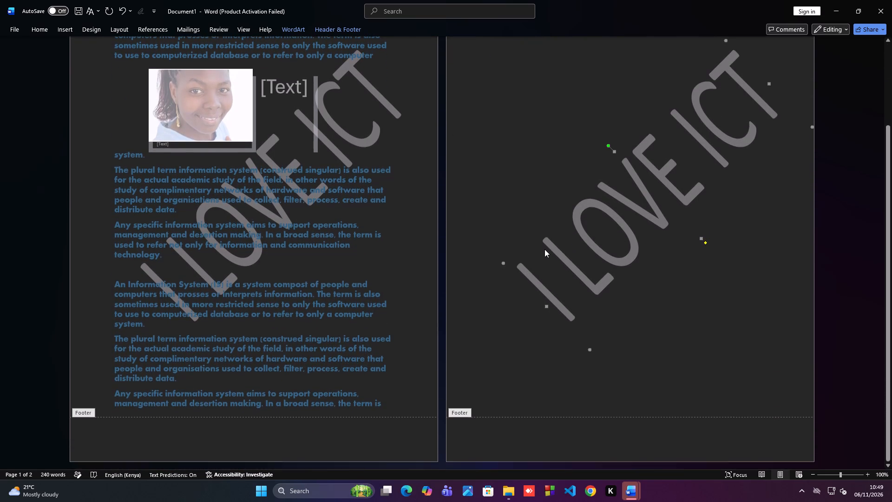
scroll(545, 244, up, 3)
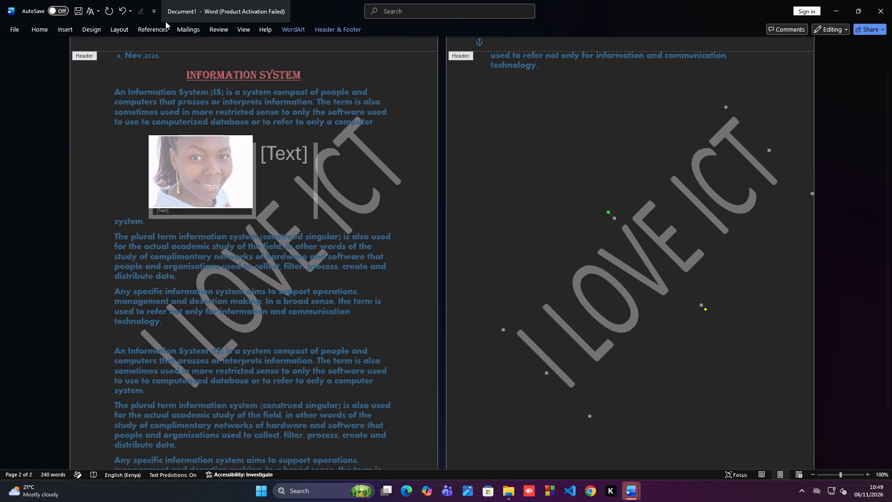
Start saving the document and create a folder named Information System inside the author's personal folder on the Desktop.
click(80, 13)
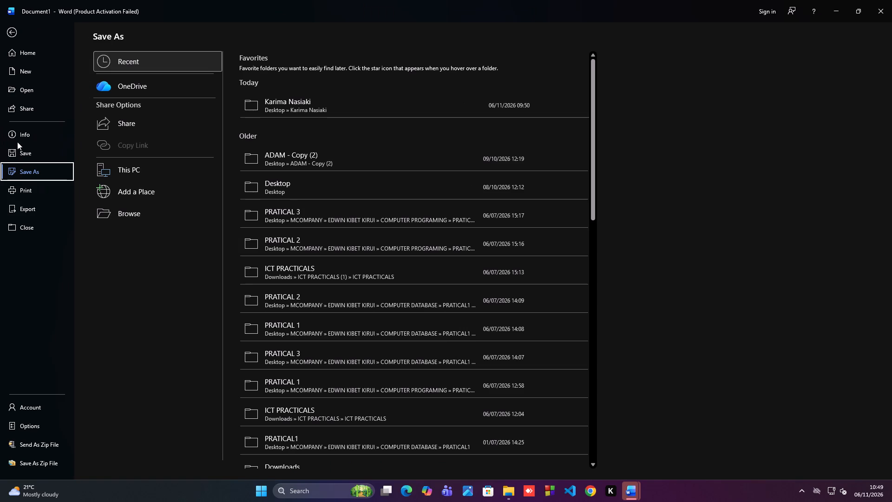
click(23, 153)
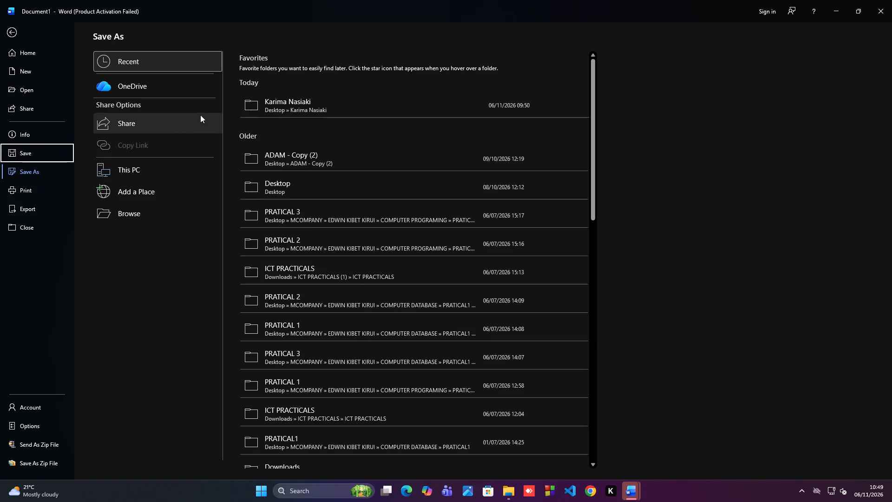
click(298, 106)
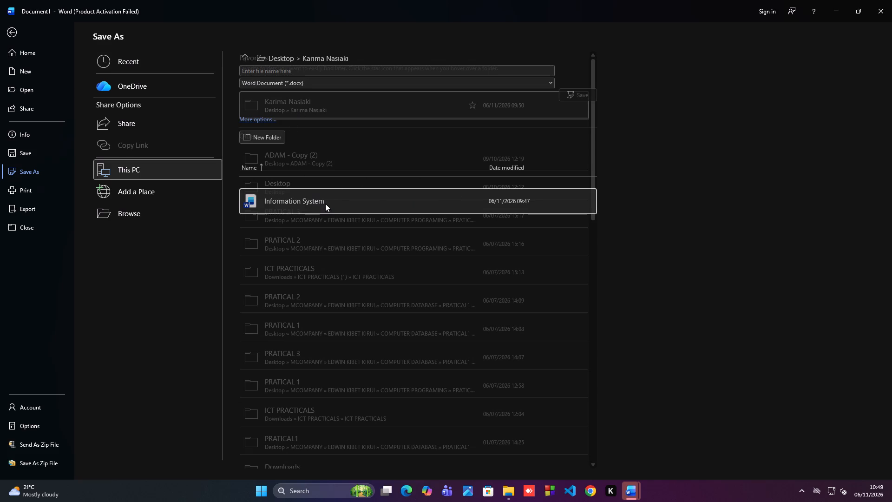
click(282, 135)
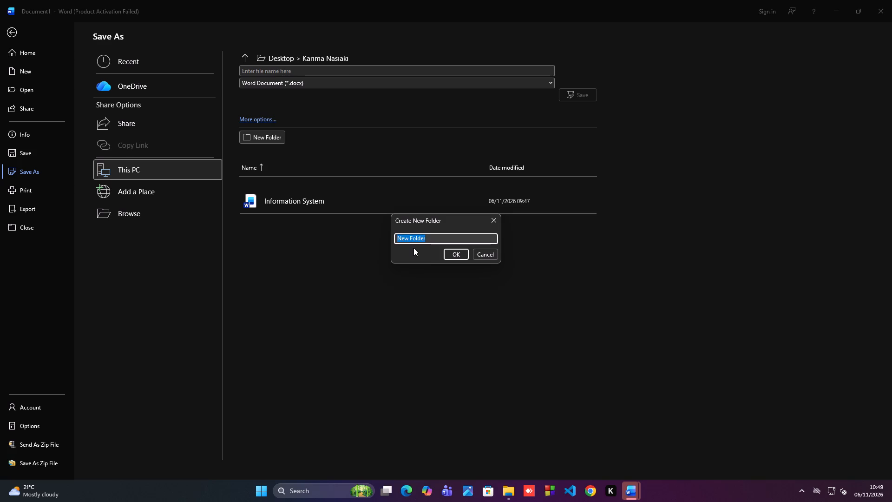
key(BackSpace)
key(i)
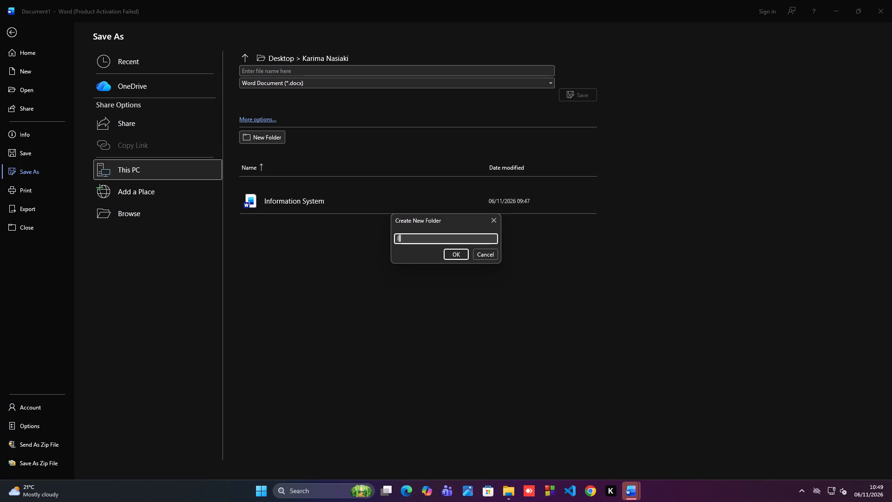
text(formation)
key(space)
key(s)
text(ystem)
click(459, 253)
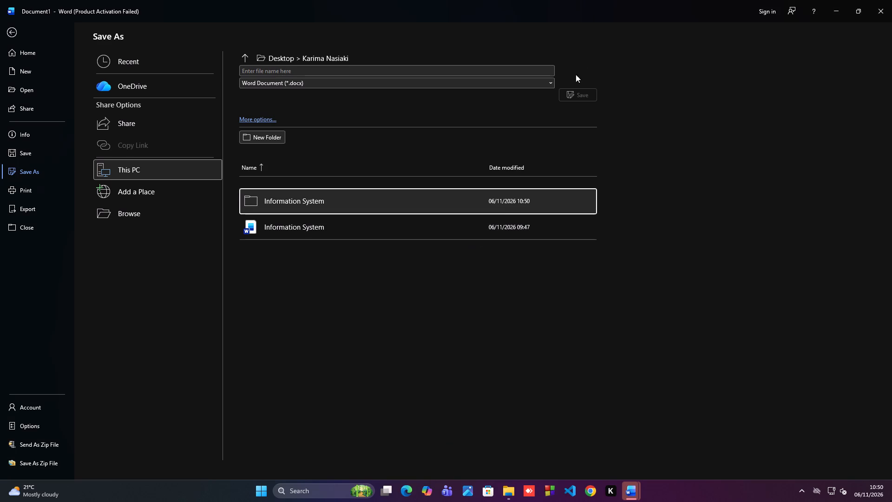
Save the document as a Word Document named Information System inside the new Information System folder.
click(345, 201)
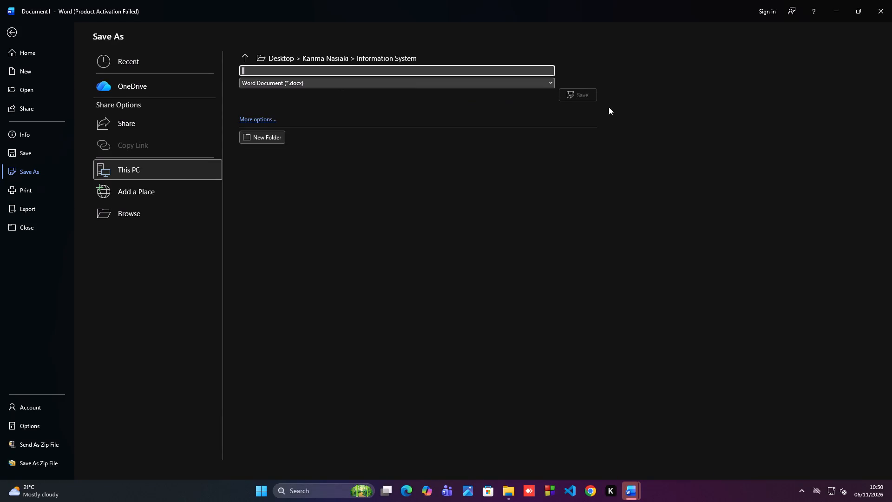
click(583, 97)
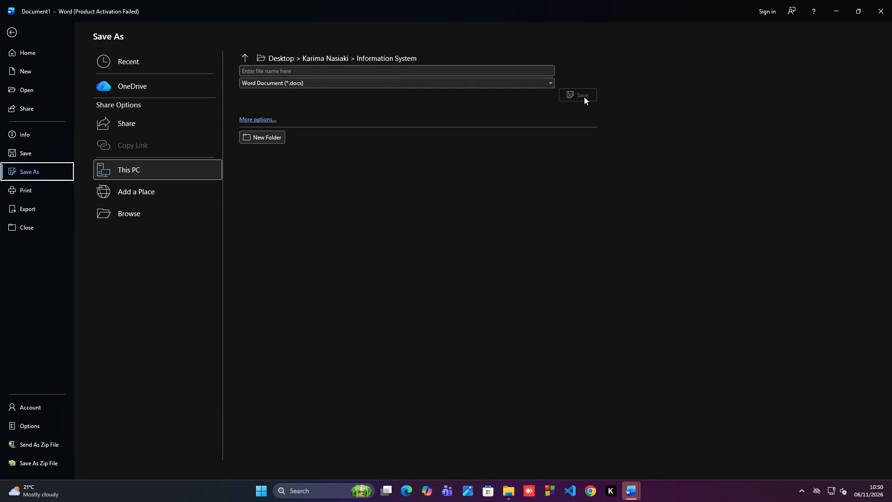
click(577, 97)
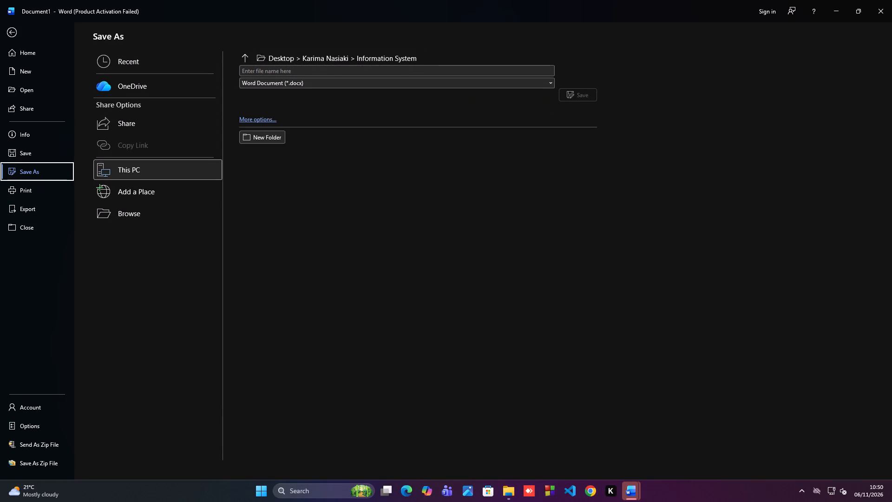
click(322, 69)
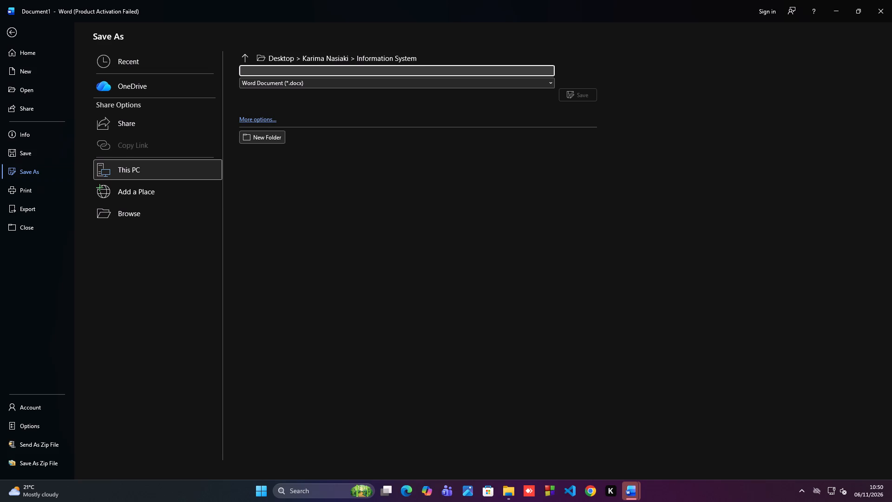
key(i)
key(n)
text(formation)
key(space)
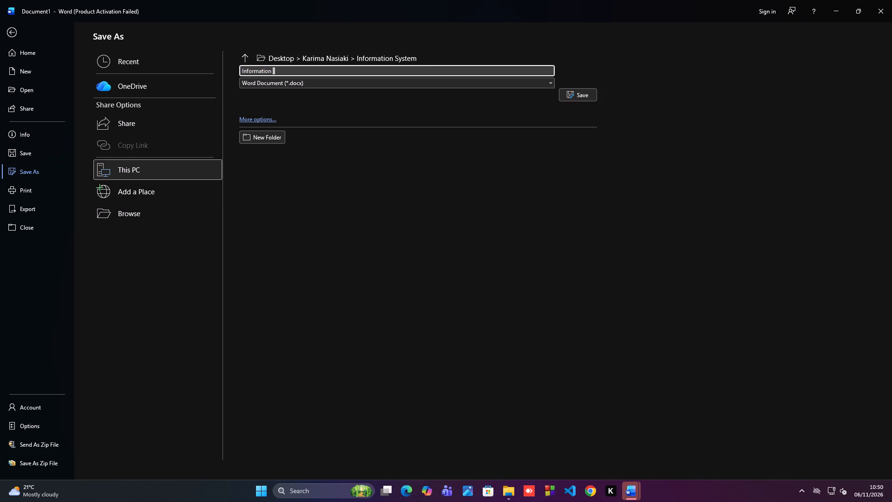
text(ystem)
click(579, 94)
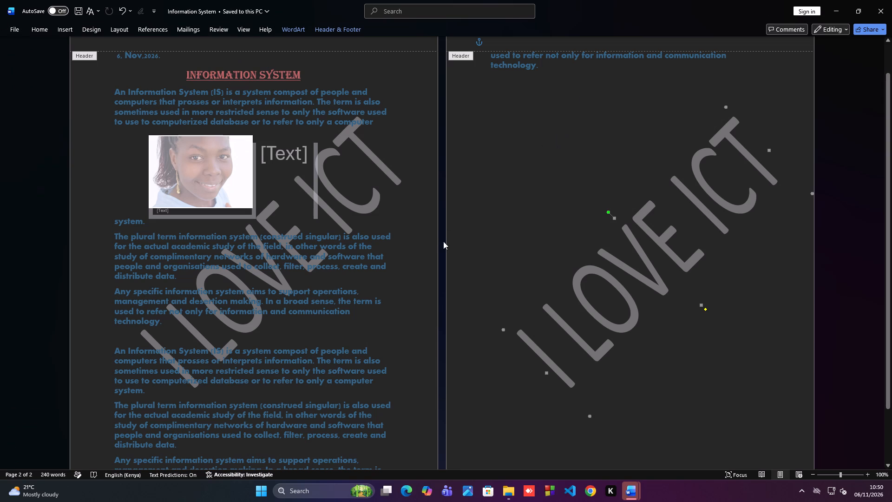
Look over both pages of the saved document, checking the header, picture SmartArt, body text and watermark placement.
scroll(478, 204, down, 1)
scroll(483, 193, up, 2)
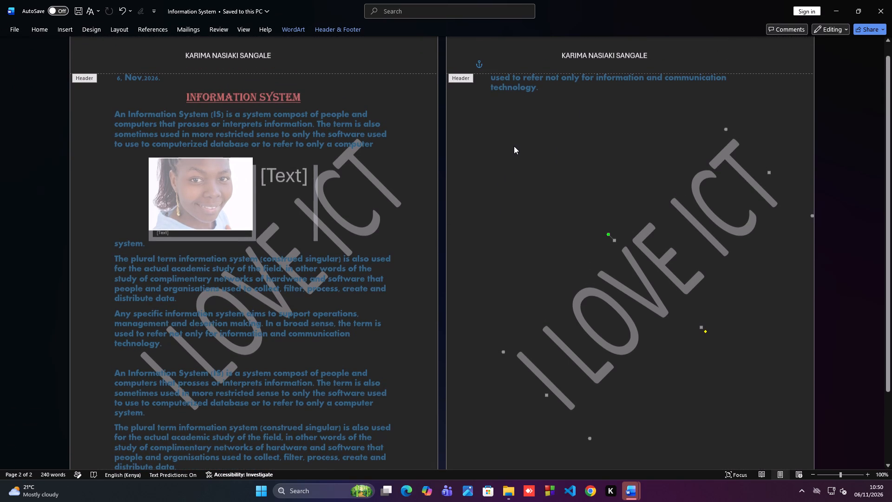
scroll(497, 247, down, 6)
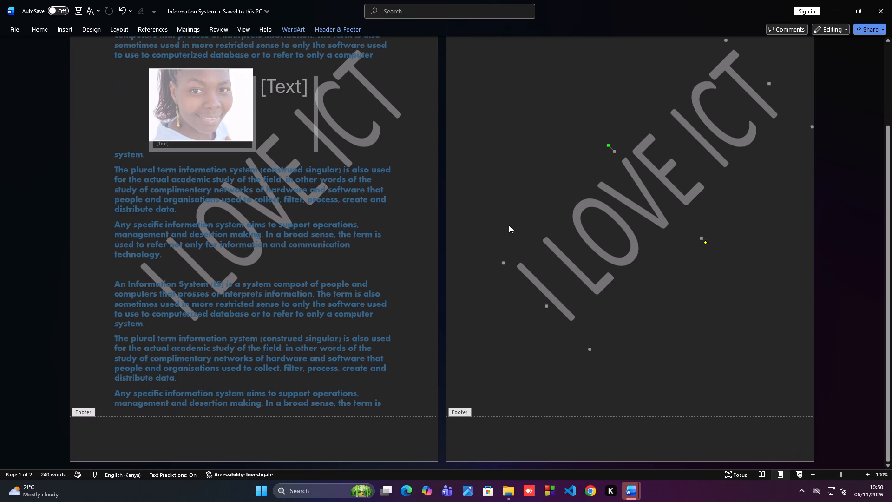
scroll(507, 220, down, 2)
scroll(507, 217, up, 2)
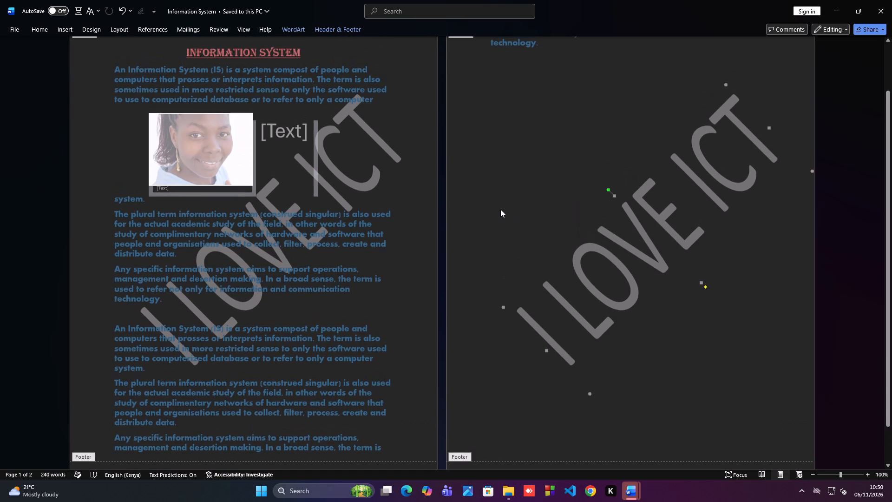
scroll(500, 209, up, 6)
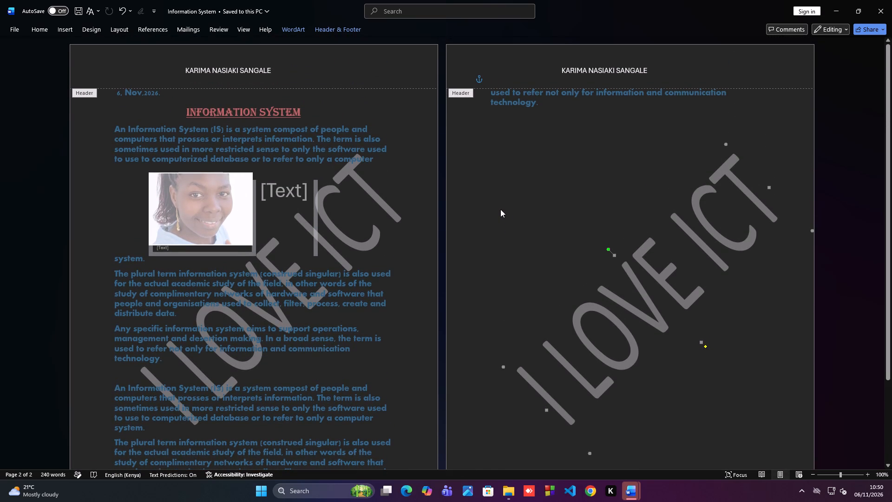
scroll(500, 209, down, 1)
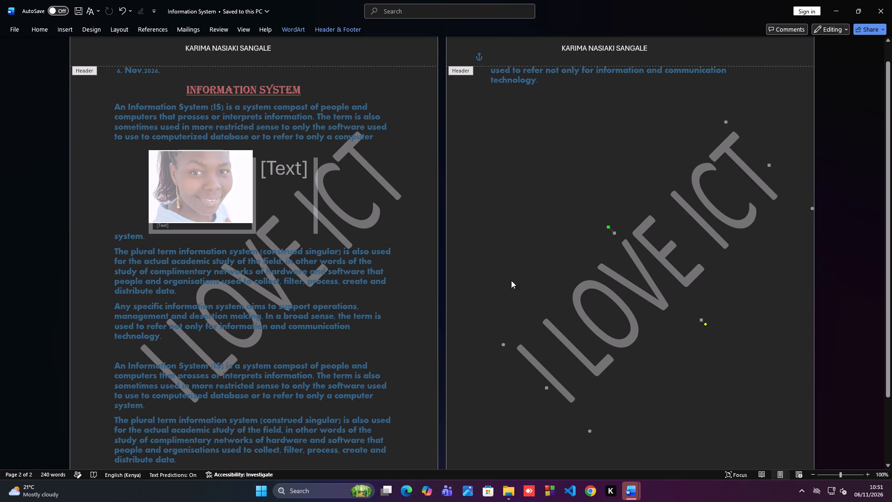
scroll(508, 256, up, 2)
scroll(501, 246, down, 1)
scroll(500, 244, up, 6)
scroll(523, 255, down, 5)
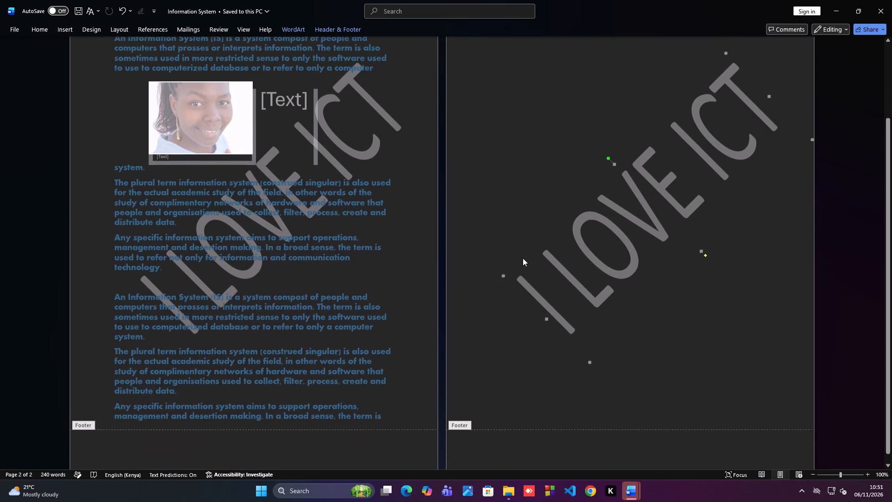
scroll(509, 283, down, 1)
scroll(490, 301, up, 6)
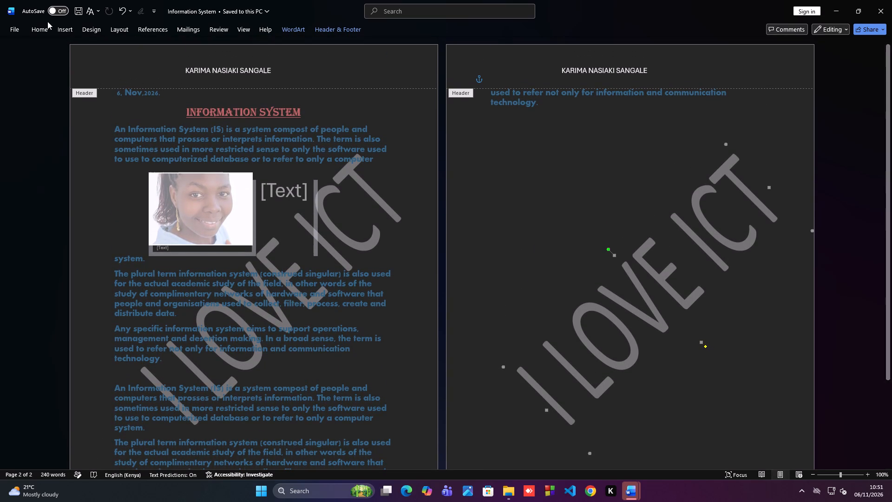
Change the document's page orientation to Landscape and deselect the watermark.
click(39, 31)
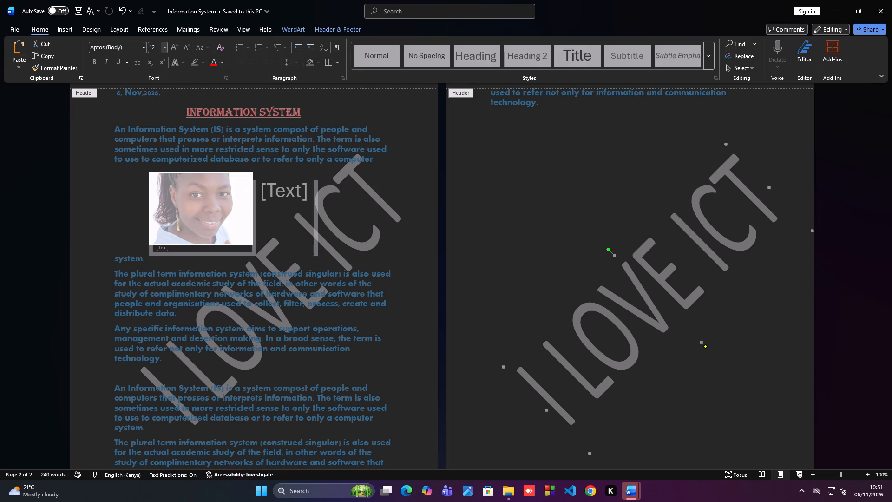
click(121, 25)
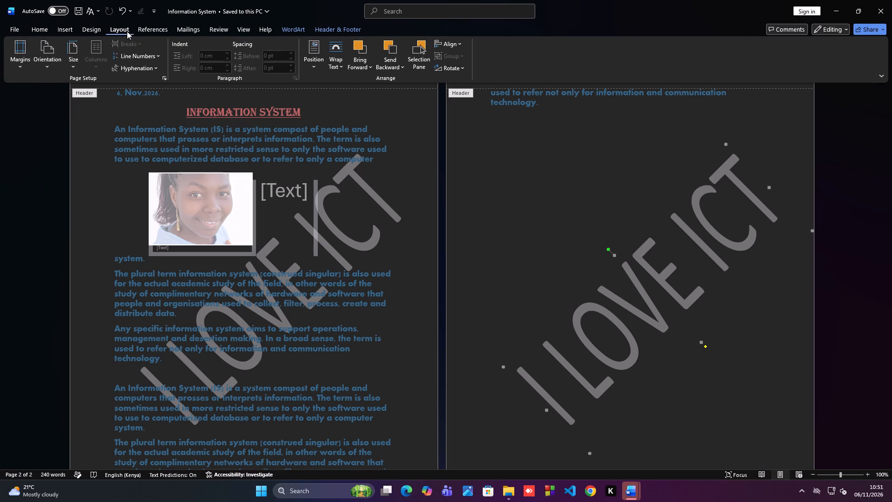
click(45, 65)
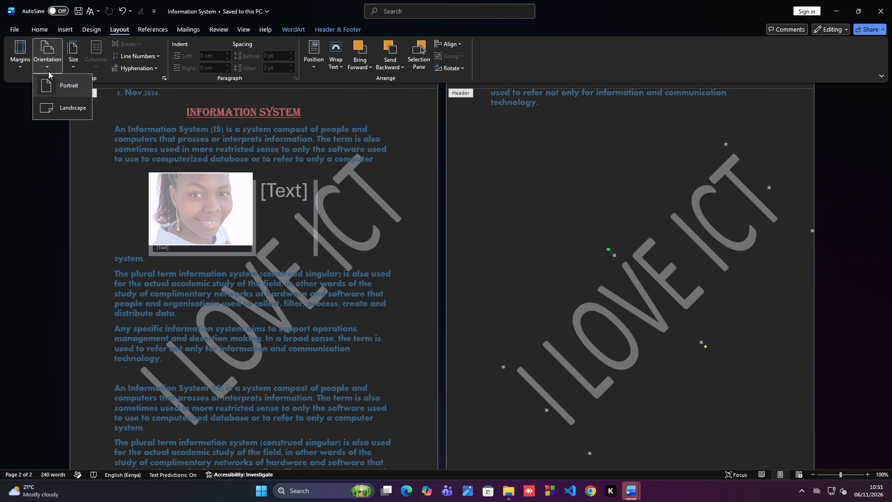
click(66, 107)
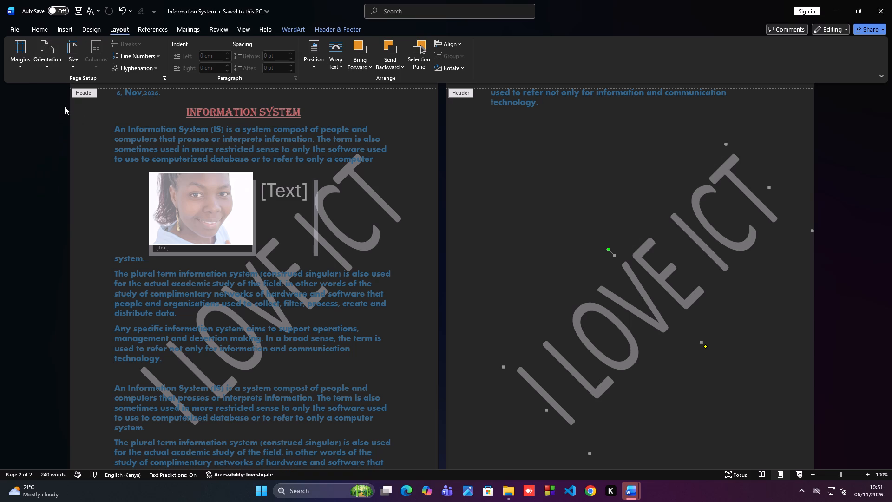
click(467, 200)
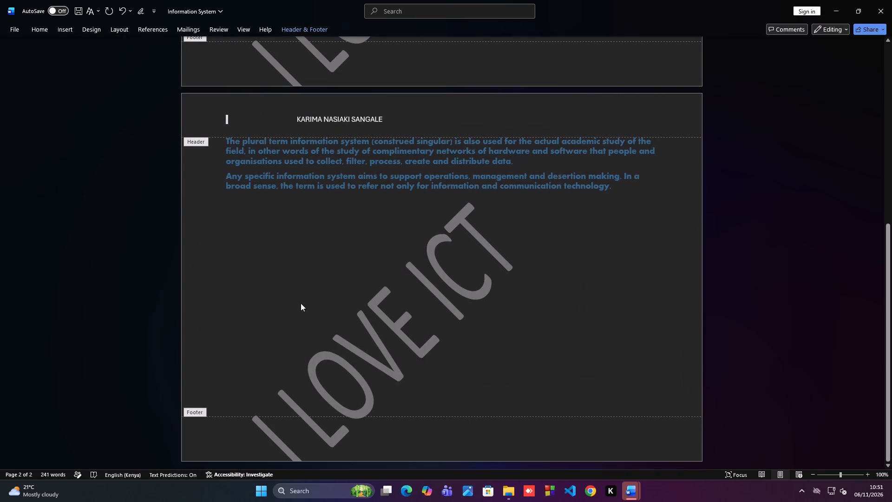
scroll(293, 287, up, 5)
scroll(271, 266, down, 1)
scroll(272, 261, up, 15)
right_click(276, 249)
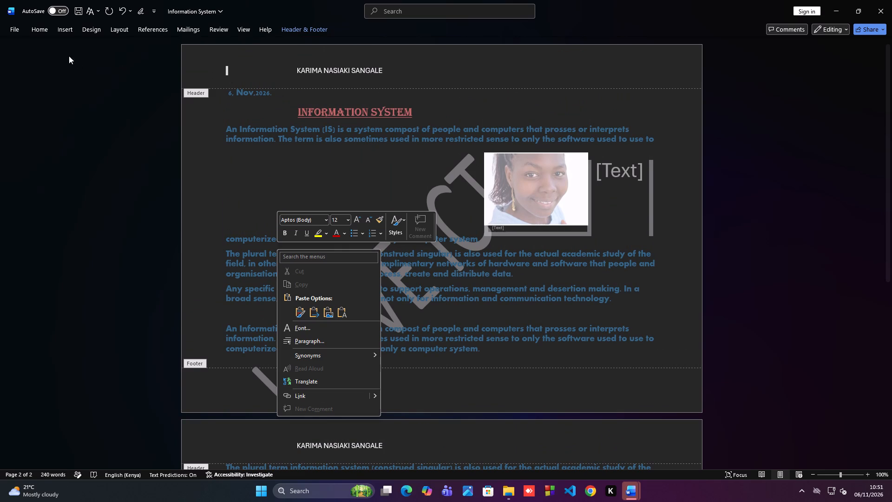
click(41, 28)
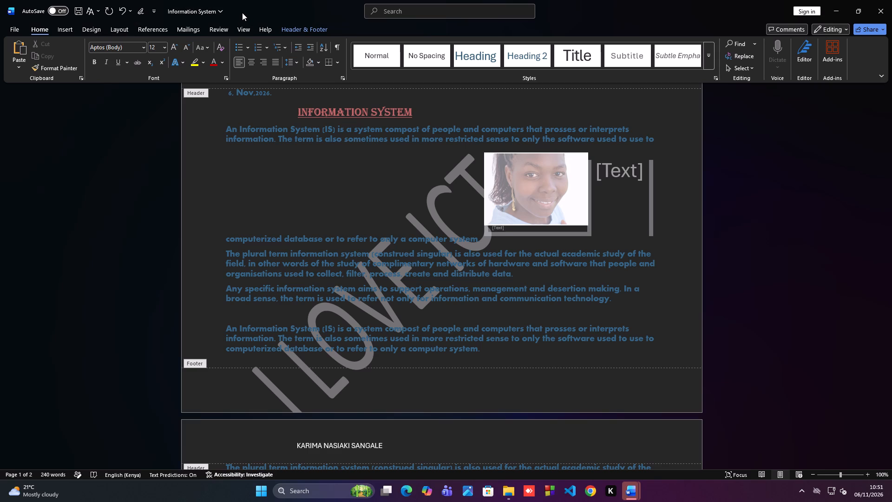
Look over both landscape pages, checking the header, picture SmartArt, body text and how the watermark fits each page.
scroll(554, 365, down, 4)
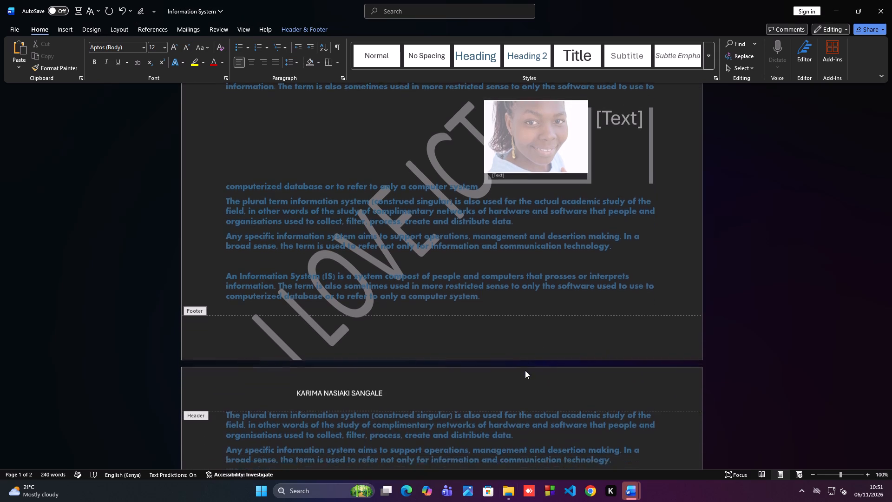
scroll(525, 370, down, 9)
scroll(540, 350, up, 1)
scroll(539, 350, down, 3)
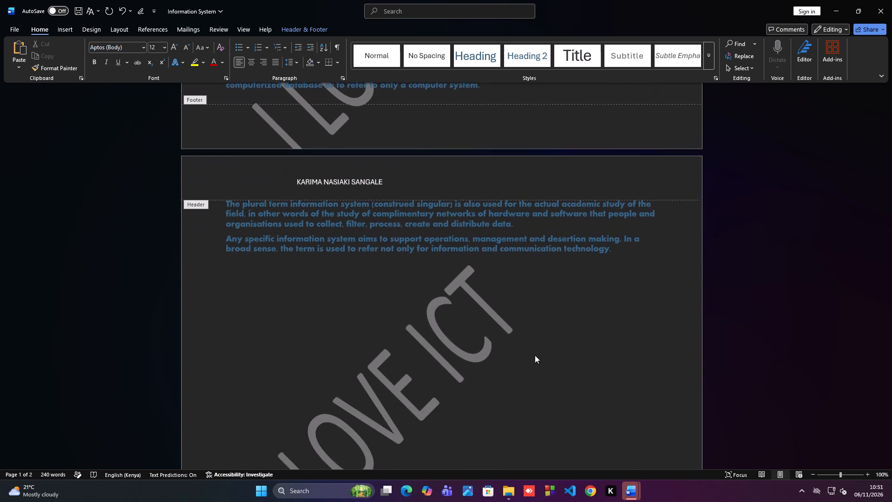
scroll(535, 355, down, 8)
scroll(543, 341, up, 8)
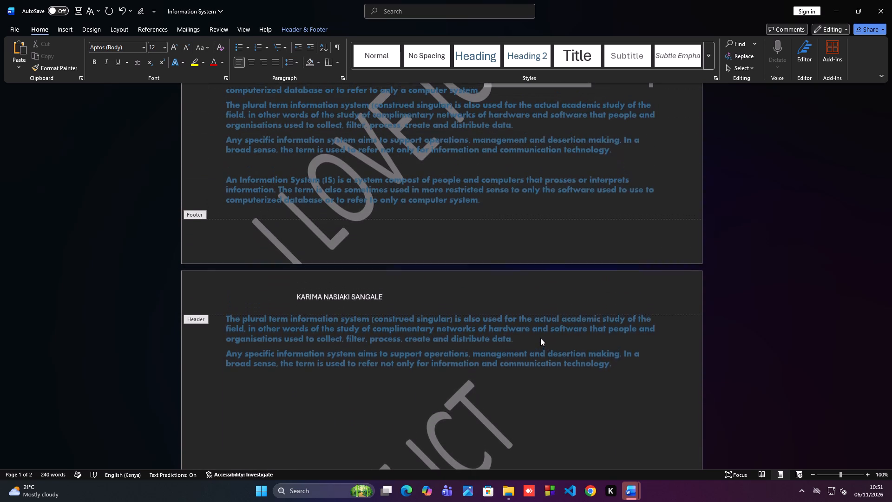
scroll(544, 331, up, 1)
scroll(544, 331, down, 1)
scroll(544, 331, up, 11)
scroll(438, 308, up, 2)
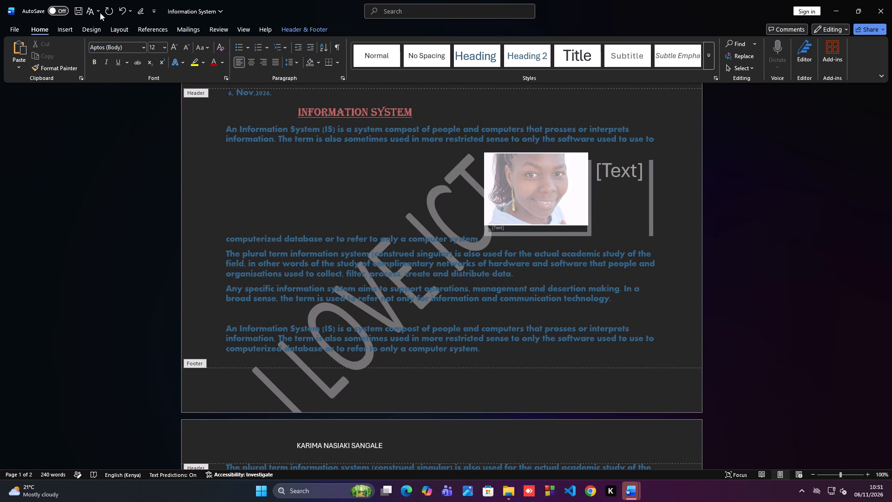
Save the landscape version of the Information System document.
click(80, 8)
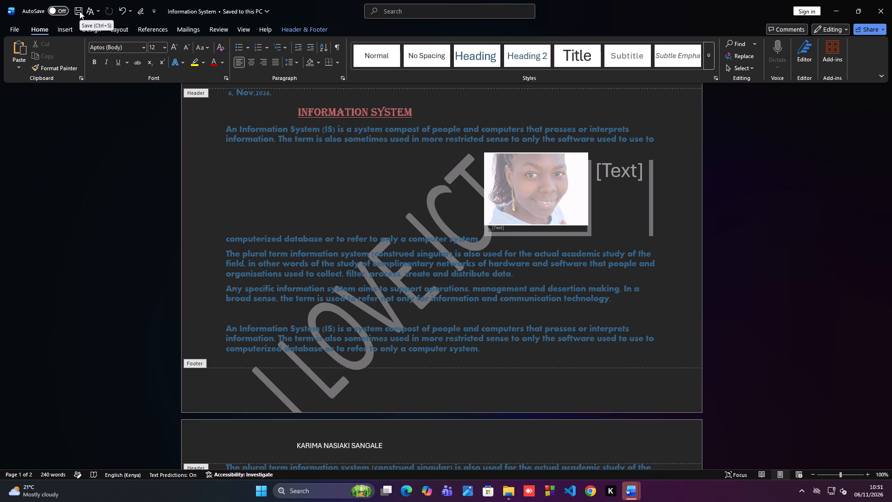
click(84, 14)
click(84, 13)
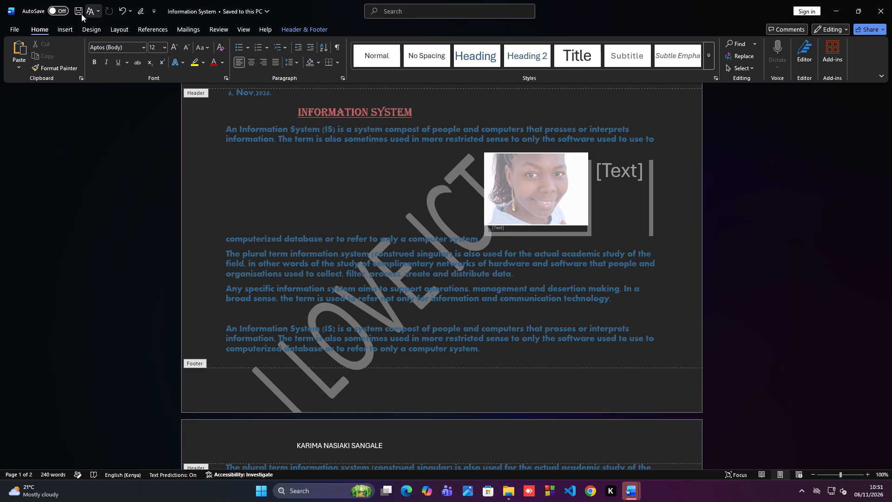
click(80, 14)
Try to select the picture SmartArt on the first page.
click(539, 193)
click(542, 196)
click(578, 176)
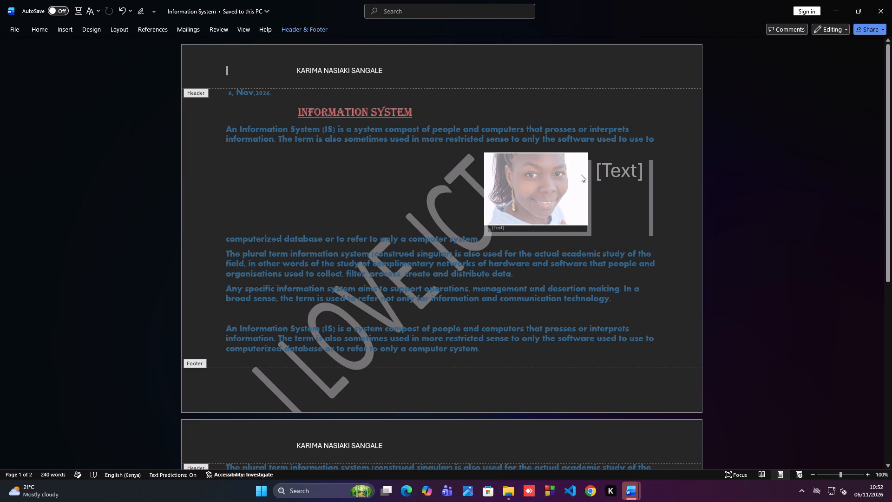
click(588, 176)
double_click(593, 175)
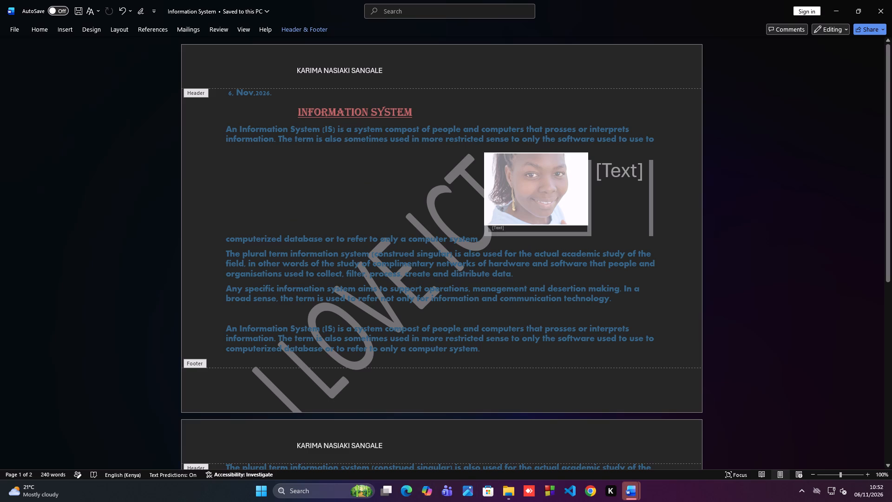
Review both pages of the saved document, from the first page's heading to the end of the second page.
scroll(454, 446, down, 9)
scroll(472, 393, down, 9)
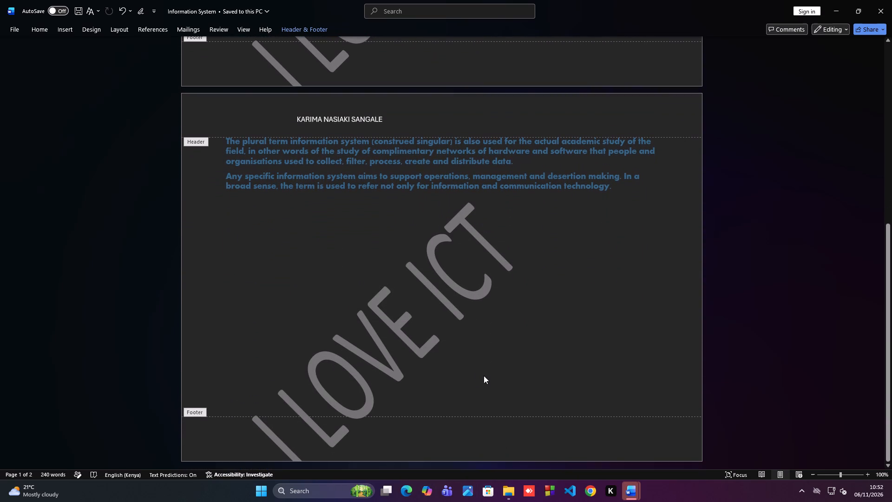
scroll(492, 369, down, 7)
scroll(495, 357, up, 9)
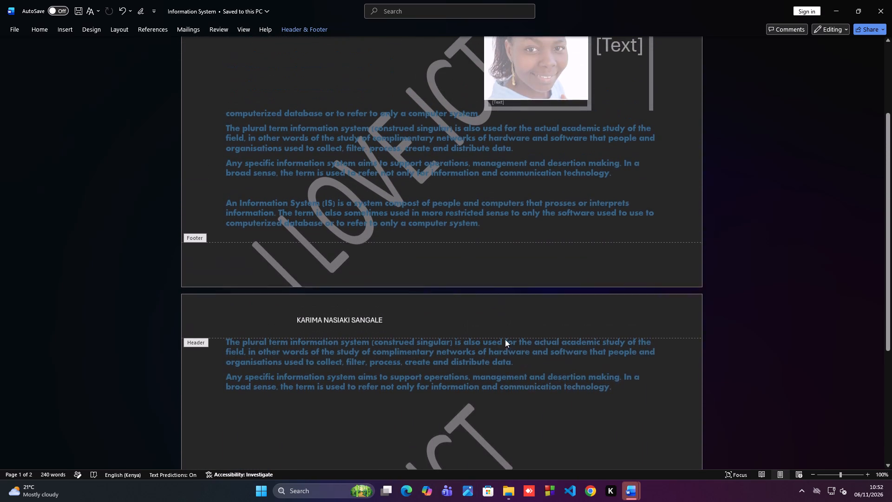
scroll(506, 337, up, 6)
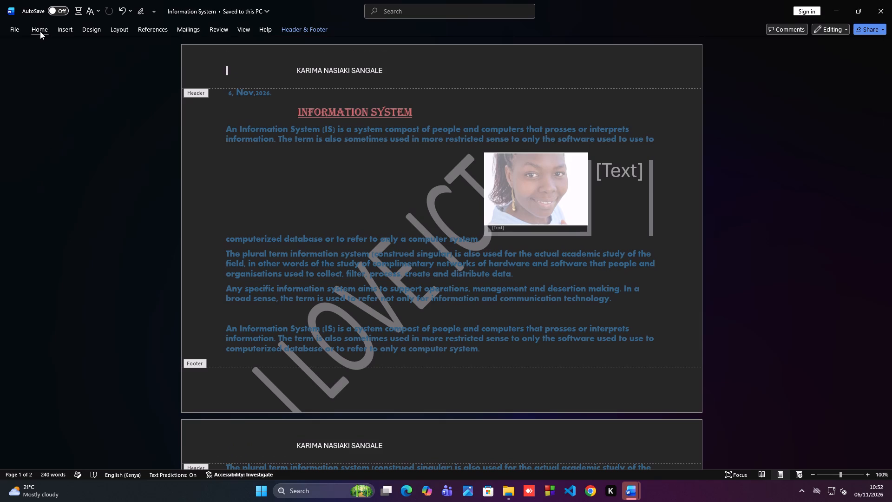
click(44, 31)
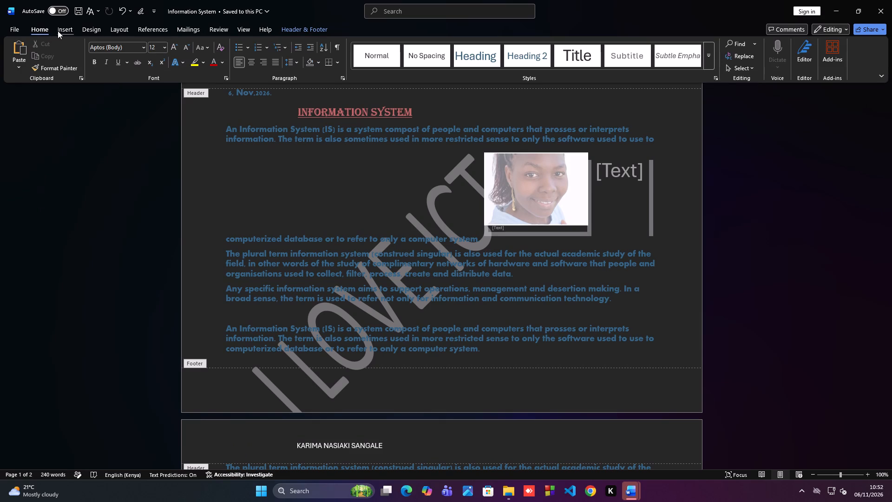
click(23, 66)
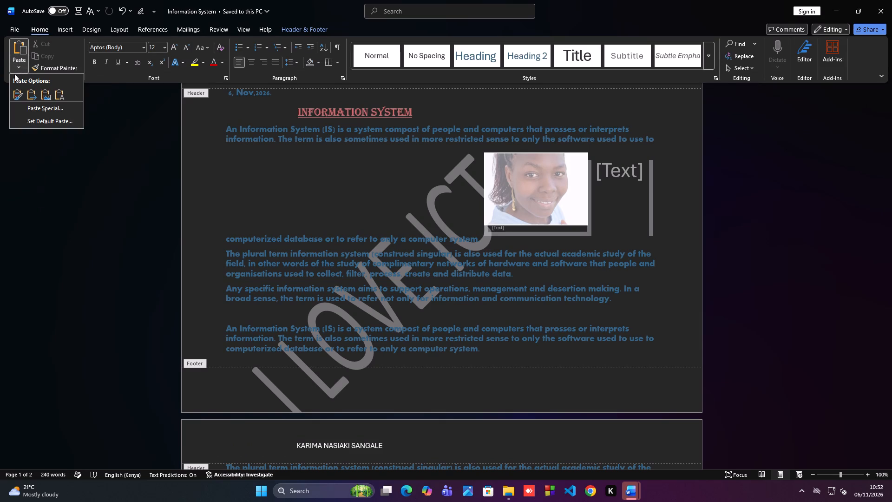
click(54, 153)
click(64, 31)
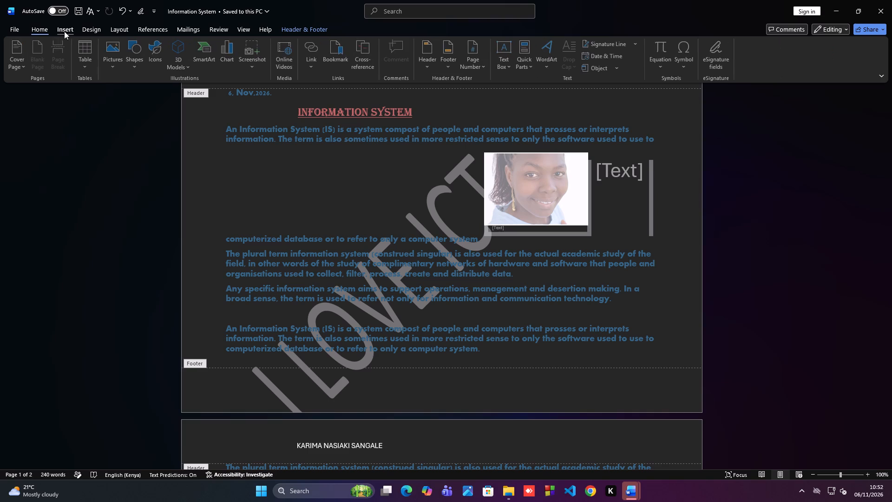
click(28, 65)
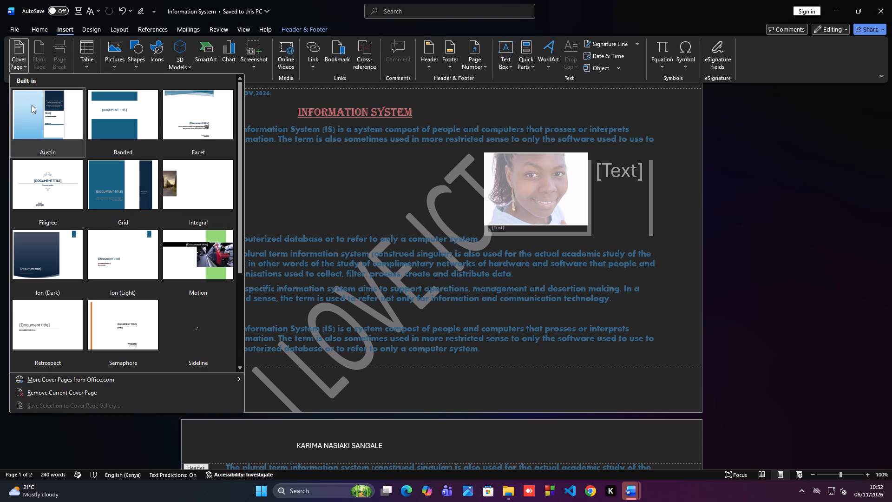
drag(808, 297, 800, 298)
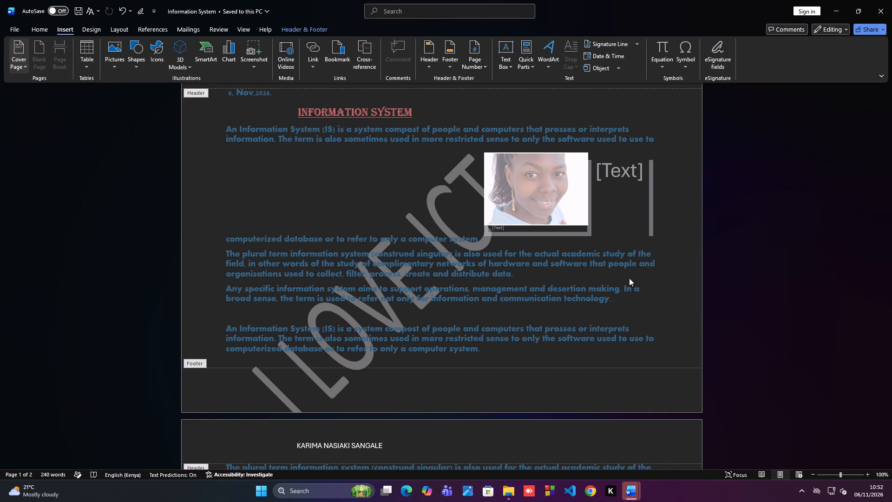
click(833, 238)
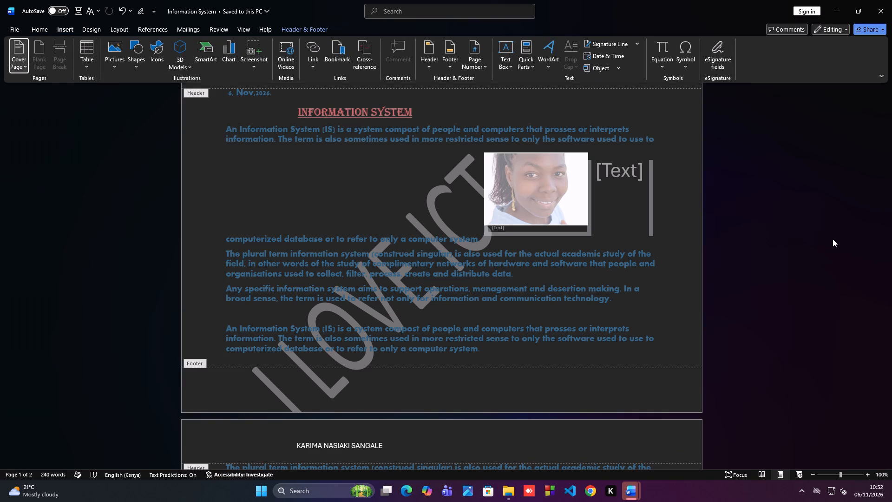